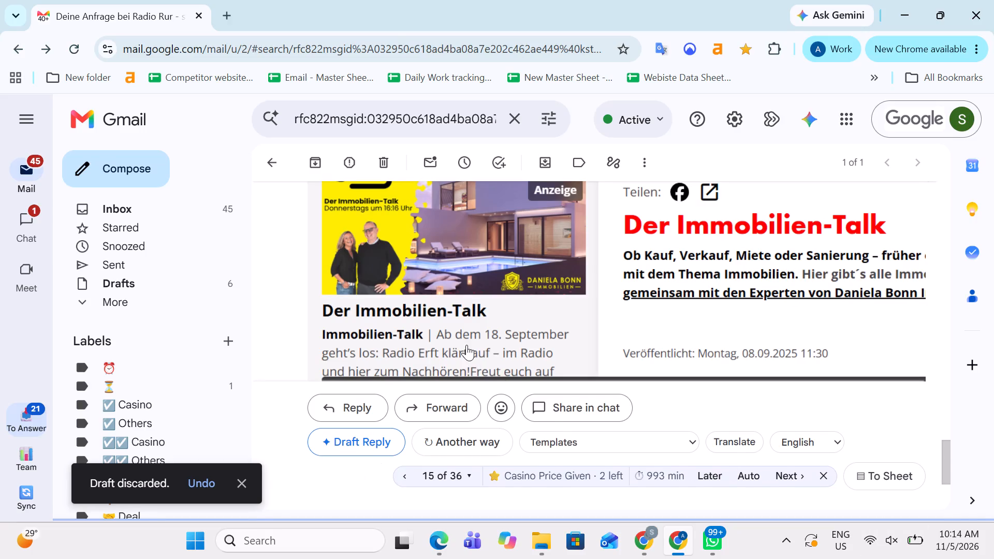
Start a reply at the end of the "Deine Anfrage bei Radio Rur" email conversation.
scroll(445, 343, down, 2)
click(372, 424)
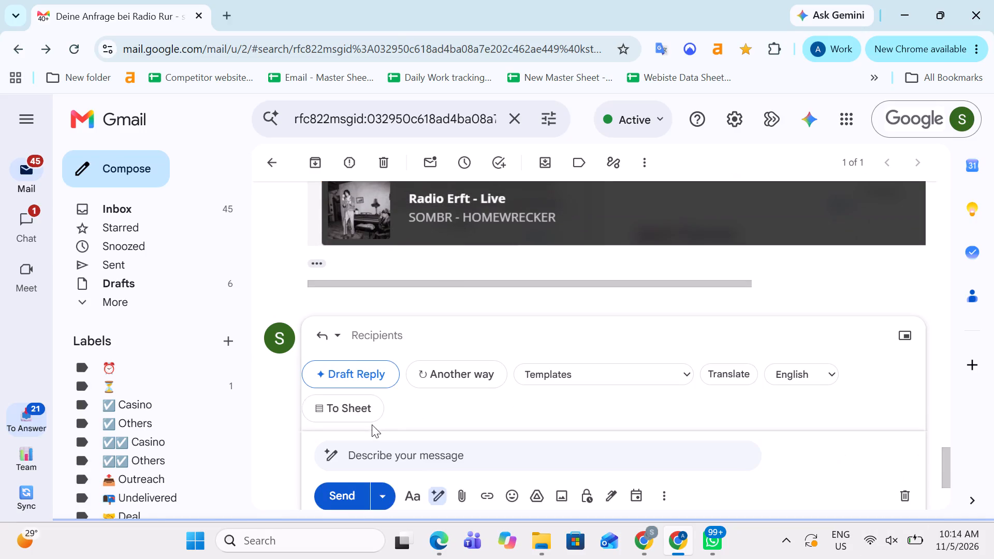
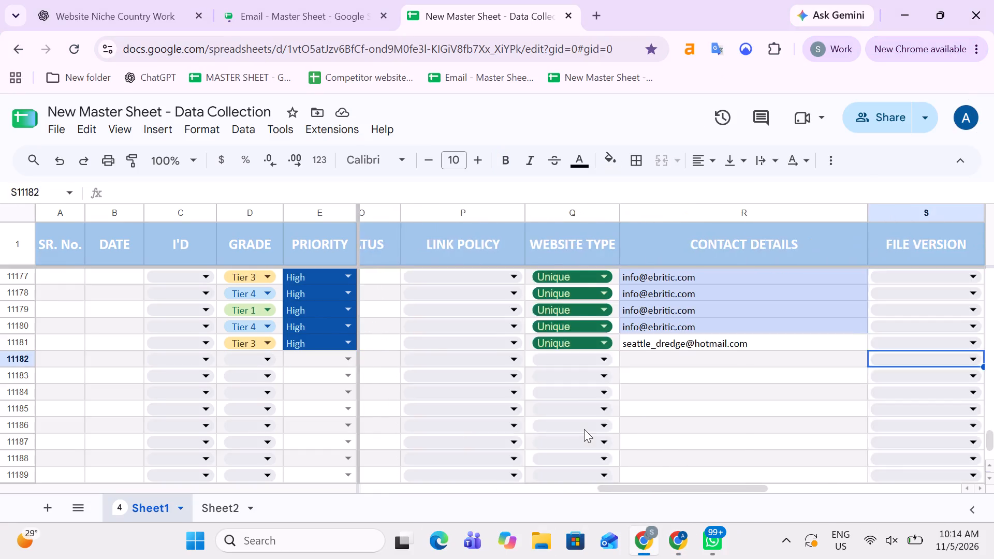
Copy the I'D value Simona from the evima.gr row into the seattlestravels.com row's I'D cell.
key(Right)
key(Left)
key(Left)
key(Left)
key(Left)
key(Left)
key(Left)
key(Left)
key(Left)
key(Left)
key(Left)
key(Left)
key(Left)
key(Left)
key(Left)
key(Left)
key(Left)
key(Left)
key(Left)
key(Left)
key(Left)
key(Right)
key(Right)
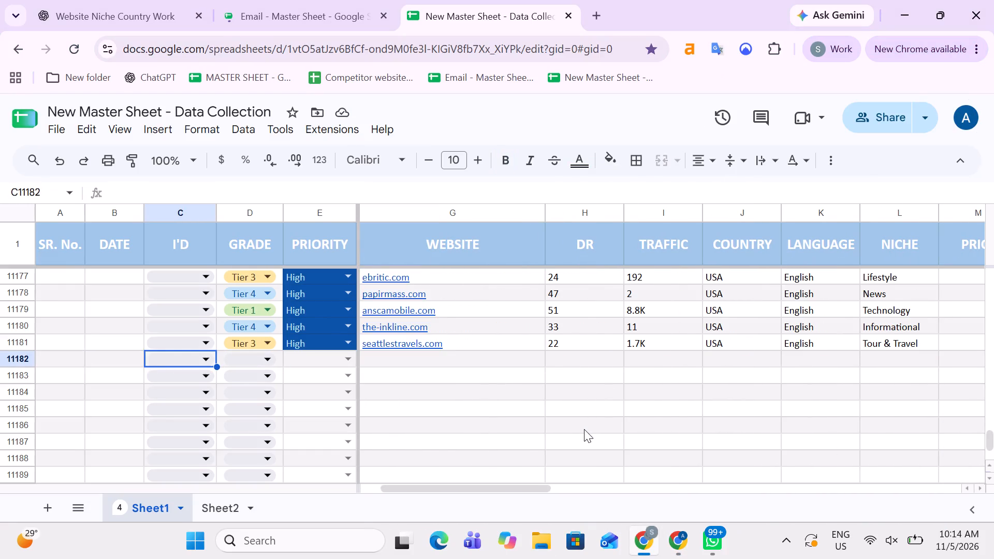
key(Left)
key(Right)
key(ctrl+Up)
key(ctrl+c)
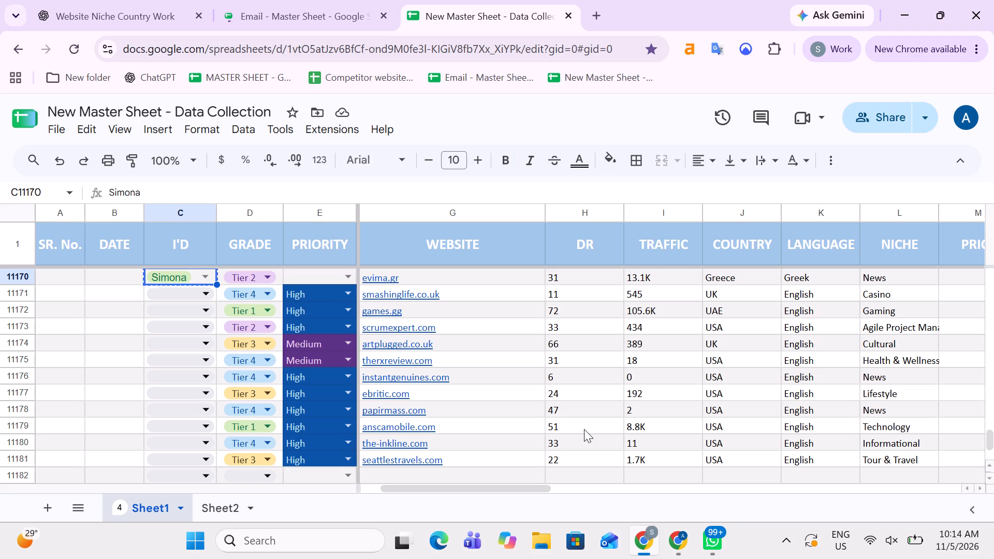
key(Down)
key(Right)
key(Right)
key(Right)
key(Down)
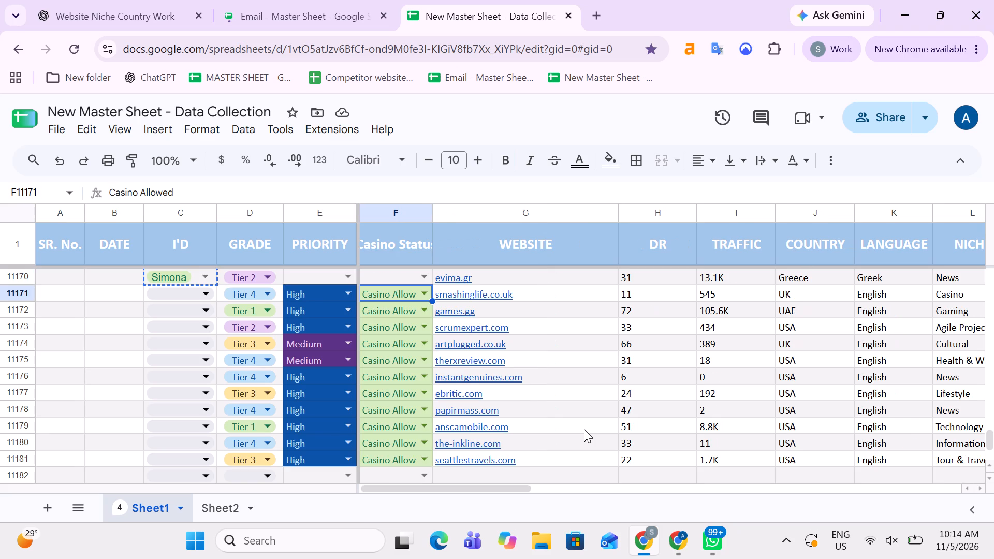
key(Right)
key(ctrl+Down)
key(Down)
key(Up)
key(Left)
key(Left)
key(Left)
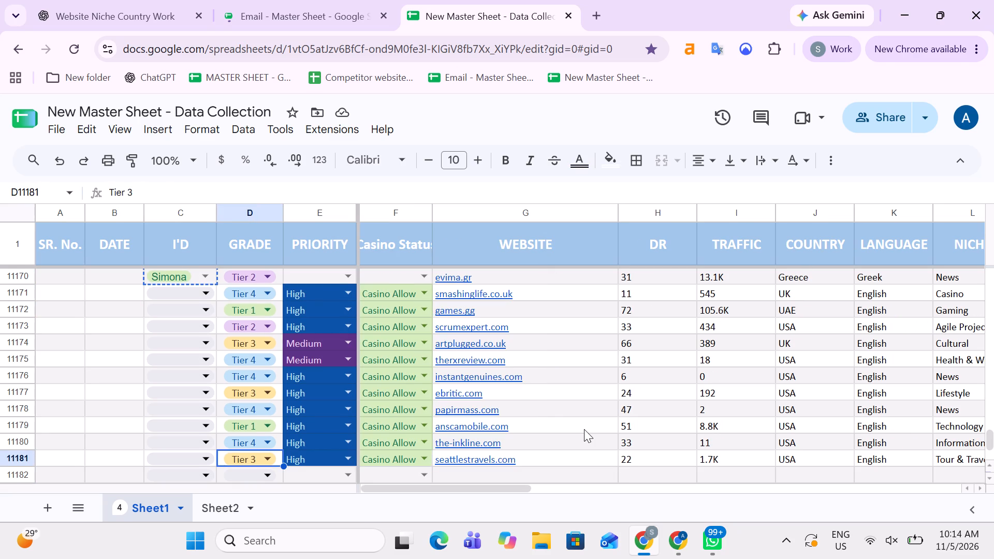
key(Left)
key(ctrl+v)
Fill the I'D cells of rows 11171 to 11181, from smashinglife.co.uk through seattlestravels.com, with Simona.
key(ctrl+shift+Up)
key(shift+Down)
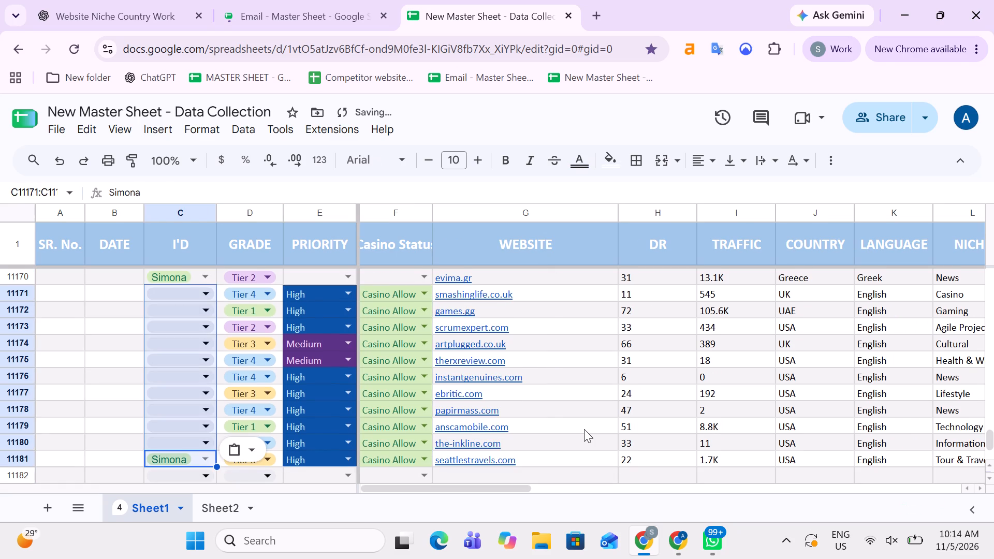
key(ctrl+v)
key(Down)
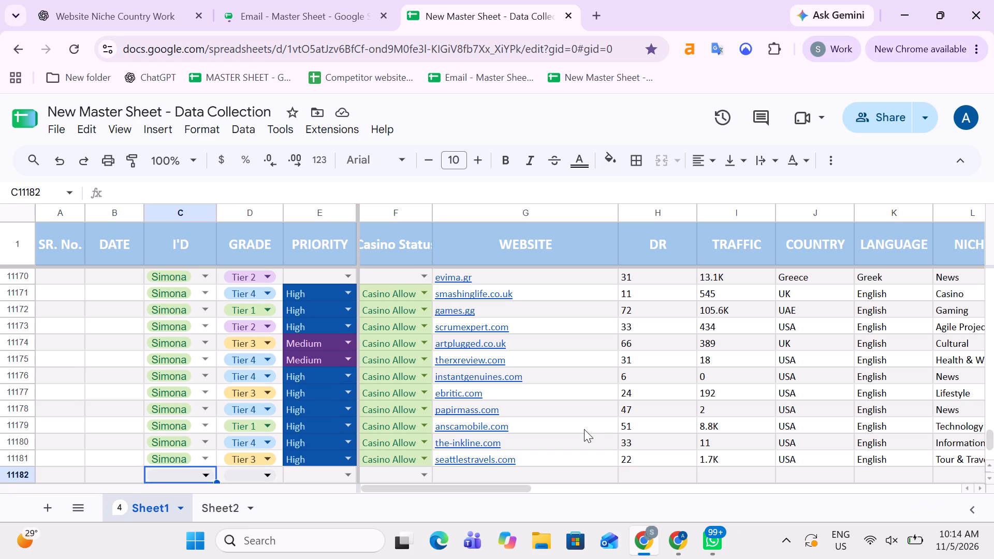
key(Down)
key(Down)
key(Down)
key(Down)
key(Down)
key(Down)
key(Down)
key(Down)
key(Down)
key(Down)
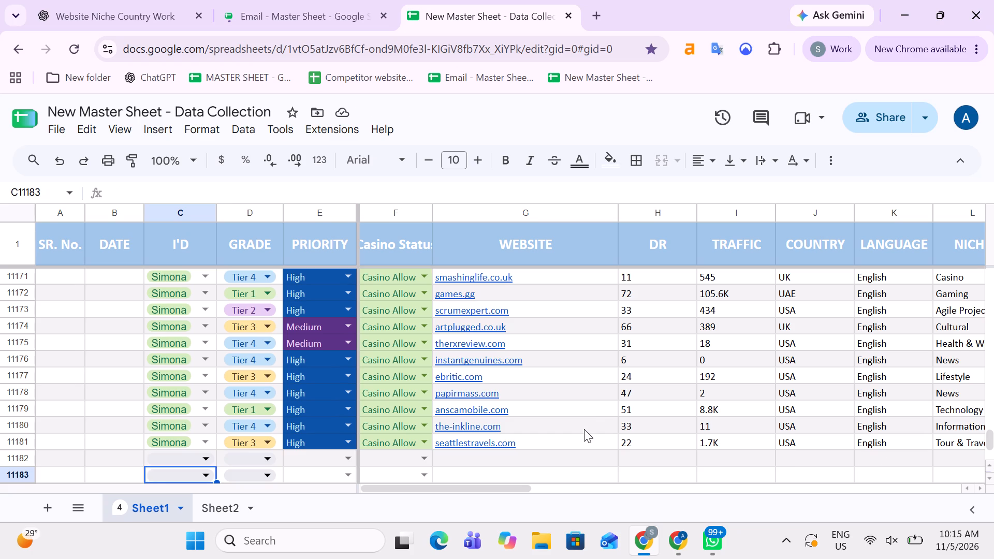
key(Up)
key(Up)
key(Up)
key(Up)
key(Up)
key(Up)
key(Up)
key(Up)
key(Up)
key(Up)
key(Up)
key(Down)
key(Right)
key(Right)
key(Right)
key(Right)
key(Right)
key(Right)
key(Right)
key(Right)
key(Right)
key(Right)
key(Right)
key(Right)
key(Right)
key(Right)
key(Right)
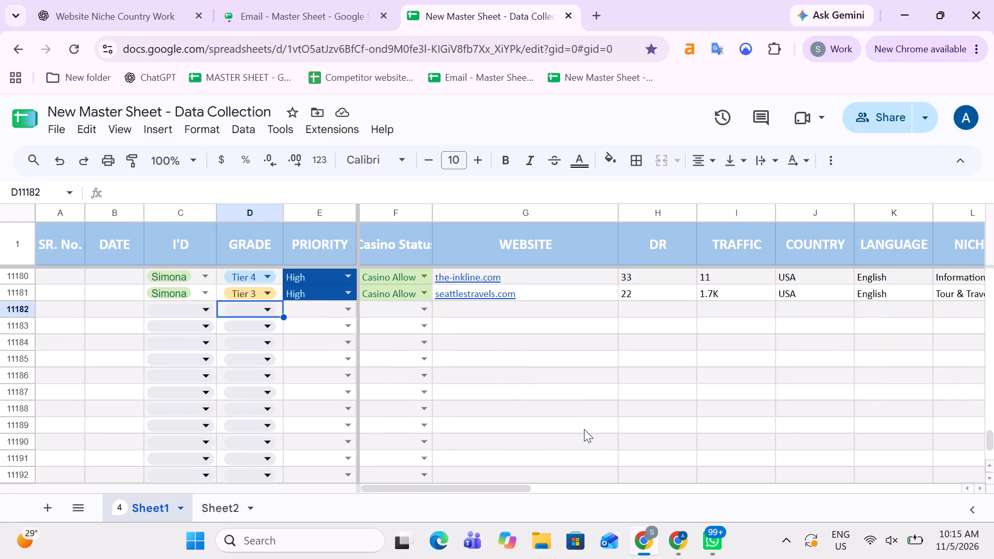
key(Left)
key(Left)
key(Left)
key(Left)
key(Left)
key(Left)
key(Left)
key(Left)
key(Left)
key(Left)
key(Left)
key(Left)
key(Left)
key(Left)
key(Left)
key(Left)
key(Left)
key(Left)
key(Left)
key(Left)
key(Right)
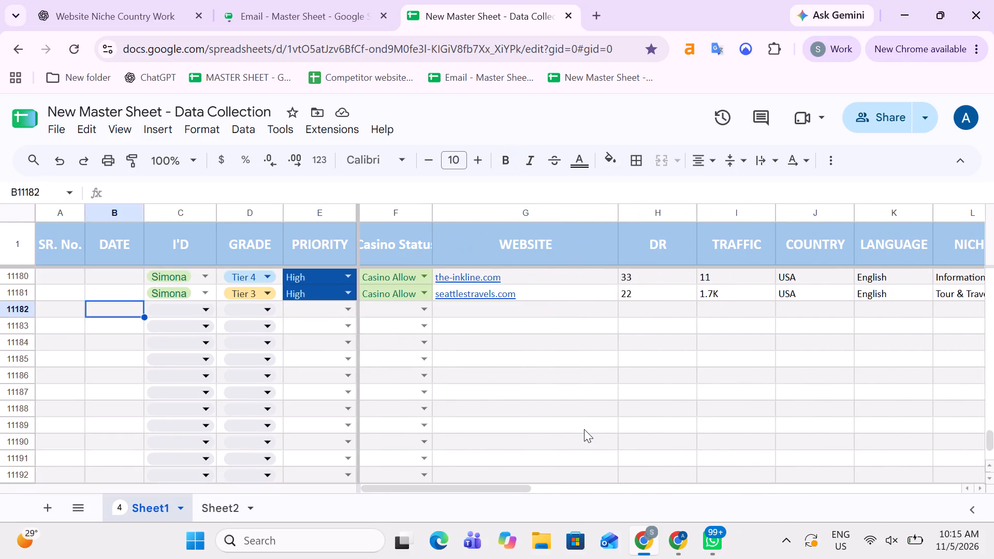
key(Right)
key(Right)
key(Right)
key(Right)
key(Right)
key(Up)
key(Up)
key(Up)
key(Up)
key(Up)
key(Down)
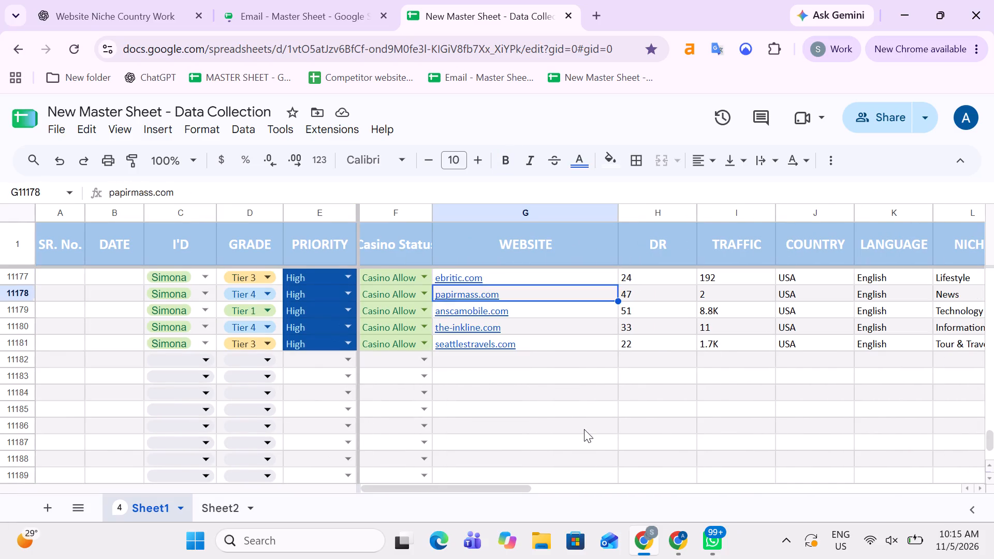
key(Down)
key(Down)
Save the New Master Sheet - Data Collection spreadsheet.
key(ctrl+s)
key(ctrl+s)
key(Right)
key(Left)
Switch to the Gmail inbox window.
key(alt+Tab)
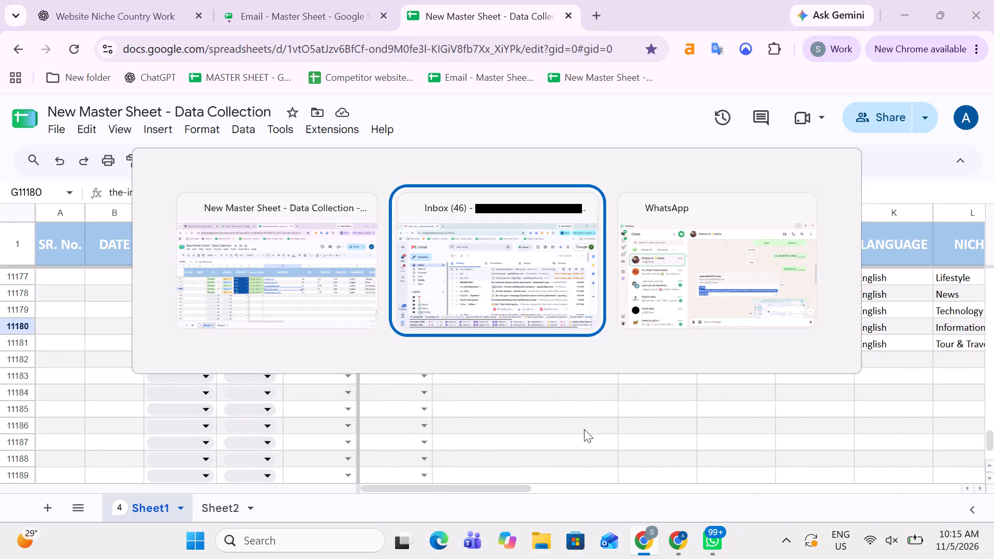
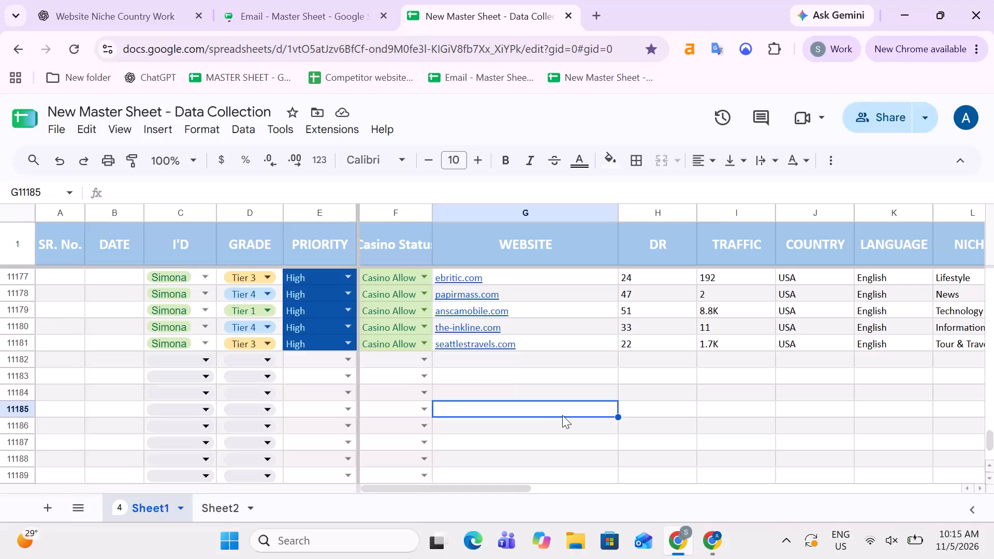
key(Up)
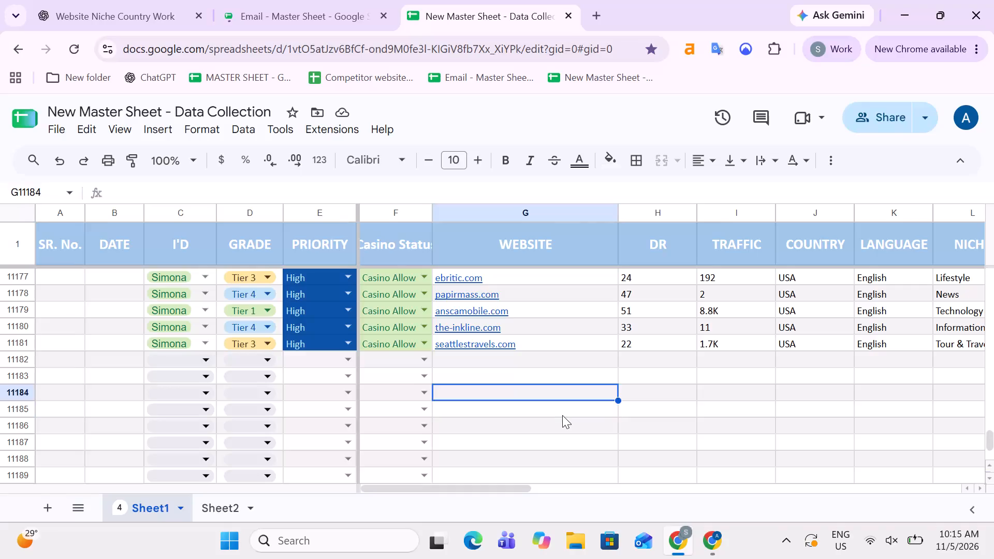
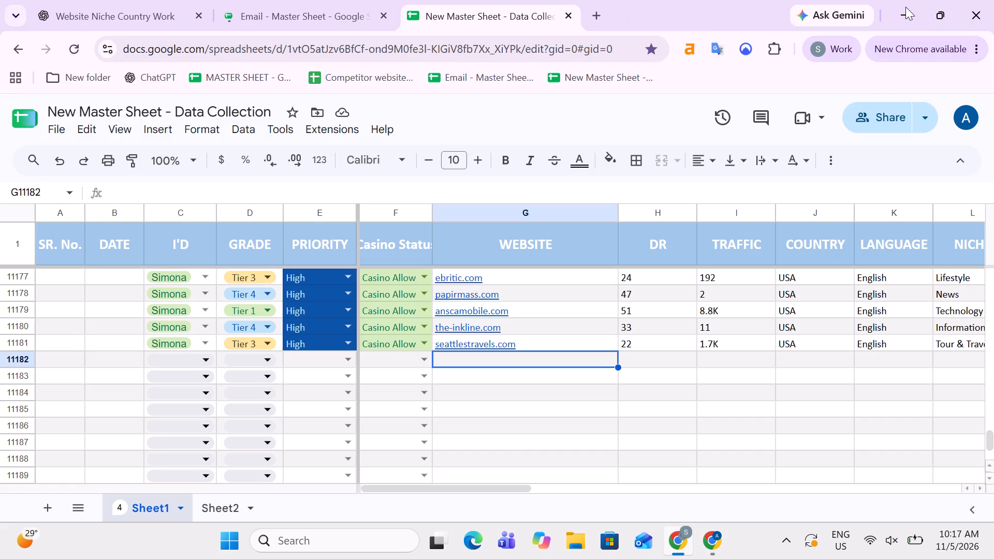
Open the "ADITI Spanish - 5" template document from the desktop in Word and dismiss the activation wizard.
click(905, 7)
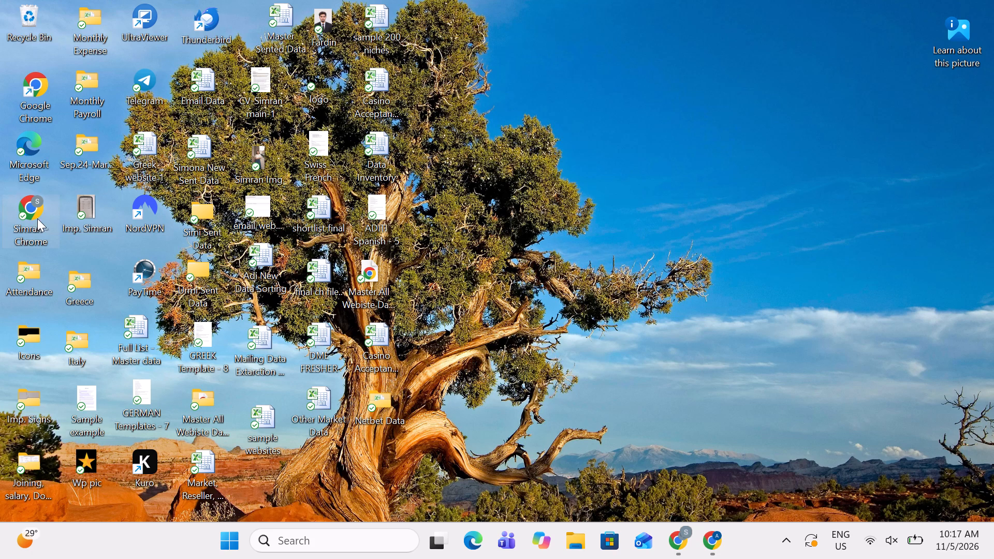
double_click(372, 218)
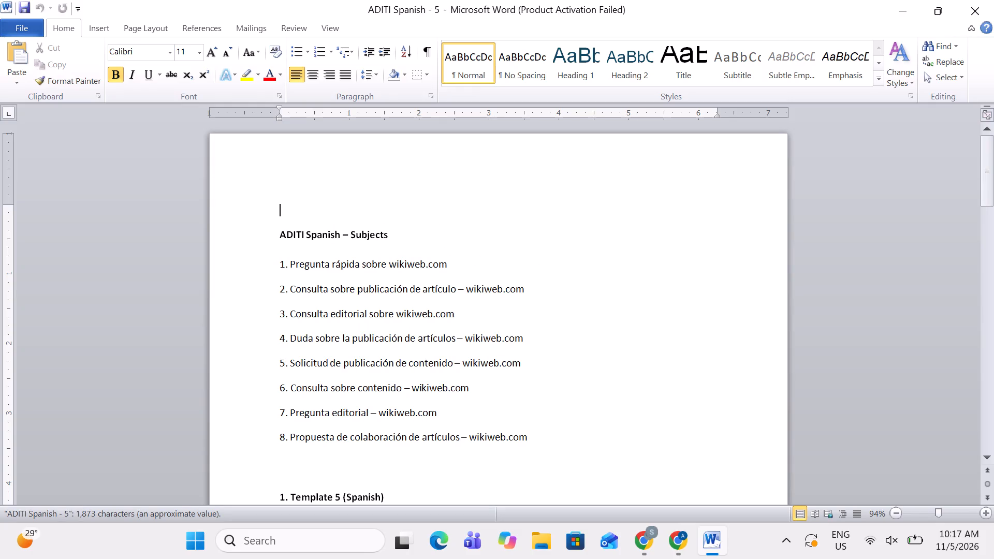
click(675, 99)
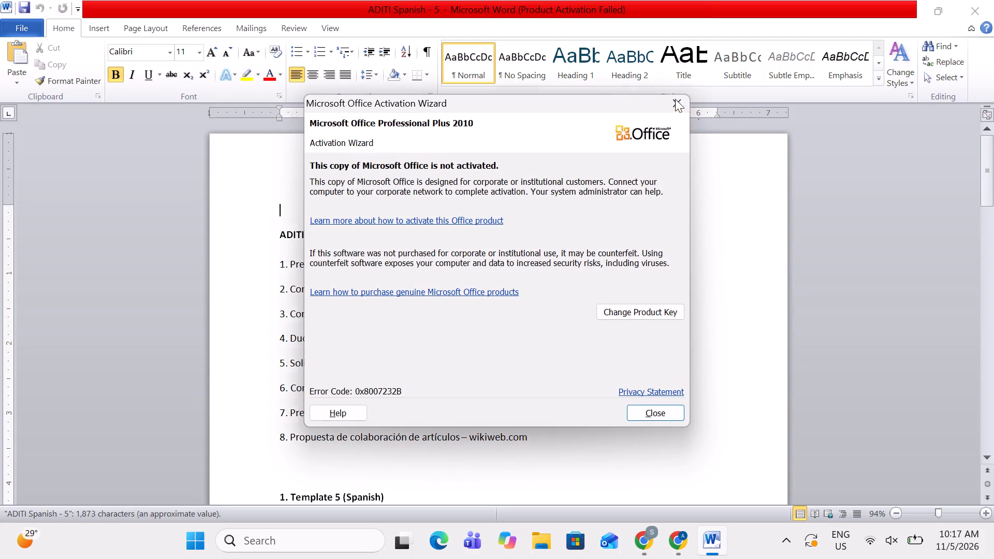
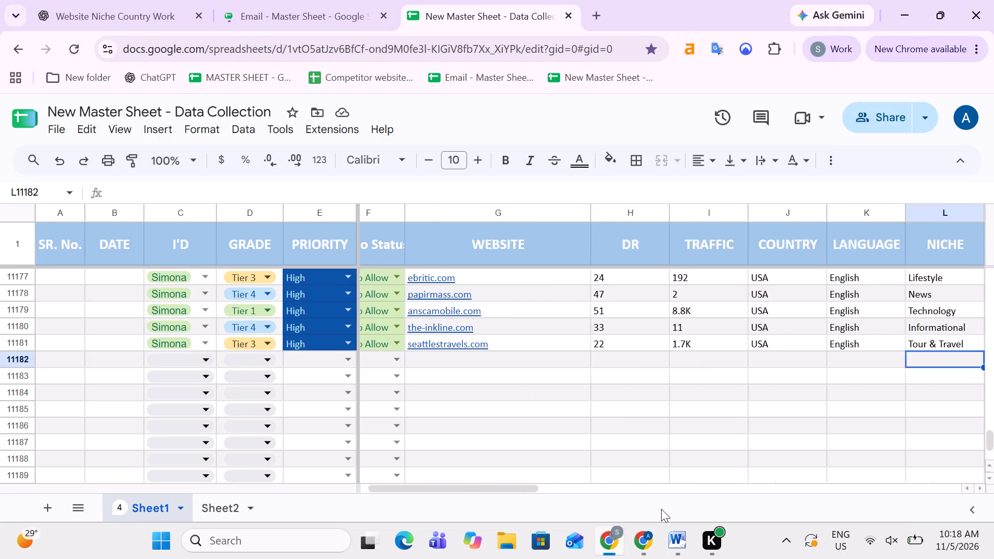
Look across the first empty row below the last entries of the New Master Sheet - Data Collection.
key(Right)
key(Right)
key(Right)
key(Left)
key(Left)
key(Left)
key(Left)
key(Left)
key(Left)
key(Left)
key(Left)
key(Left)
key(Left)
key(Left)
key(Left)
key(Left)
key(Left)
key(Left)
key(Left)
key(Left)
key(Left)
key(Left)
key(Left)
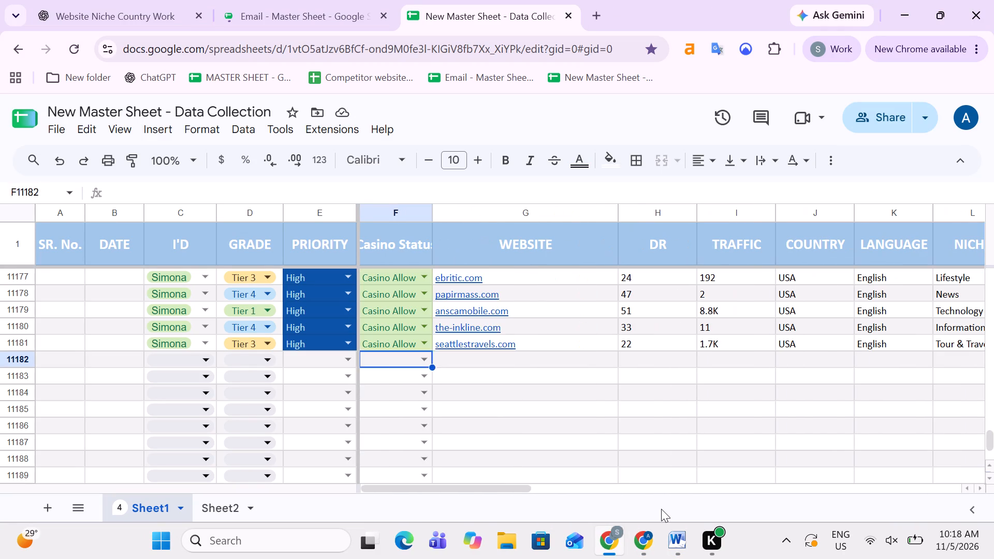
key(Right)
key(Right)
key(Right)
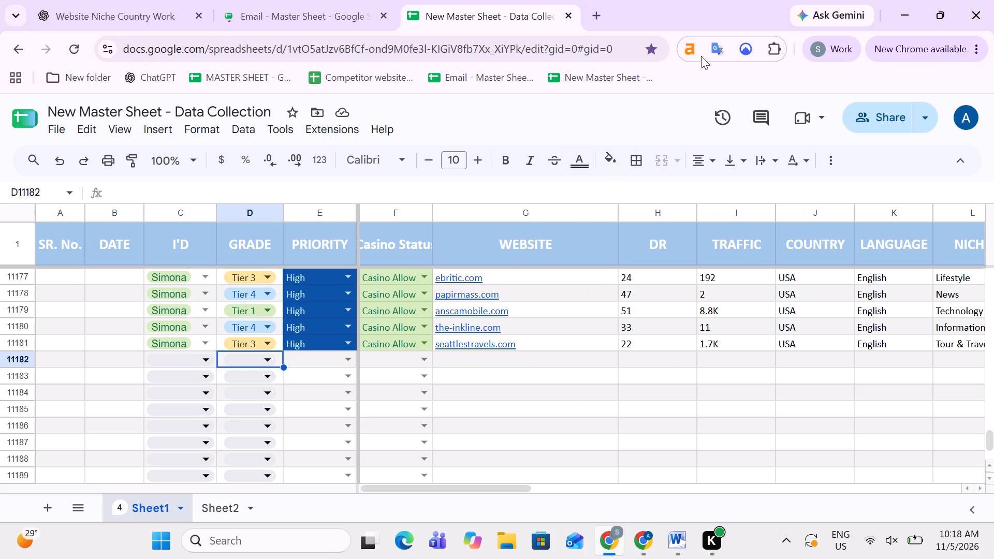
Close the New Master Sheet - Data Collection spreadsheet and return to Email - Master Sheet.
click(572, 17)
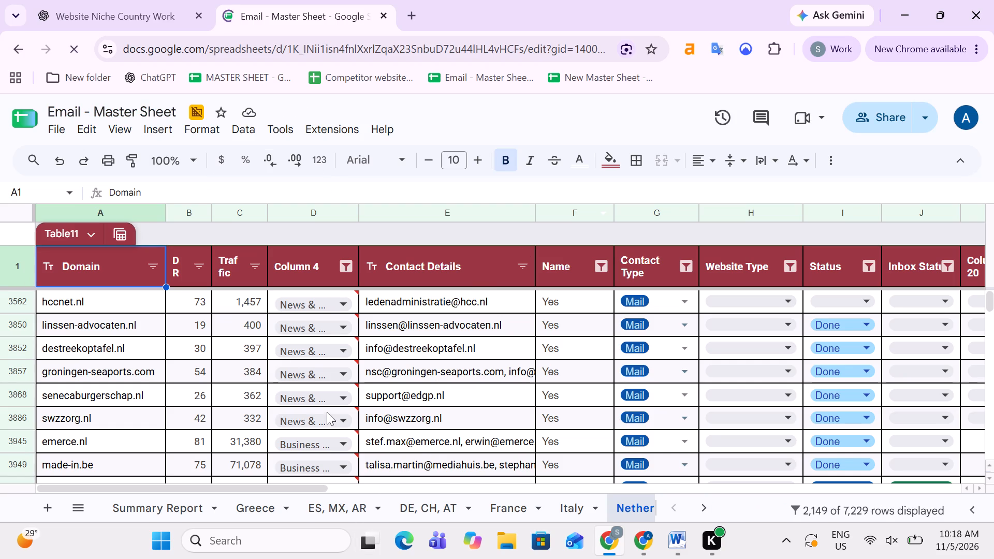
Open the ES, MX, AR sheet and go to the blank row below mochilaenlaespalda.com in the Websites column.
click(327, 510)
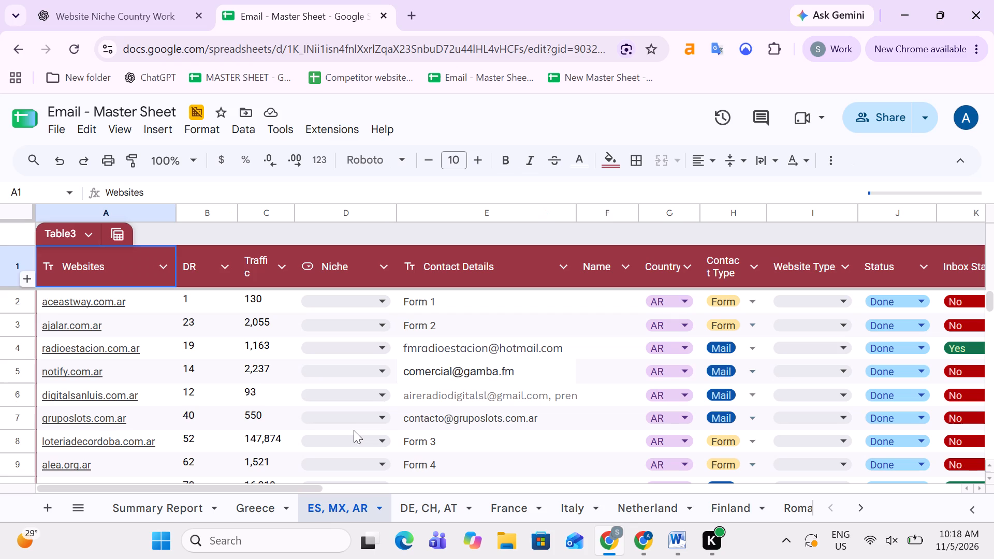
click(459, 392)
key(Left)
key(Left)
key(Left)
key(Left)
key(Left)
key(Left)
key(Left)
key(Left)
key(Left)
key(Left)
key(Left)
key(Left)
key(Left)
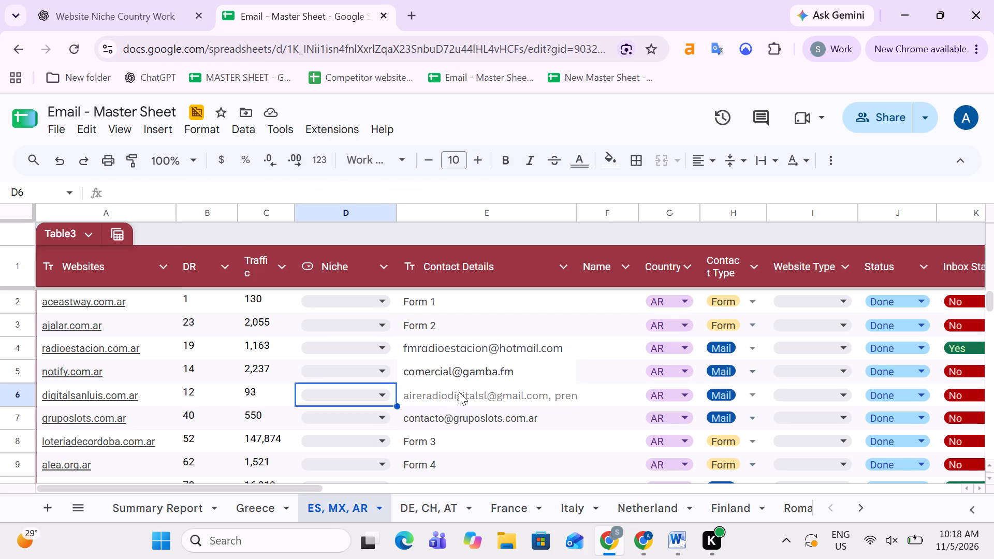
key(ctrl+Down)
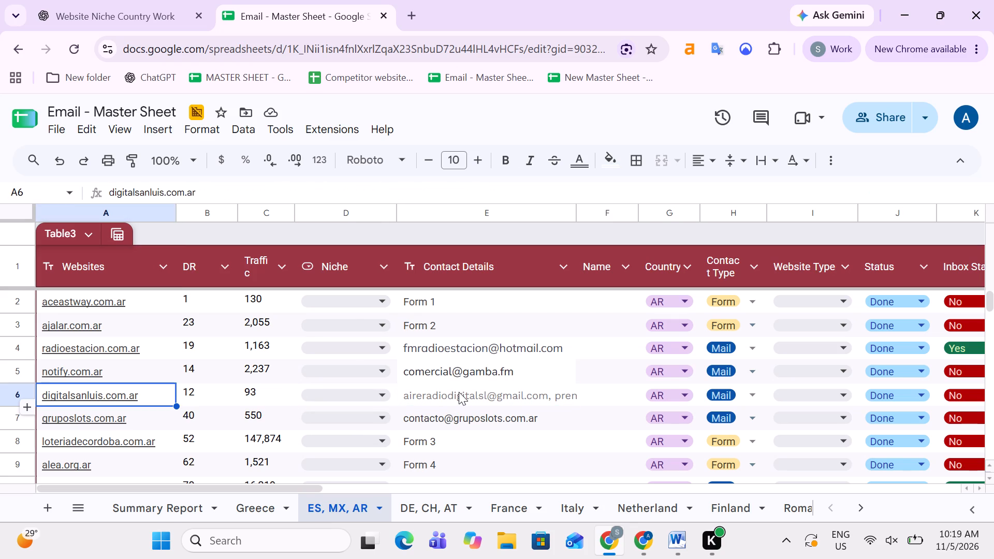
key(Down)
key(Down)
key(Down)
key(Down)
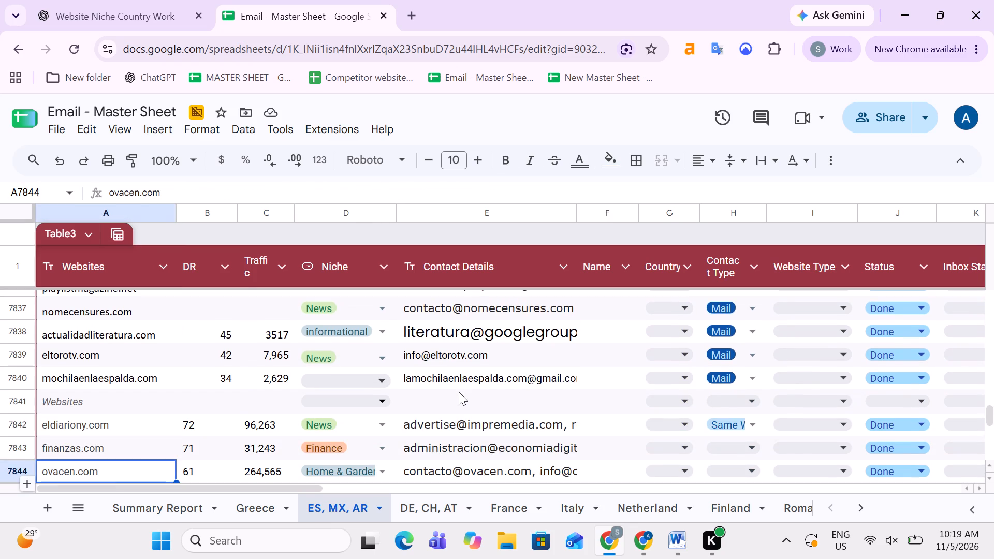
key(Up)
key(Up)
key(Up)
Examine the blank row 7841 across its columns, from Websites through Follow-up 3.
key(Right)
key(Right)
key(Right)
key(Right)
key(Right)
key(Right)
key(Right)
key(Right)
key(Right)
key(Right)
key(Right)
key(Right)
key(Right)
key(Right)
key(Right)
key(Right)
key(Right)
key(Right)
key(Right)
key(Right)
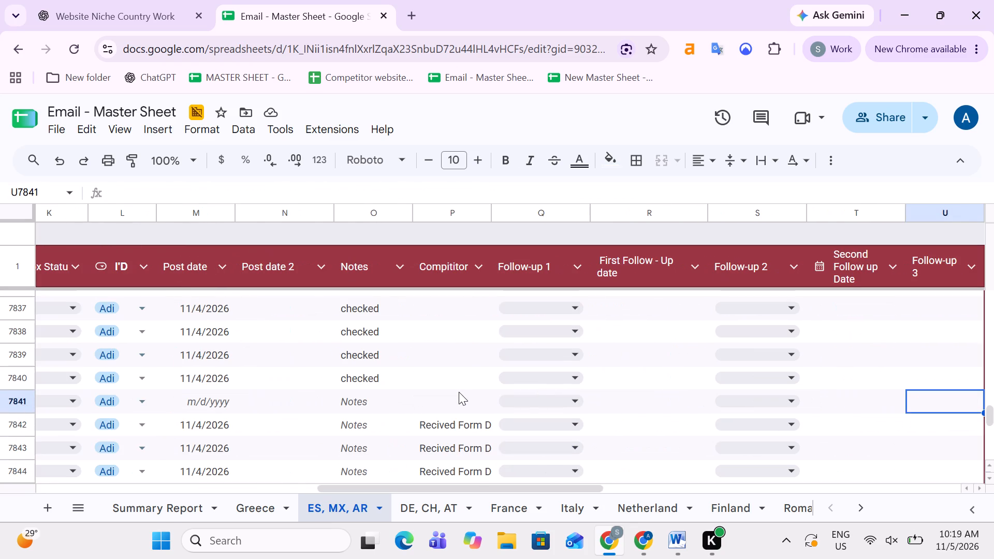
key(Left)
key(Left)
key(Left)
key(Left)
key(Left)
key(Left)
key(Left)
key(Left)
key(Left)
key(Left)
key(Left)
key(Left)
key(Left)
key(Left)
key(Left)
key(Left)
key(Left)
key(Left)
key(Left)
key(Left)
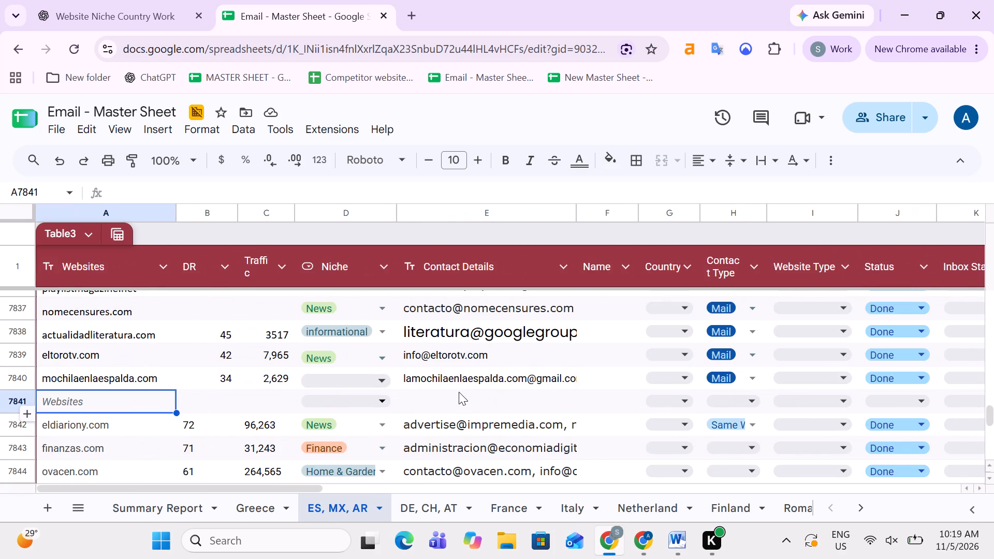
Delete the blank row 7841 between mochilaenlaespalda.com and eldiariony.com.
click(0, 395)
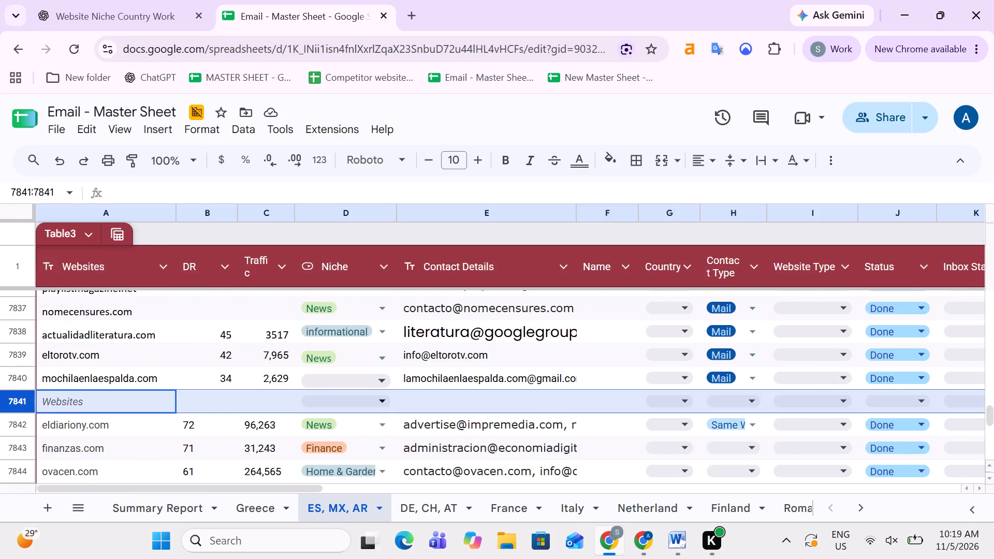
right_click(0, 405)
click(24, 332)
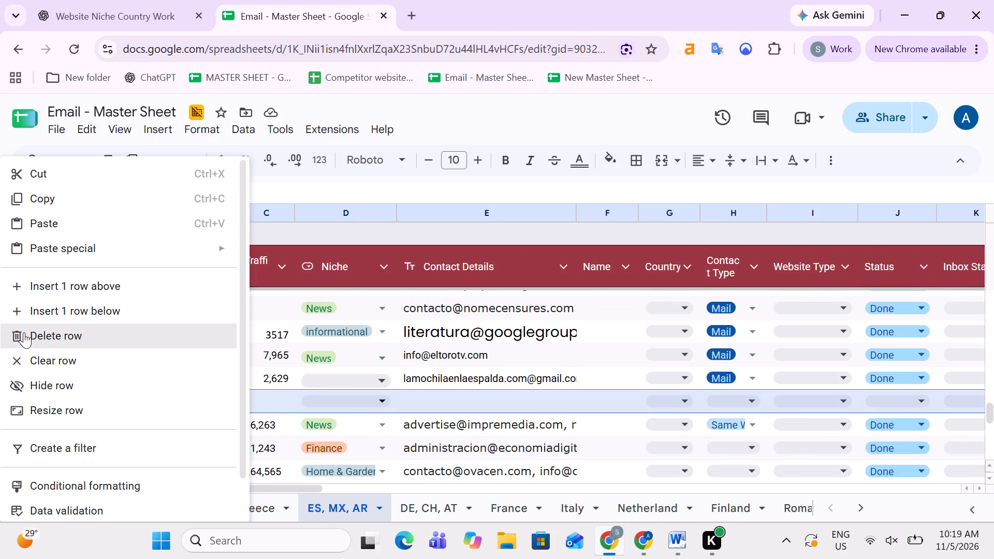
Find the first website row below the Done entries that has no Status yet.
key(Right)
key(Right)
key(Right)
key(Right)
key(Right)
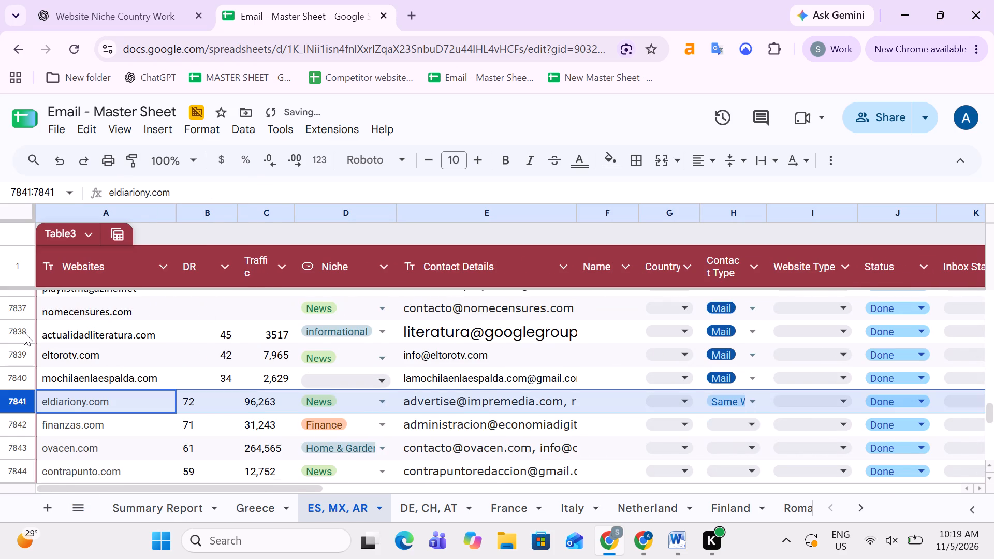
key(Right)
key(Right)
key(Right)
key(Right)
key(Right)
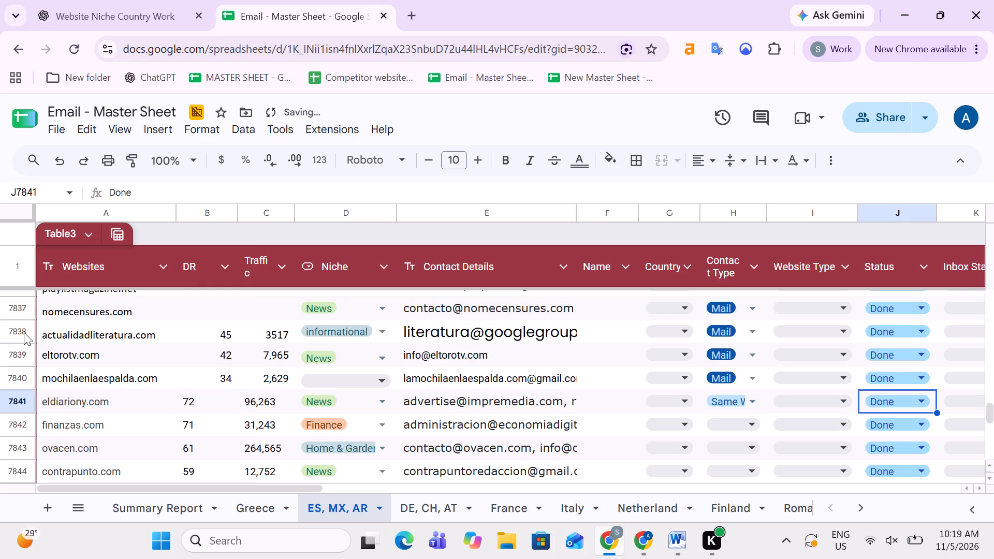
key(ctrl+Down)
key(Down)
key(Down)
key(Down)
key(Down)
key(Down)
key(Down)
key(Left)
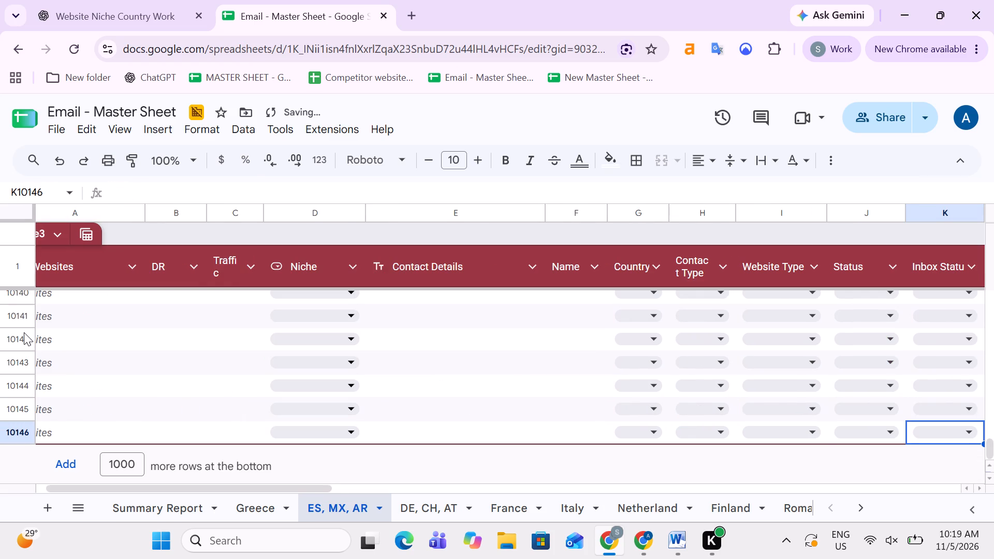
key(ctrl+Up)
key(Down)
key(Left)
key(Left)
key(Left)
key(Left)
key(Left)
key(Left)
key(Left)
key(Left)
key(Left)
key(Left)
key(Left)
key(Left)
key(Left)
key(Left)
key(Left)
key(Left)
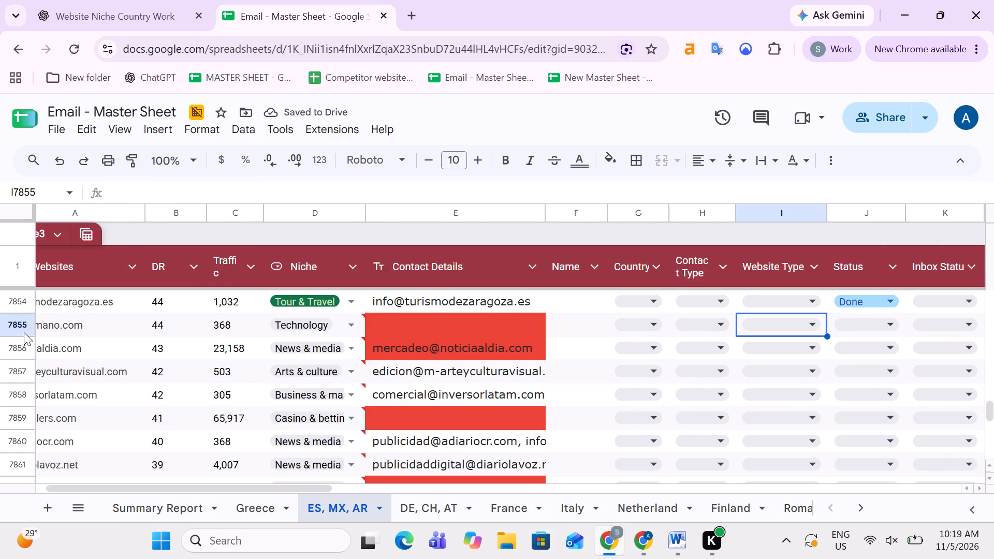
Remove the red fill from the empty Contact Details cells of pcdemano.com and gainblers.com by copying an unfilled cell's formatting.
key(Right)
key(Right)
key(Right)
key(Right)
key(Right)
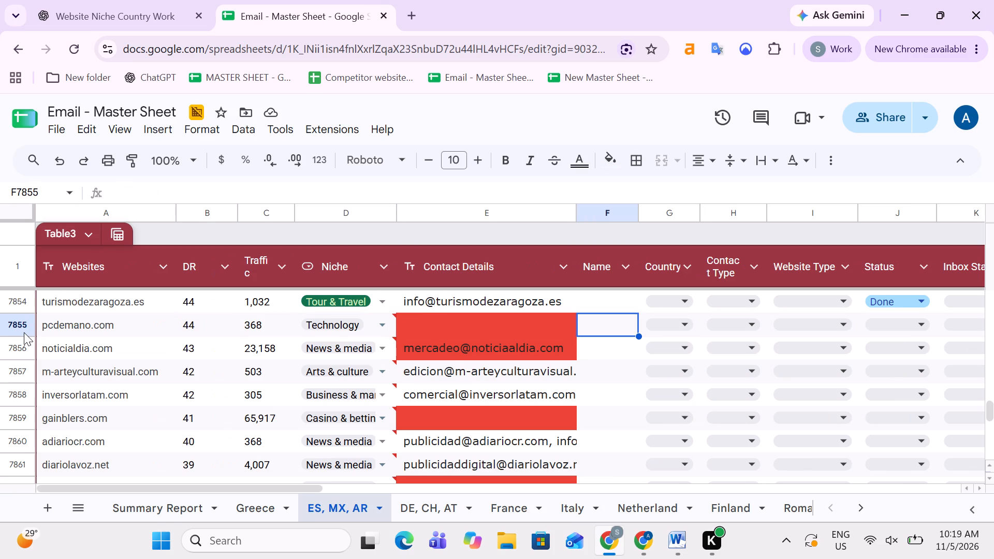
click(134, 155)
click(445, 328)
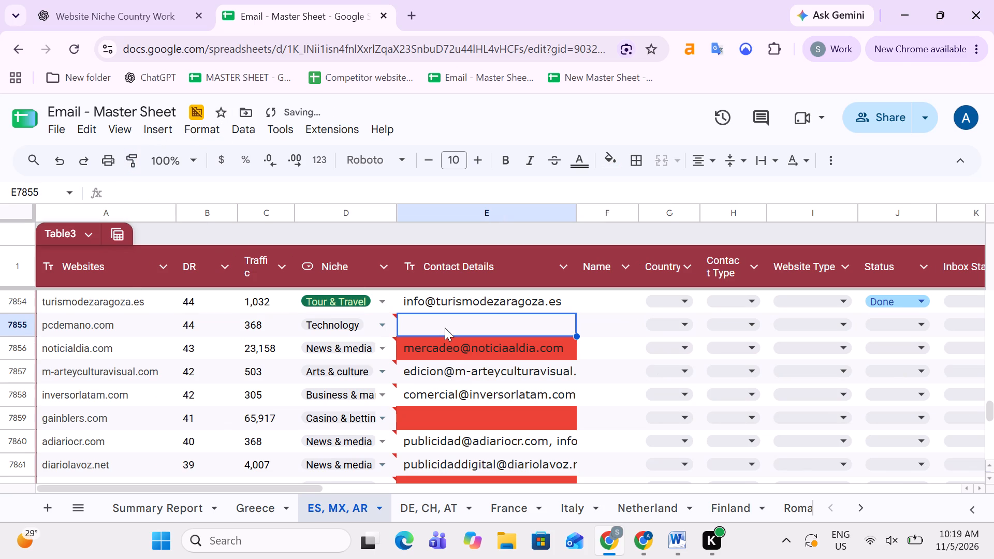
click(127, 158)
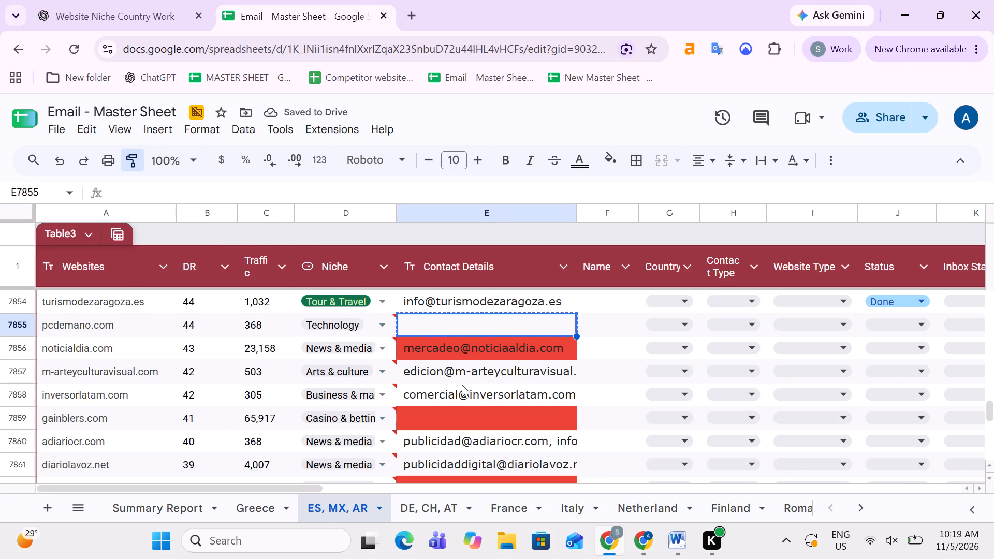
click(463, 410)
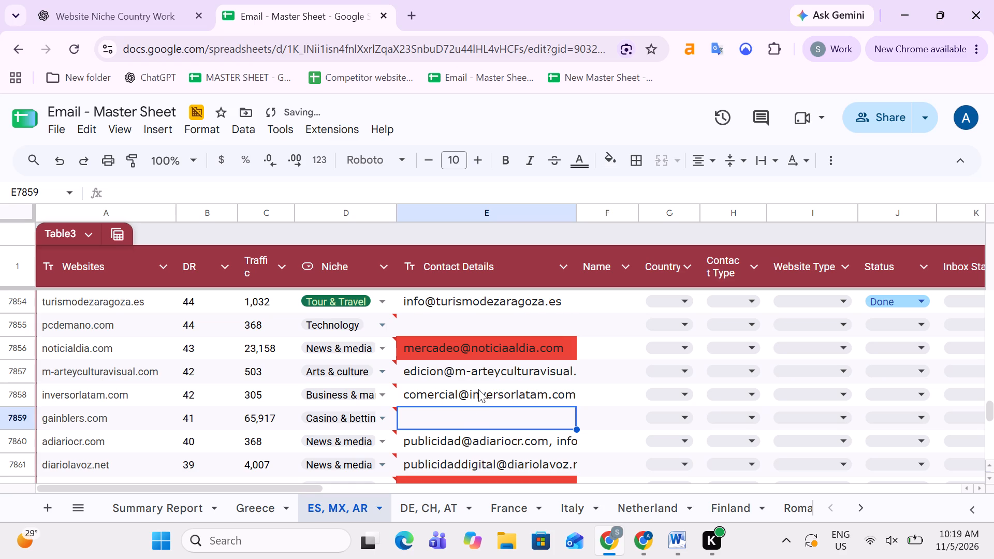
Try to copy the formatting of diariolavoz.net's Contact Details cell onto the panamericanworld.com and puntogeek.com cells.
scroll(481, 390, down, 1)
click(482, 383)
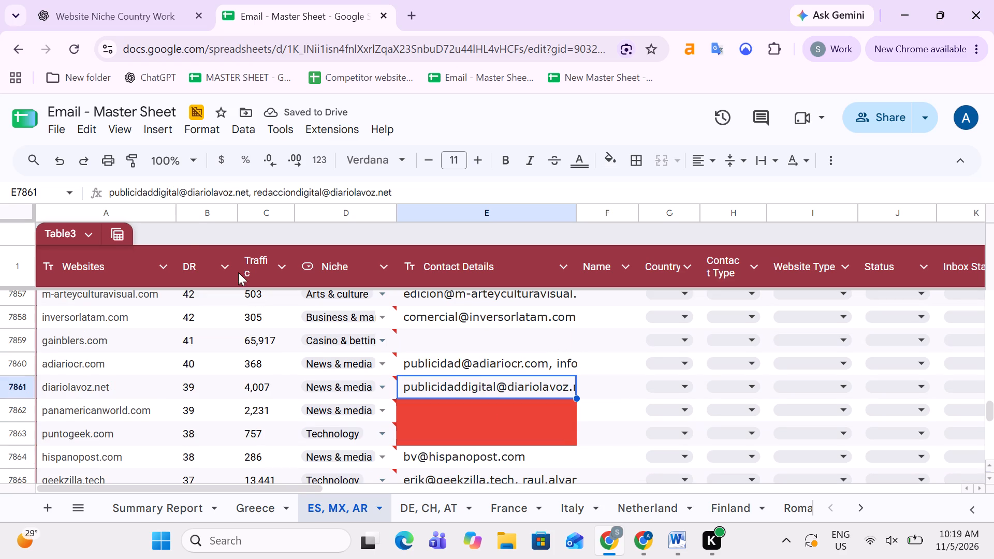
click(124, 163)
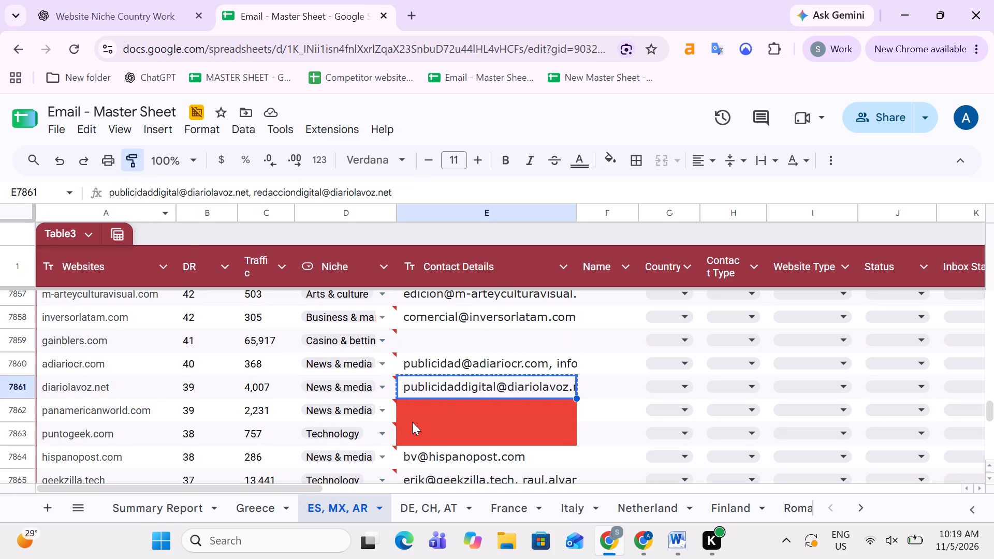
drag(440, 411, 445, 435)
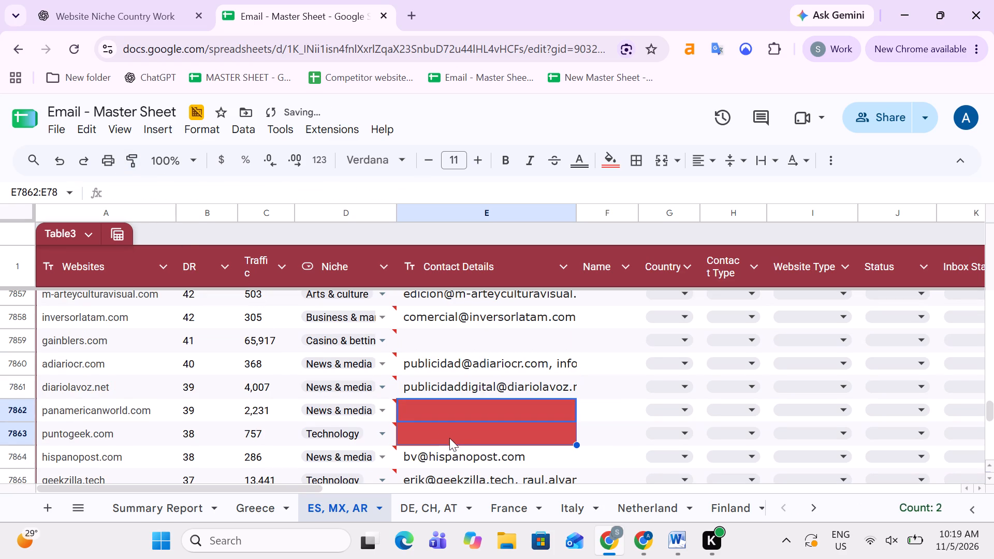
Remove the red fill from the Contact Details cells of panamericanworld.com and puntogeek.com by copying the adjacent Name cell's formatting.
click(600, 413)
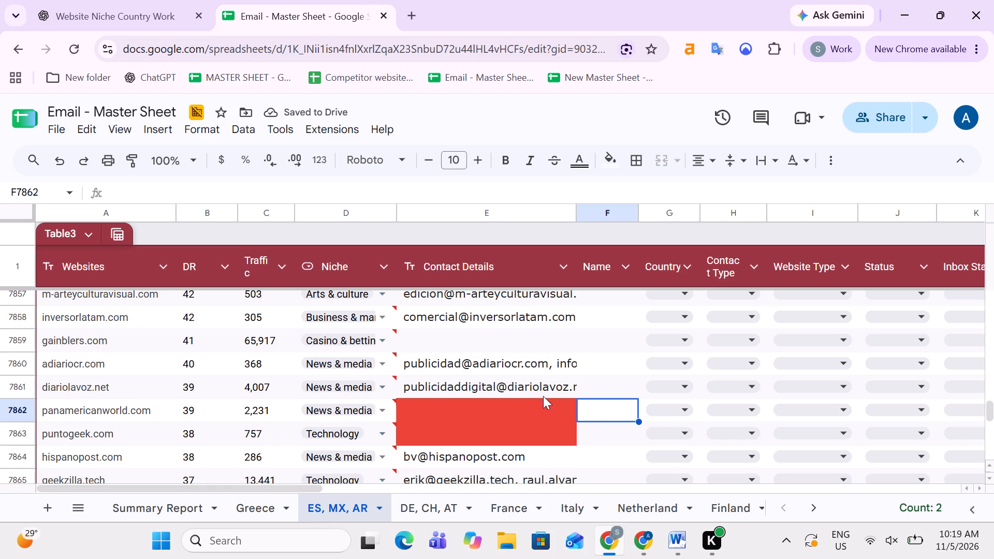
click(124, 160)
drag(477, 407, 480, 425)
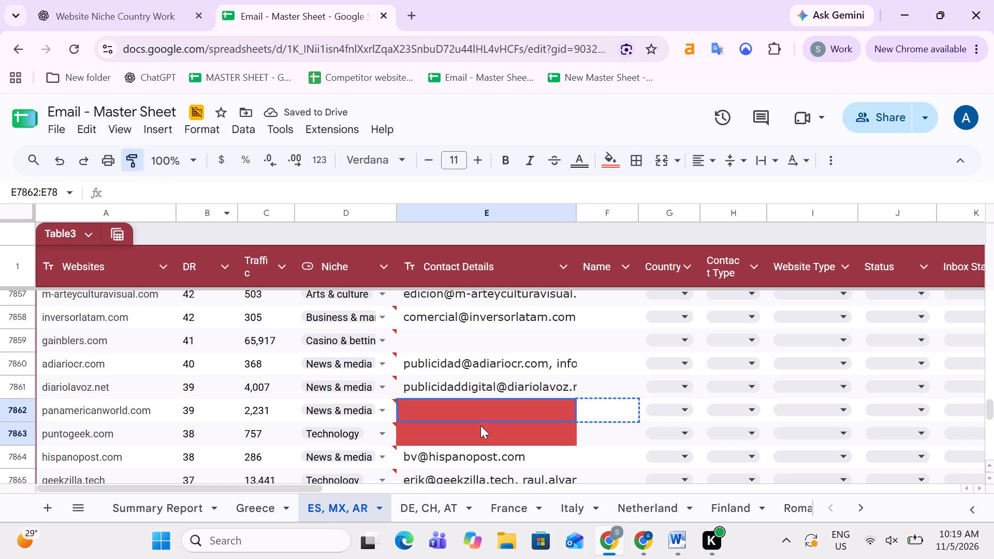
drag(480, 425, 483, 432)
Remove the red fill from the Contact Details cells of saludmasdeporte.com and todoenunclick.com by copying each row's Name cell formatting.
scroll(495, 469, down, 2)
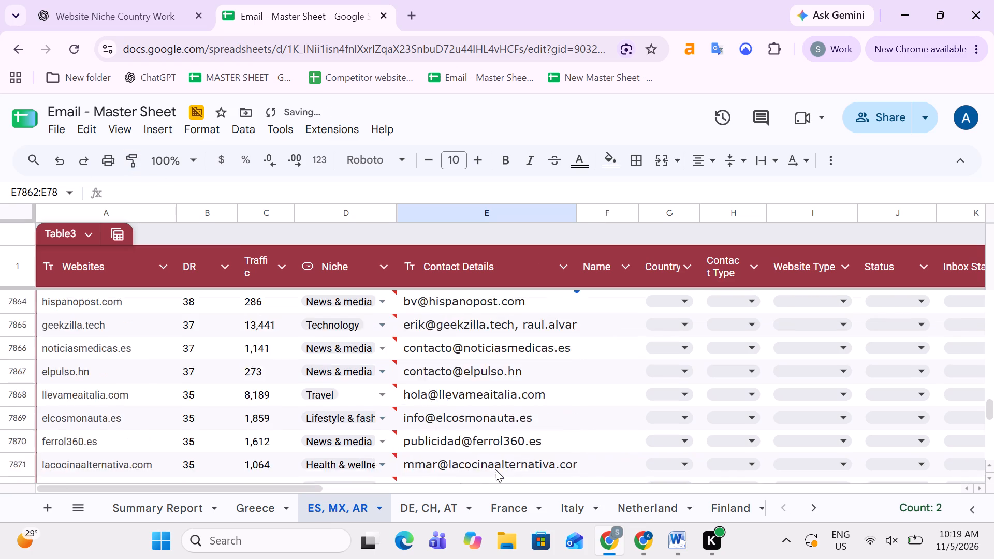
scroll(495, 469, down, 3)
click(487, 327)
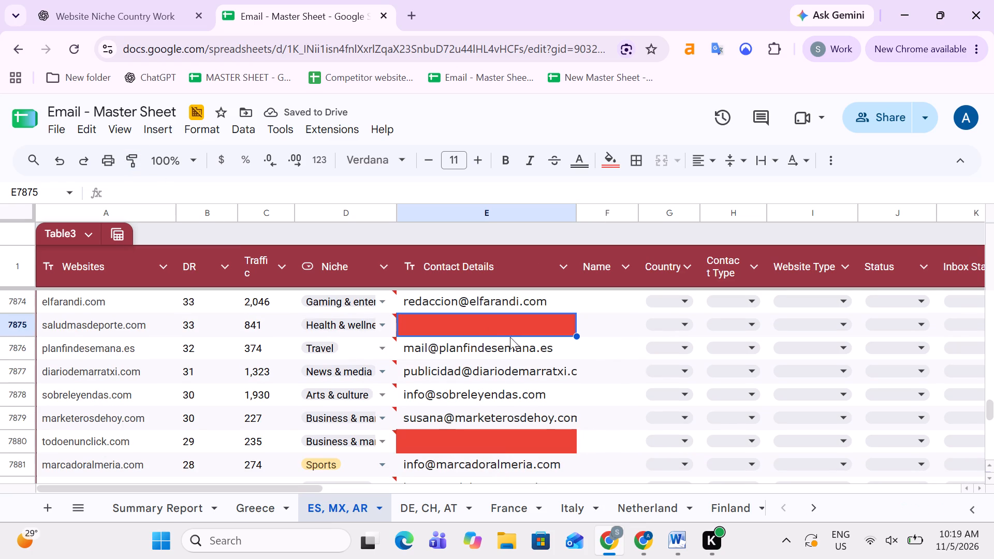
click(609, 327)
click(136, 155)
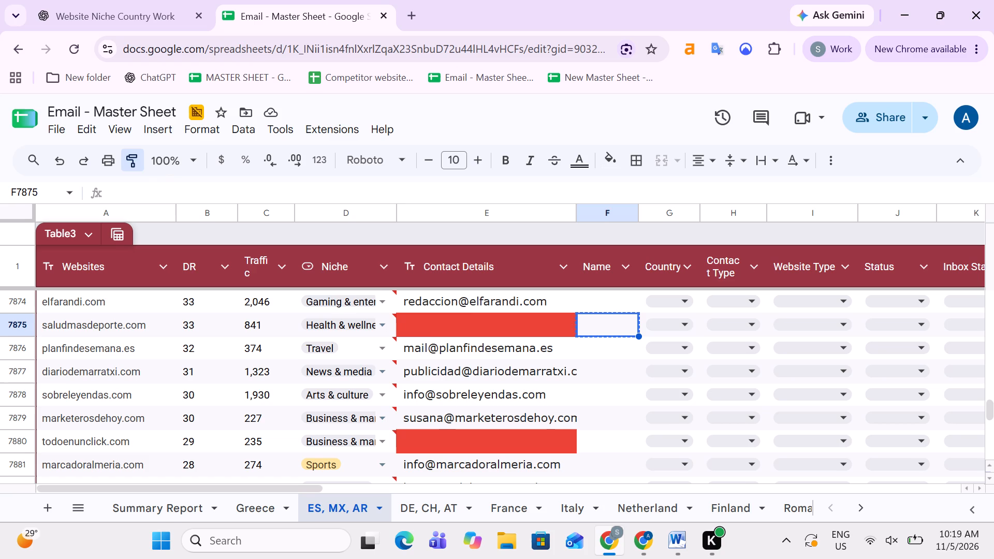
click(423, 328)
click(622, 446)
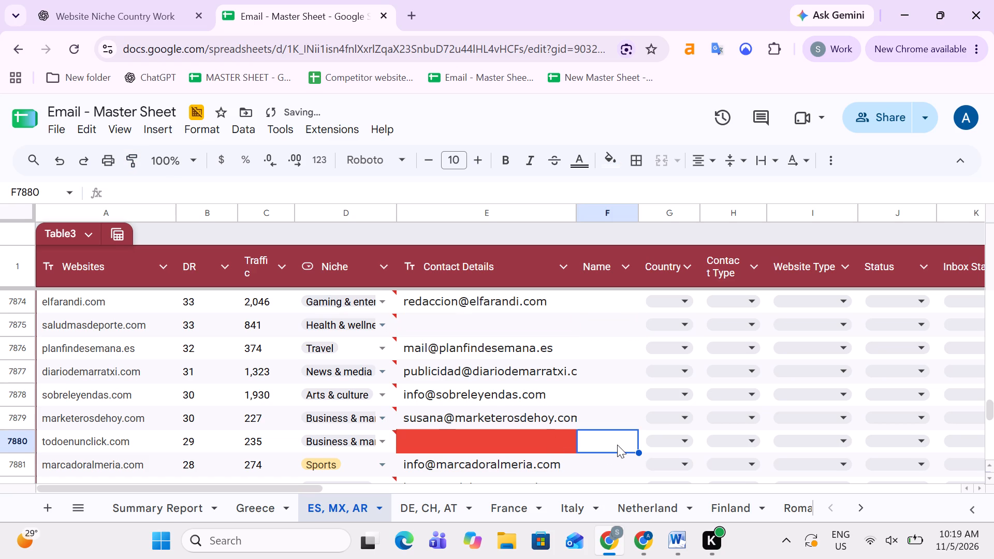
click(133, 168)
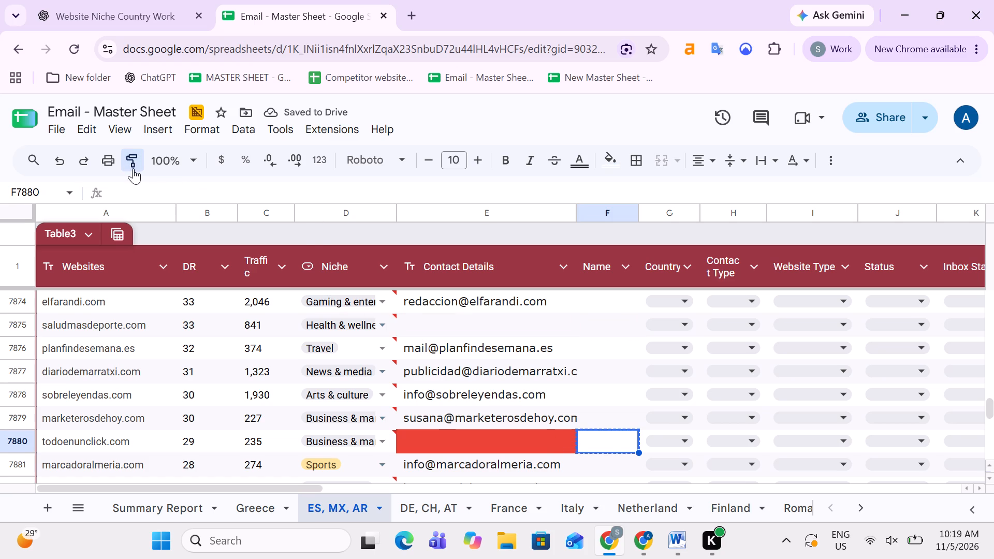
click(448, 436)
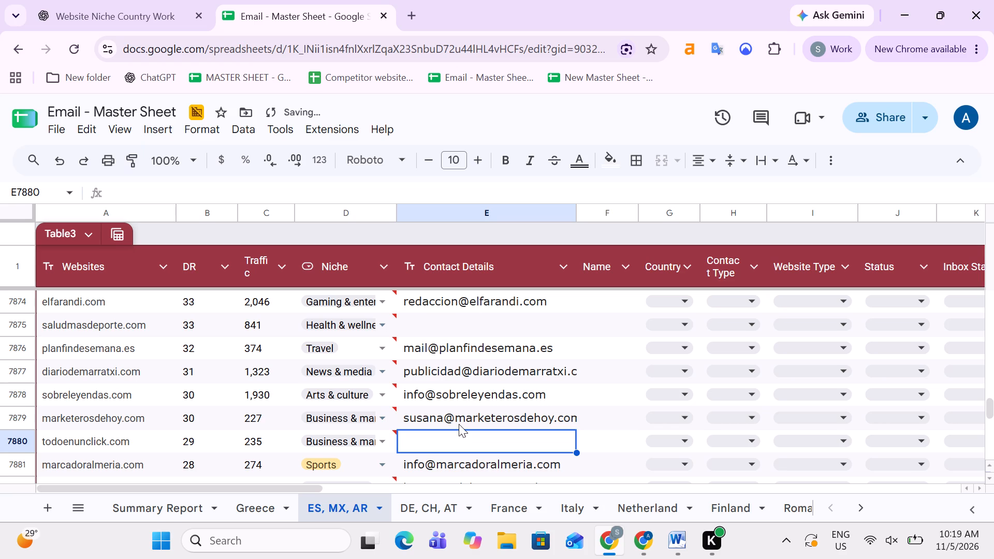
Remove the red fill from the Contact Details cell of lavinotinto.com by copying its row's Name cell formatting.
scroll(459, 423, down, 5)
scroll(459, 423, up, 1)
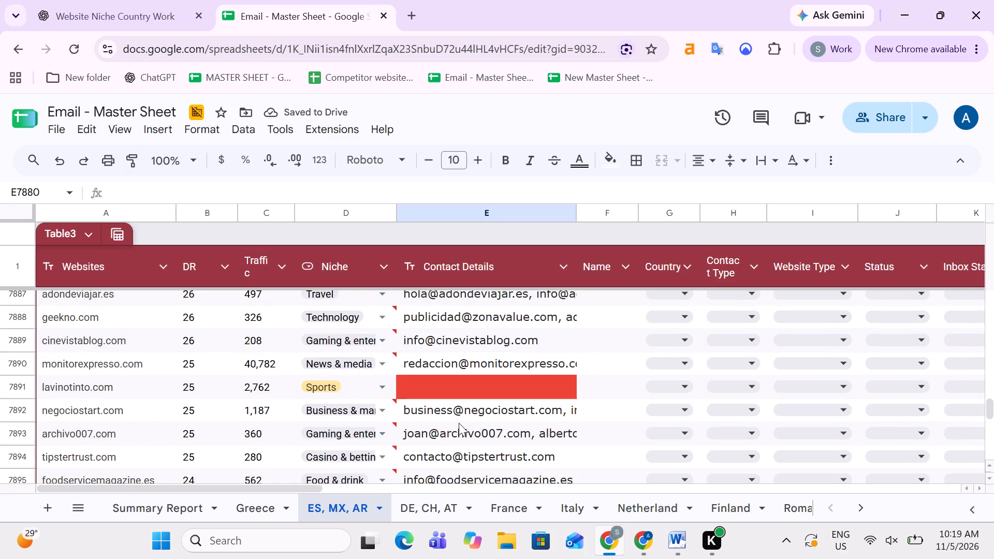
click(611, 388)
click(137, 166)
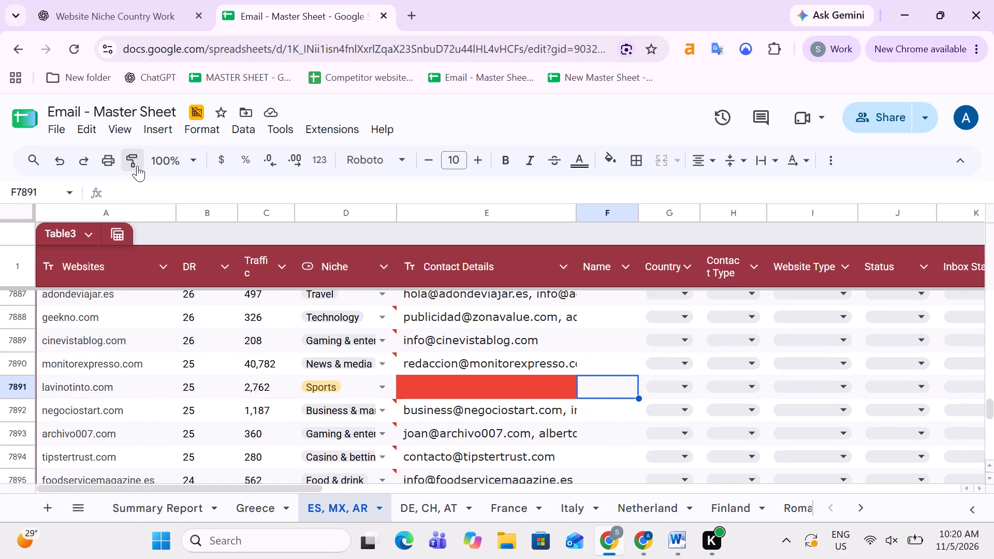
click(426, 388)
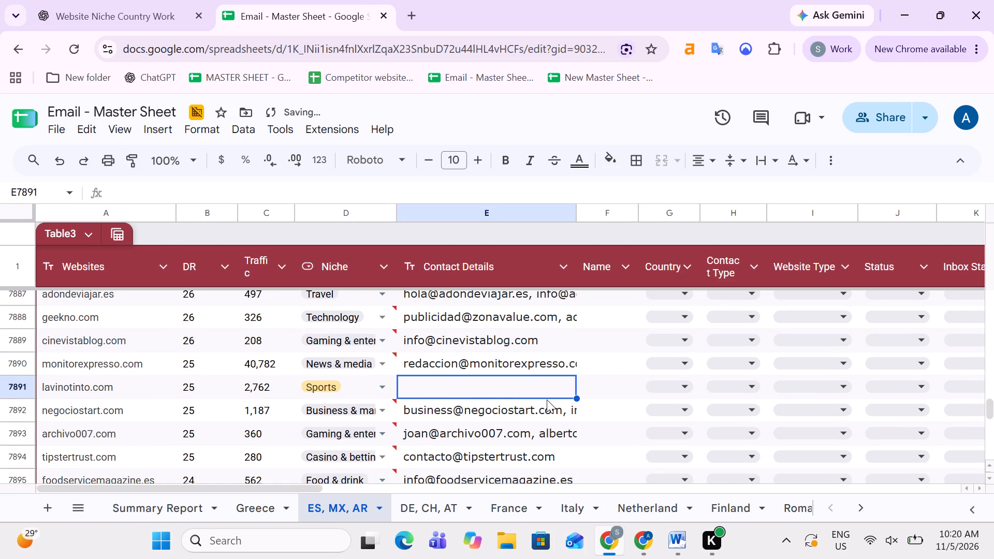
Remove the red fill from the Contact Details cells of azulweb.net and sweetsweden.com by copying each row's Name cell formatting.
scroll(594, 406, down, 1)
click(592, 420)
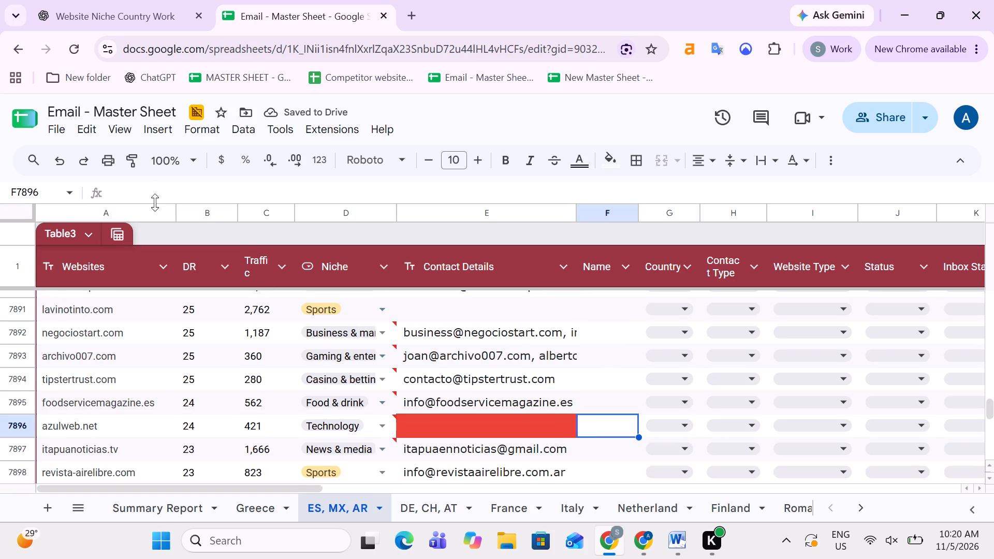
click(130, 161)
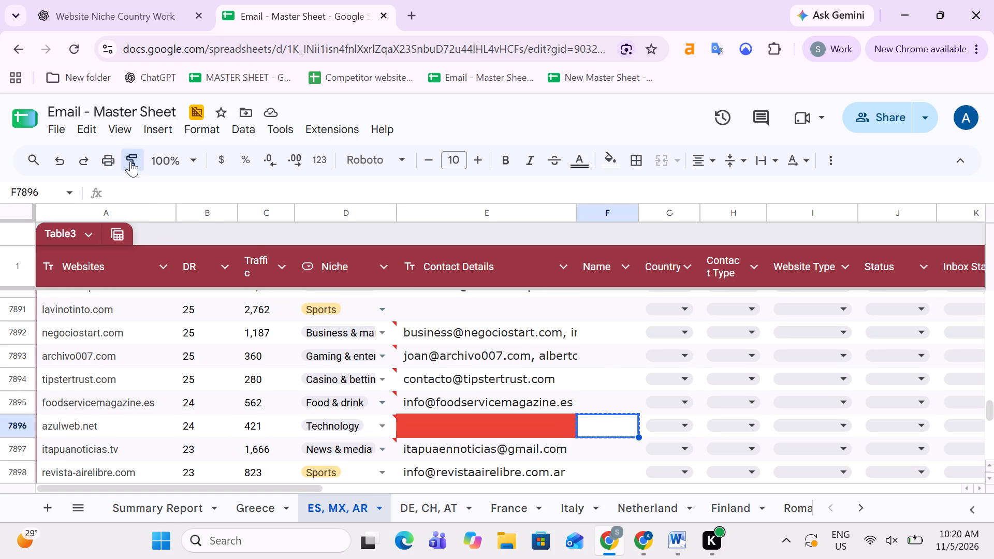
click(488, 424)
scroll(514, 431, down, 2)
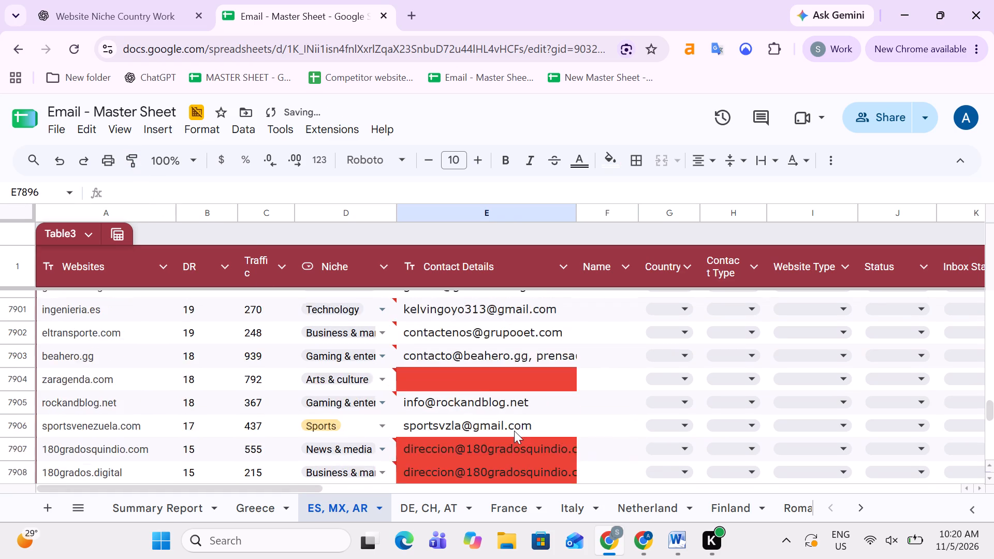
scroll(514, 431, down, 2)
scroll(514, 431, up, 3)
click(607, 413)
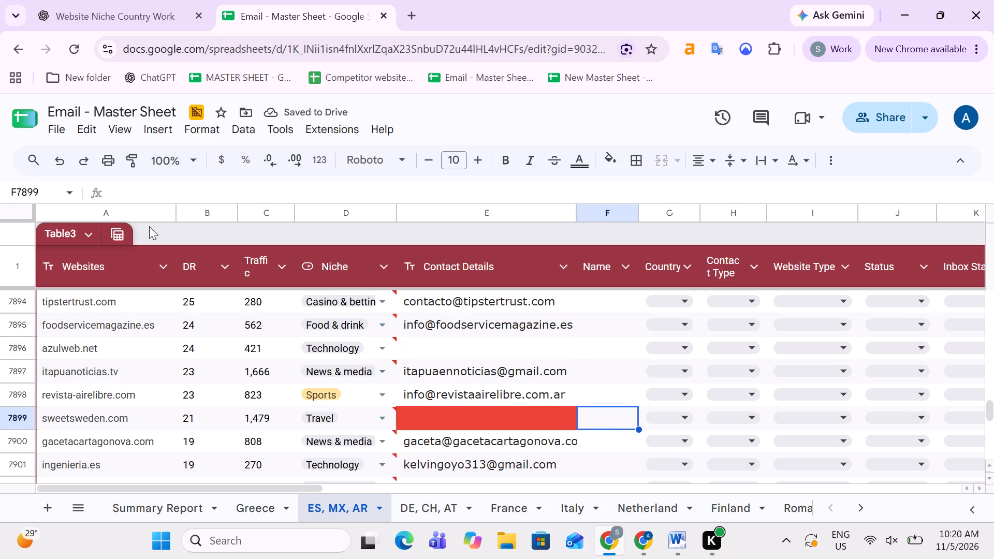
click(126, 161)
click(492, 424)
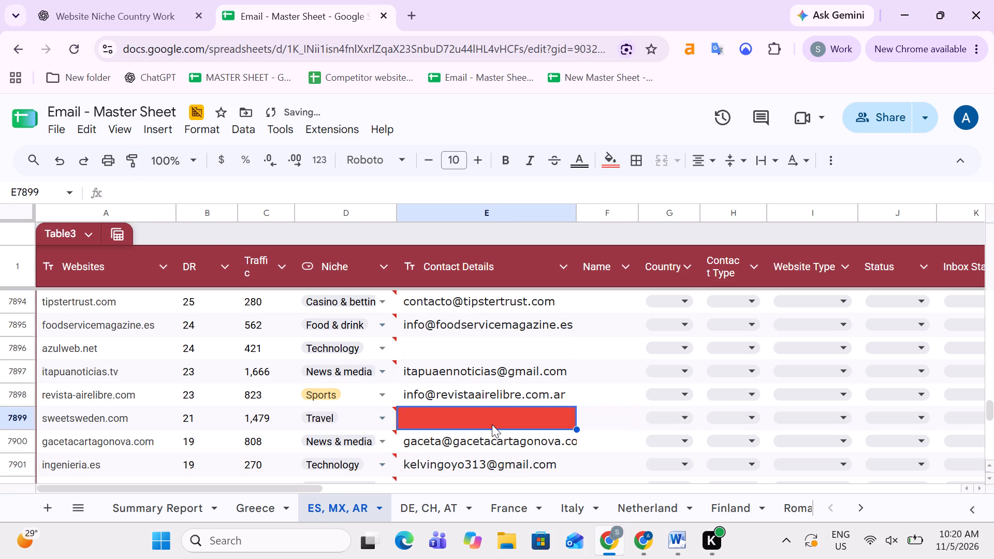
Remove the red fill from the Contact Details cells of zaragenda.com and depesoyucatan.com by copying each row's Name cell formatting.
scroll(519, 424, down, 2)
click(612, 378)
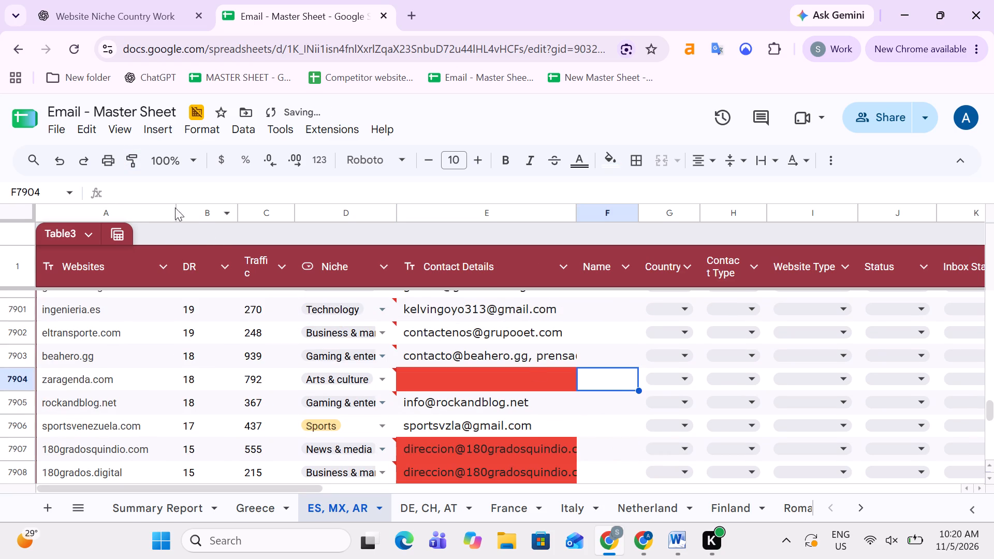
click(125, 168)
click(458, 375)
scroll(483, 406, down, 1)
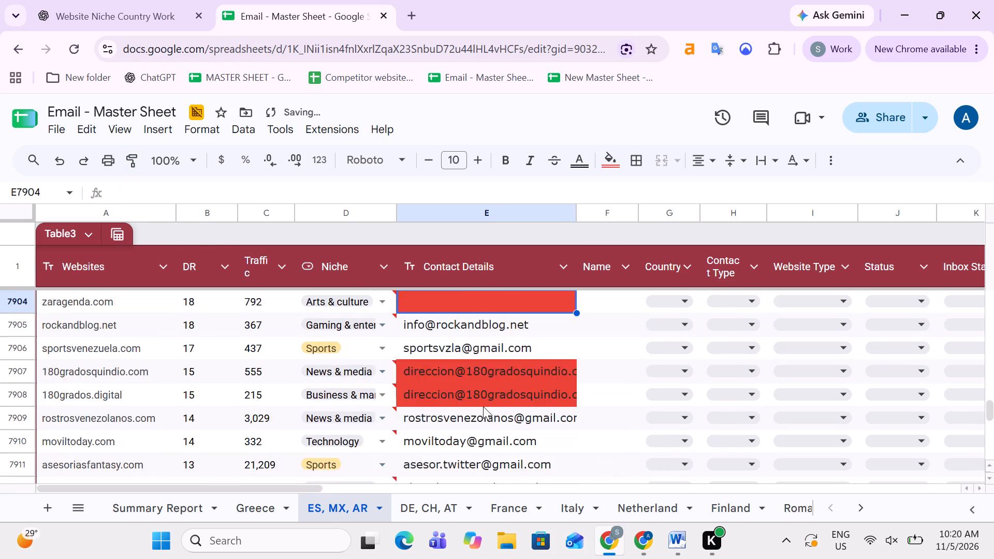
scroll(483, 406, down, 6)
scroll(508, 409, up, 3)
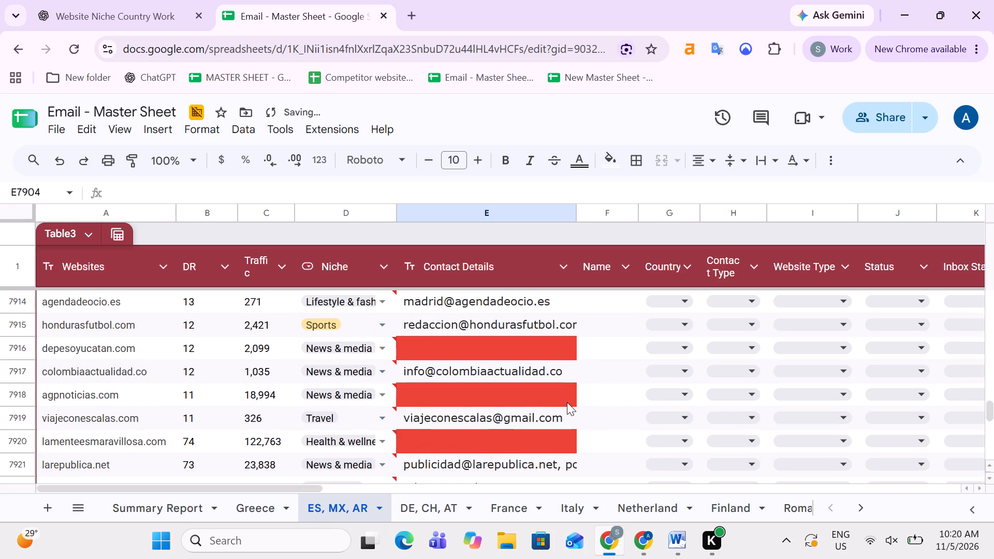
click(615, 347)
click(139, 157)
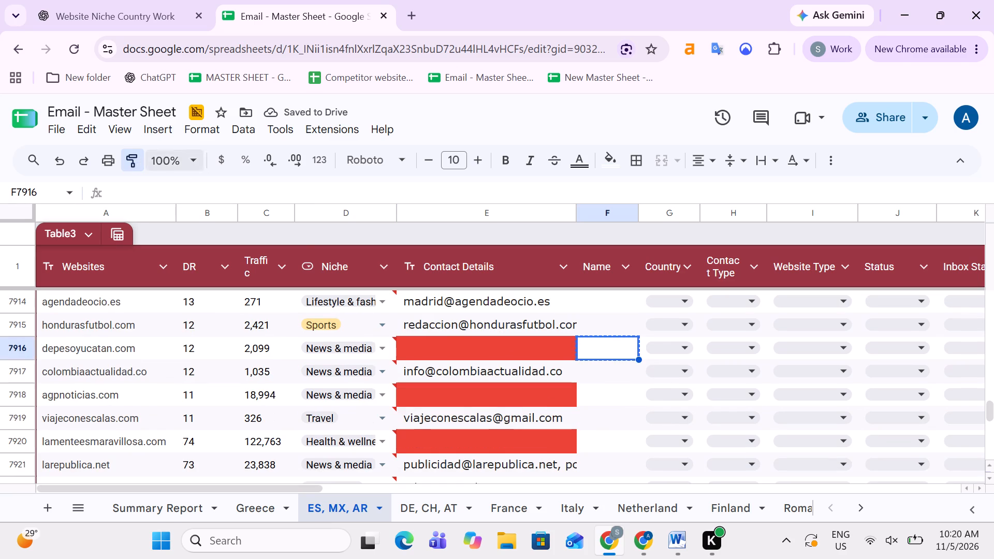
click(464, 342)
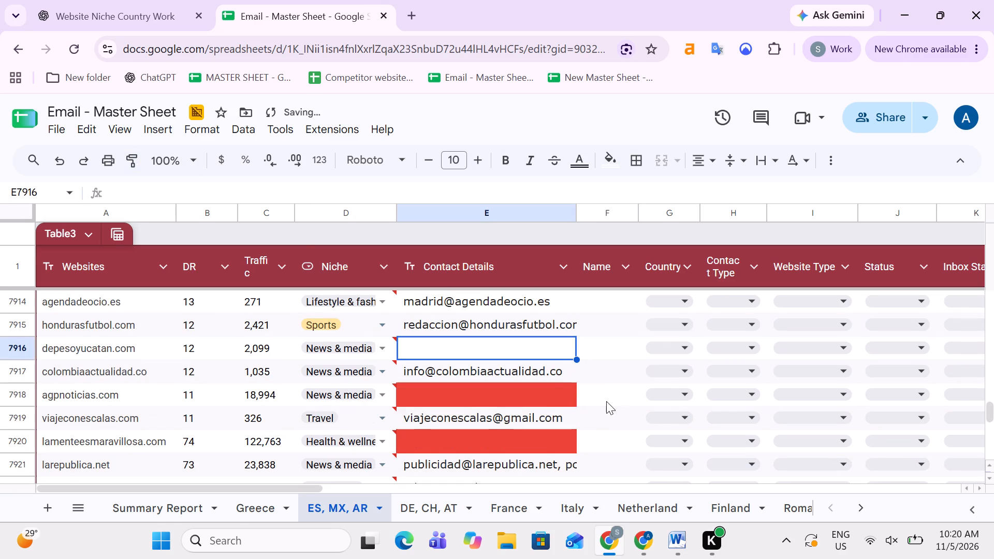
Remove the red fill from the Contact Details cells of agpnoticias.com and lamenteesmaravillosa.com by copying each row's Name cell formatting.
click(607, 401)
click(134, 160)
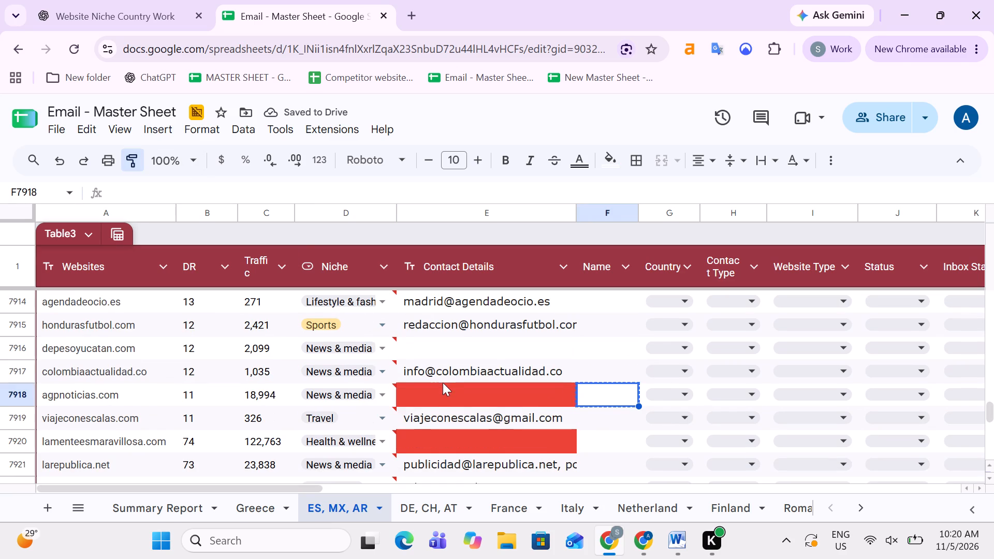
click(438, 394)
click(630, 446)
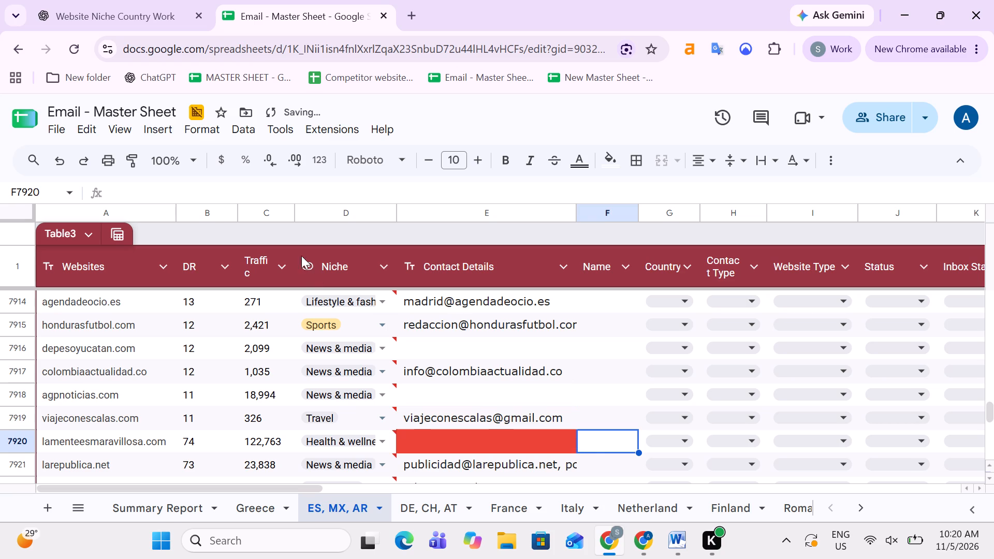
click(130, 159)
click(459, 443)
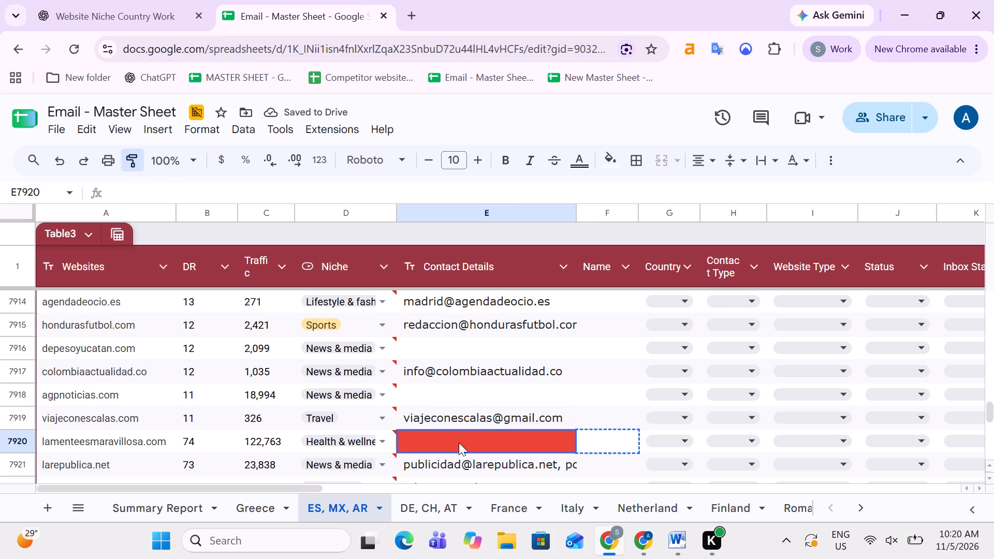
Remove the red fill from the Contact Details cells of revistacoiffure.com and diariodelexportador.com by copying each row's Name cell formatting.
scroll(497, 443, down, 8)
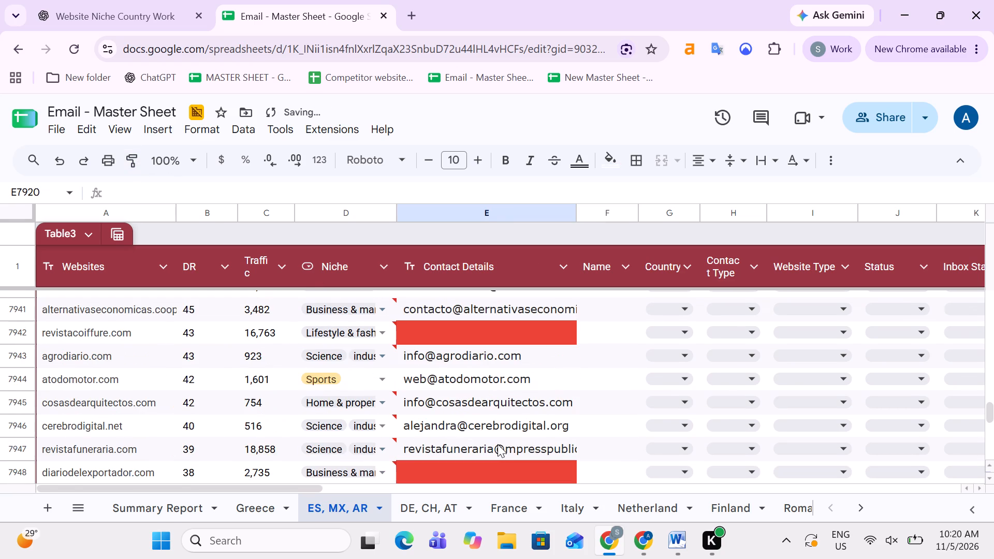
click(622, 335)
click(136, 171)
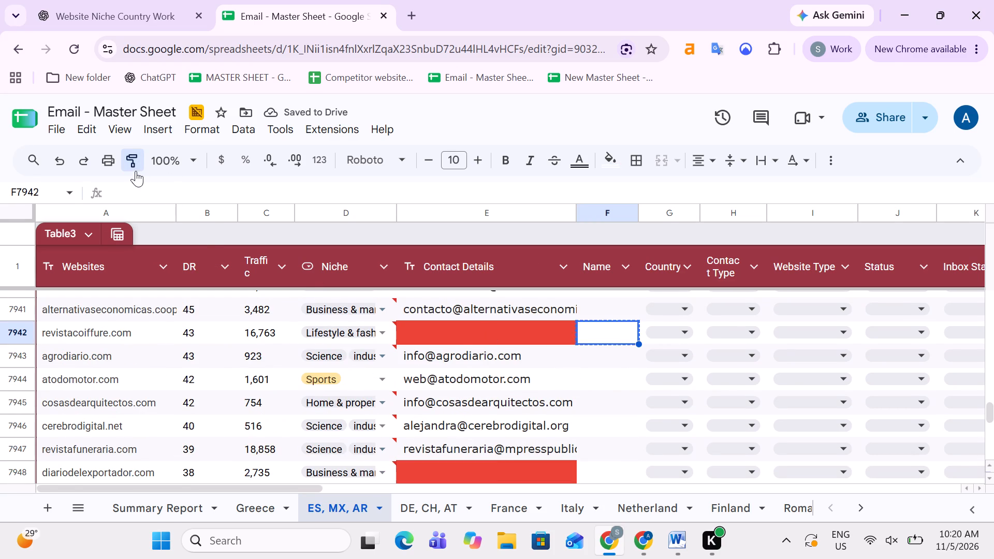
click(460, 339)
click(611, 467)
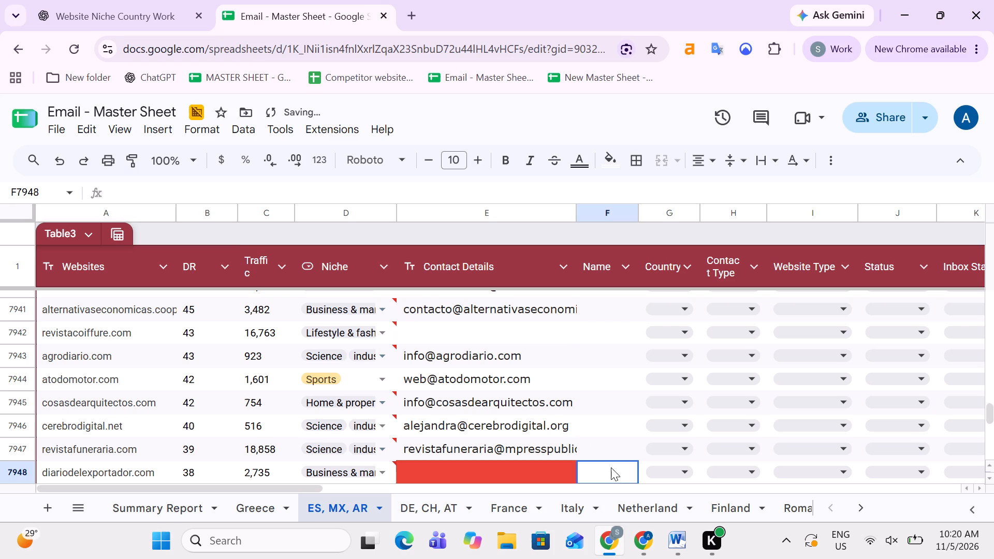
click(130, 164)
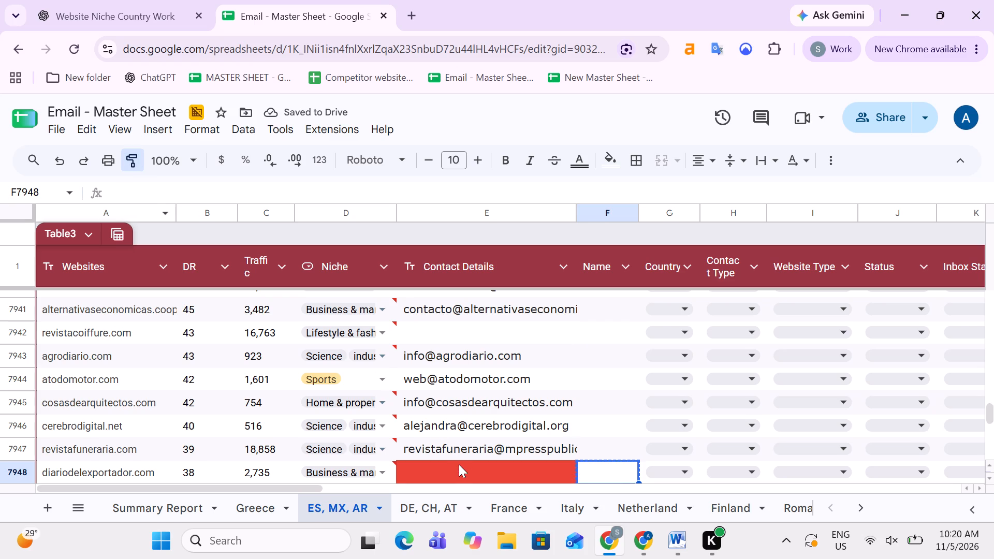
click(459, 464)
Remove the red fill from the Contact Details cells of eresdeportista.com, cryptoconexion.com and muysalud.com by copying adjacent Name cell formatting.
scroll(518, 440, down, 3)
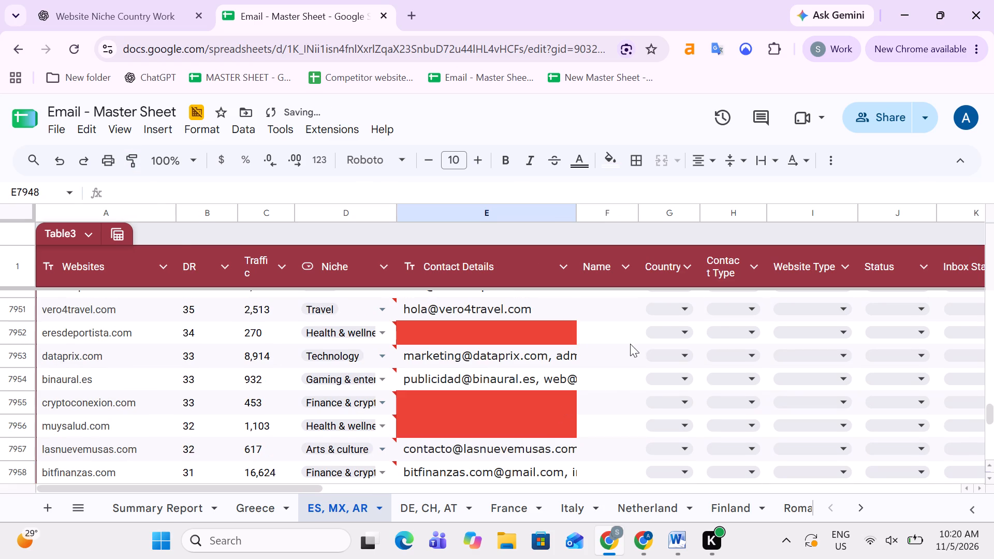
click(628, 341)
click(131, 165)
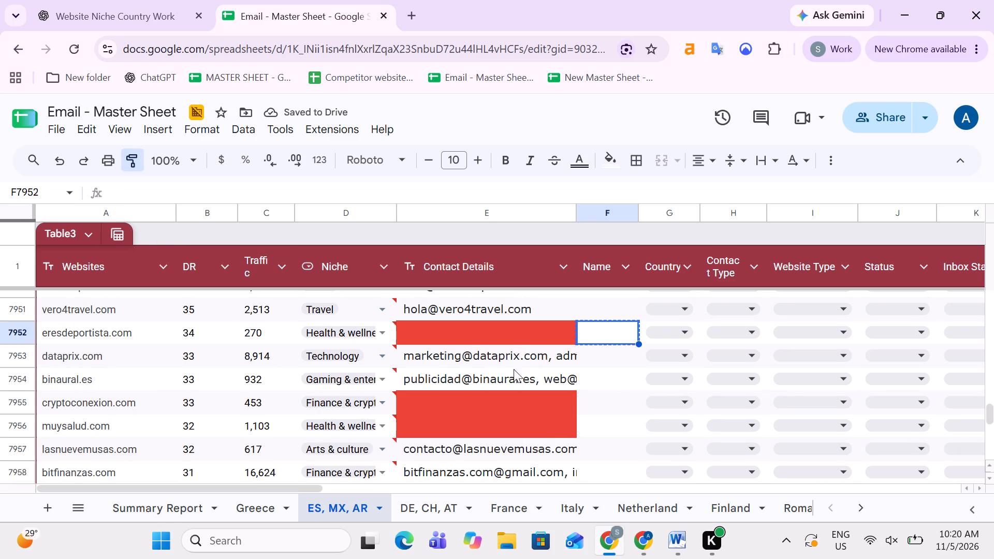
click(512, 334)
click(613, 407)
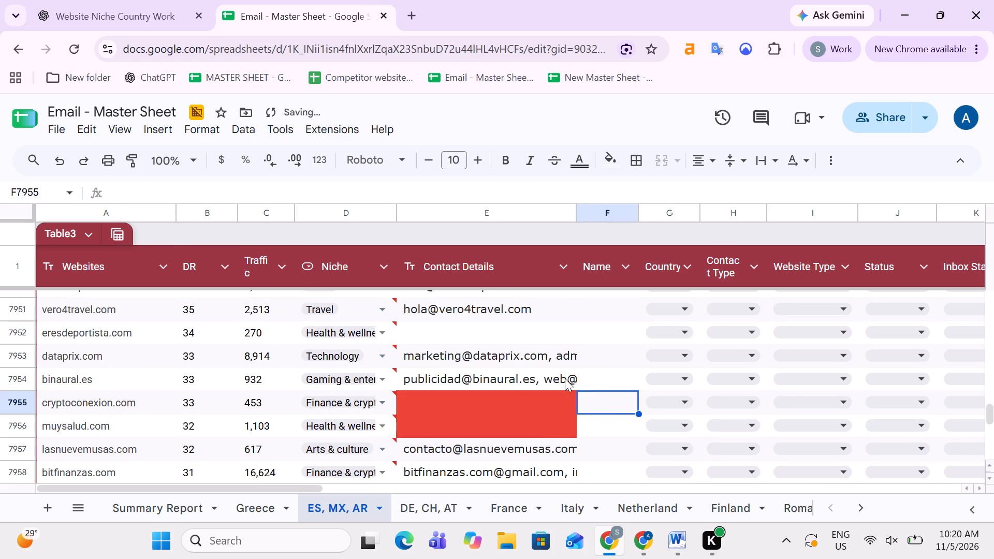
click(134, 163)
drag(442, 403, 442, 425)
Remove the red fill from the Contact Details cell of poemas-del-alma.com by copying its row's Name cell formatting.
scroll(580, 446, down, 4)
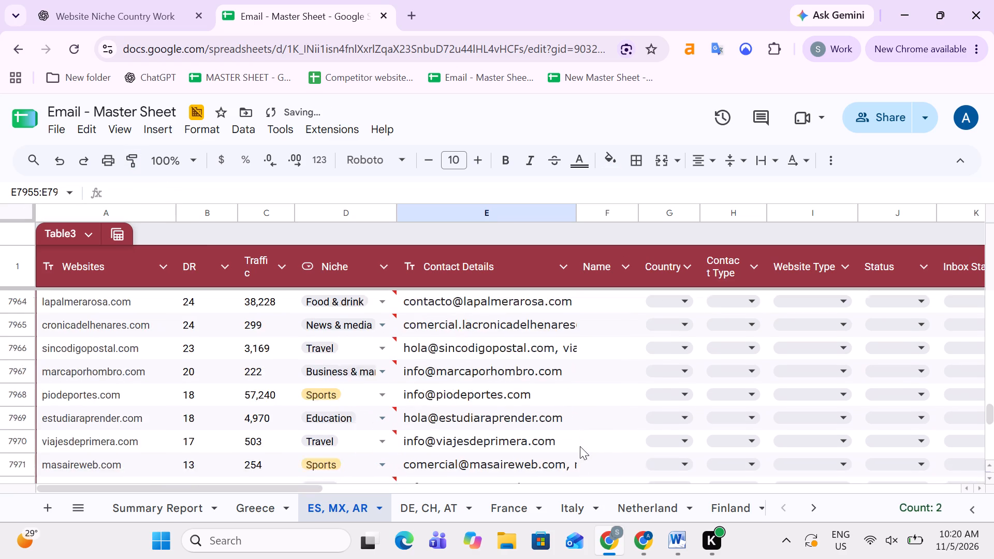
scroll(580, 446, down, 8)
scroll(568, 450, up, 4)
scroll(568, 450, down, 1)
scroll(568, 450, up, 1)
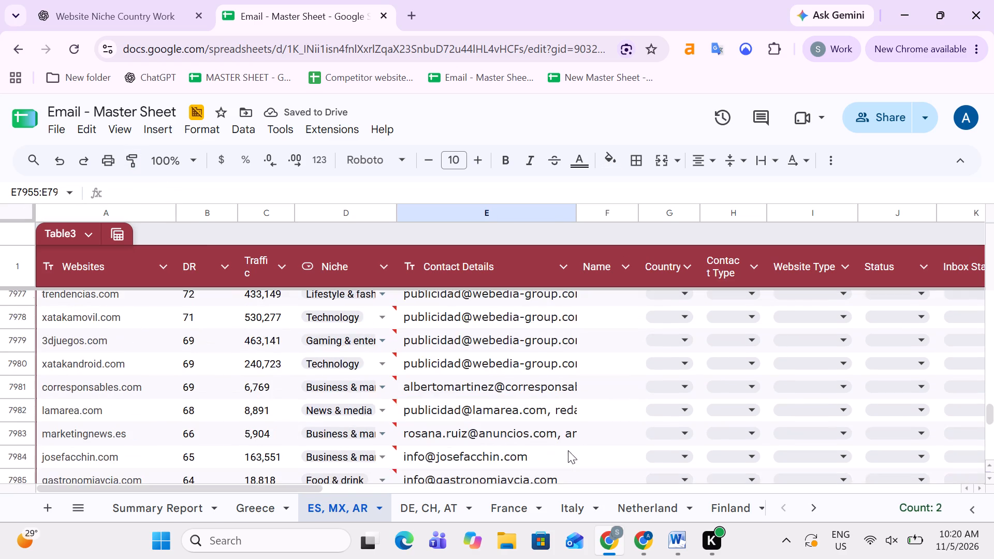
scroll(568, 450, down, 1)
click(609, 427)
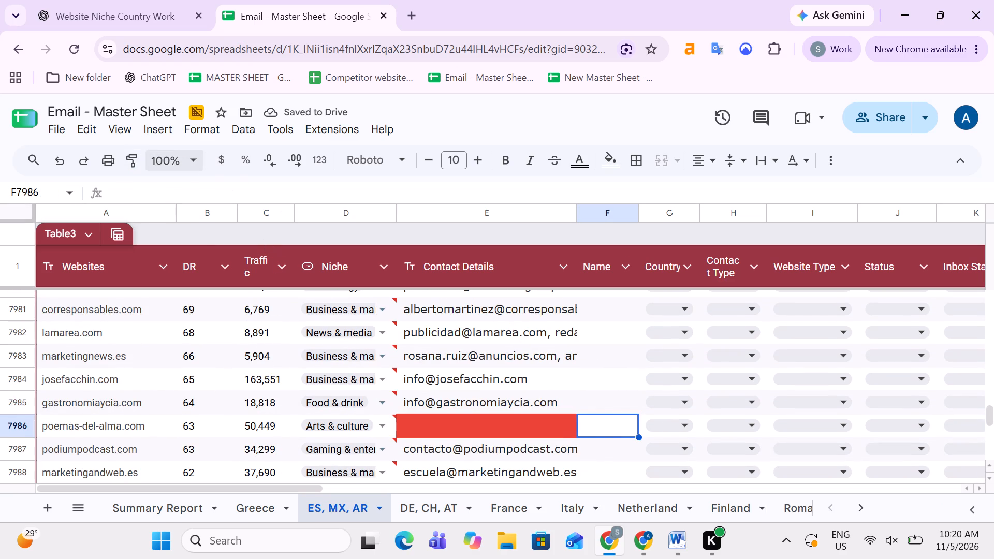
click(124, 164)
click(451, 425)
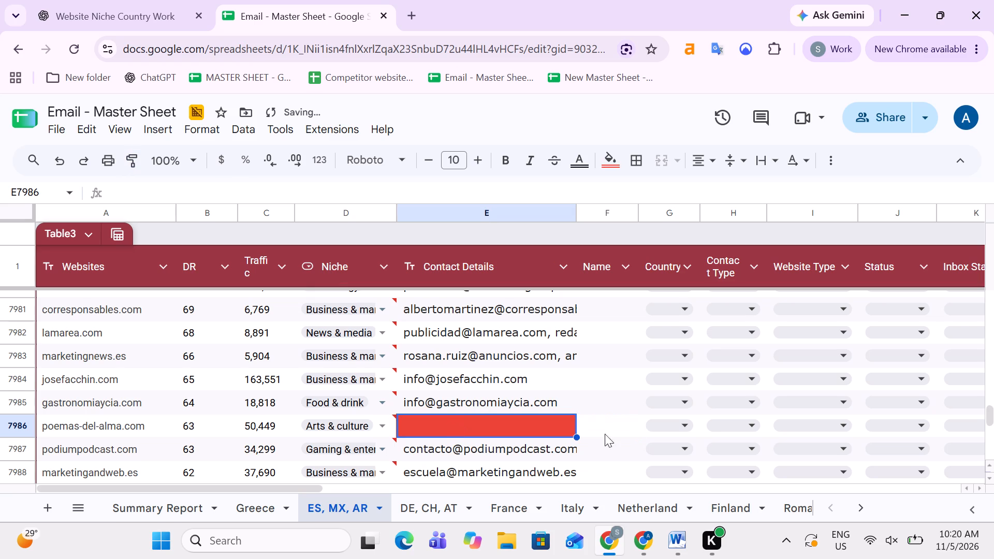
Remove the red fill from the Contact Details cell of elcastellano.org by copying its row's Name cell formatting.
scroll(621, 435, down, 7)
scroll(617, 418, up, 1)
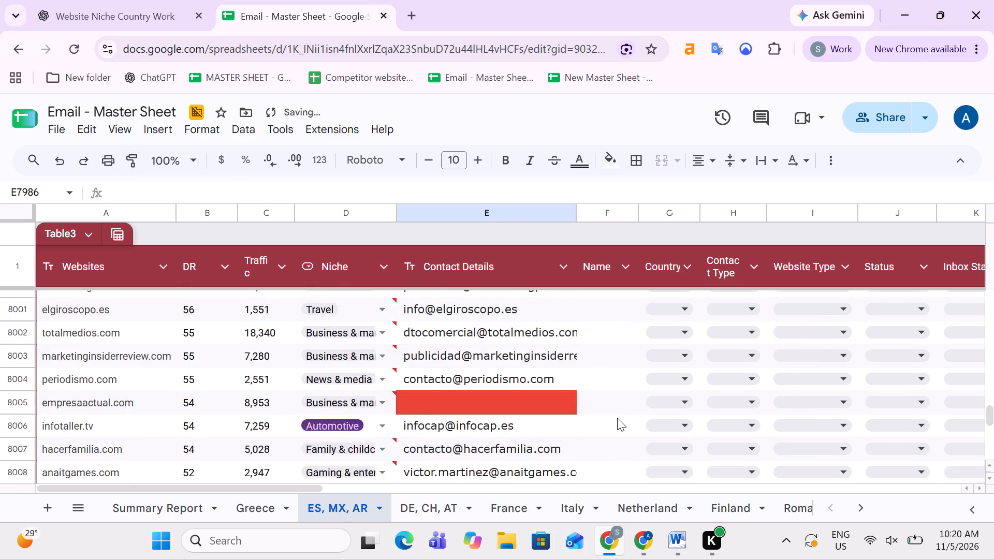
scroll(617, 418, up, 2)
click(629, 360)
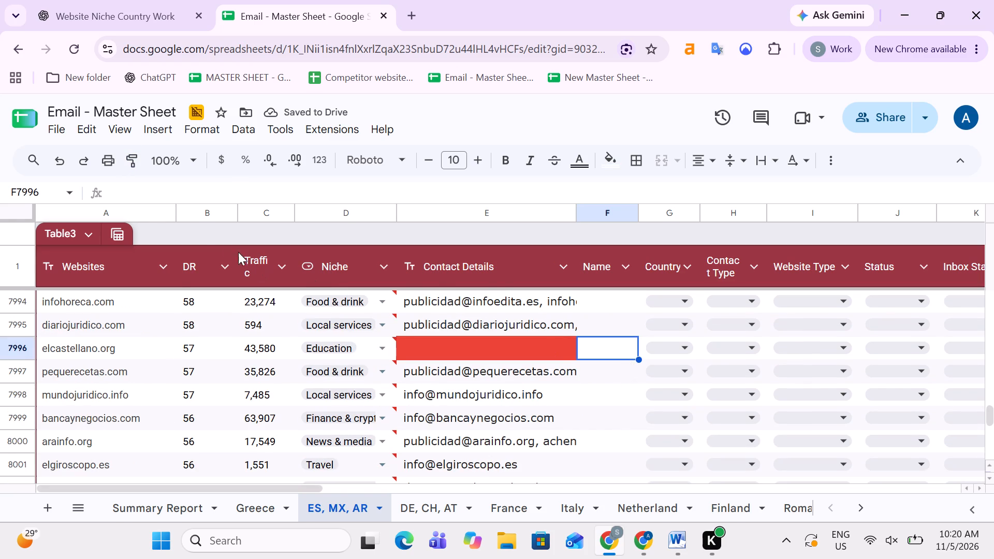
click(129, 167)
click(425, 353)
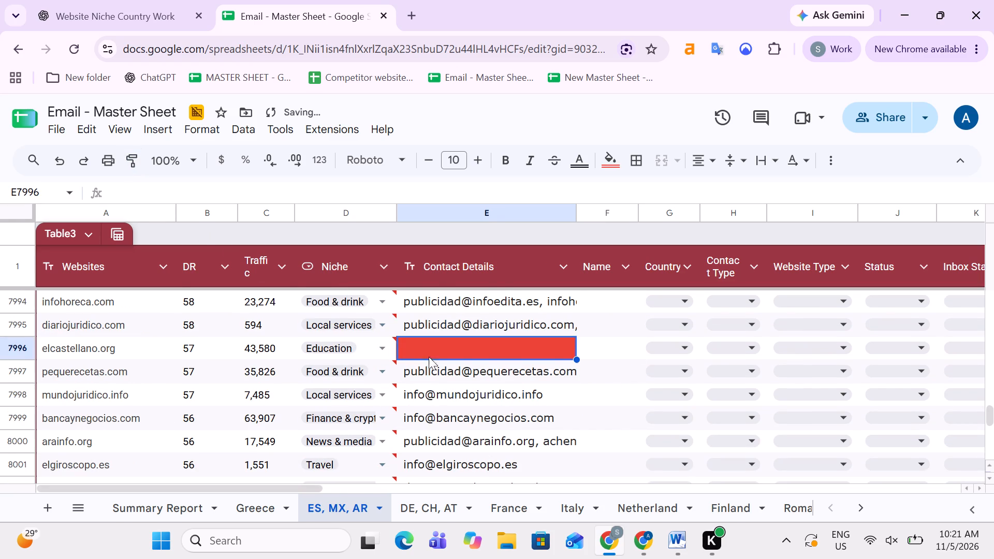
Remove the red fill from the Contact Details cell of empresaactual.com by copying its row's Name cell formatting.
scroll(550, 425, down, 3)
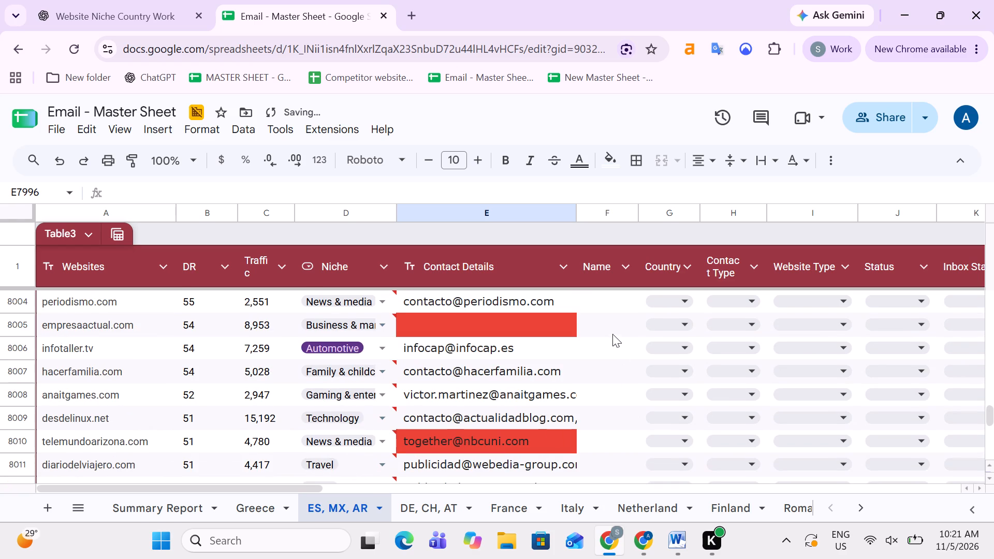
click(612, 334)
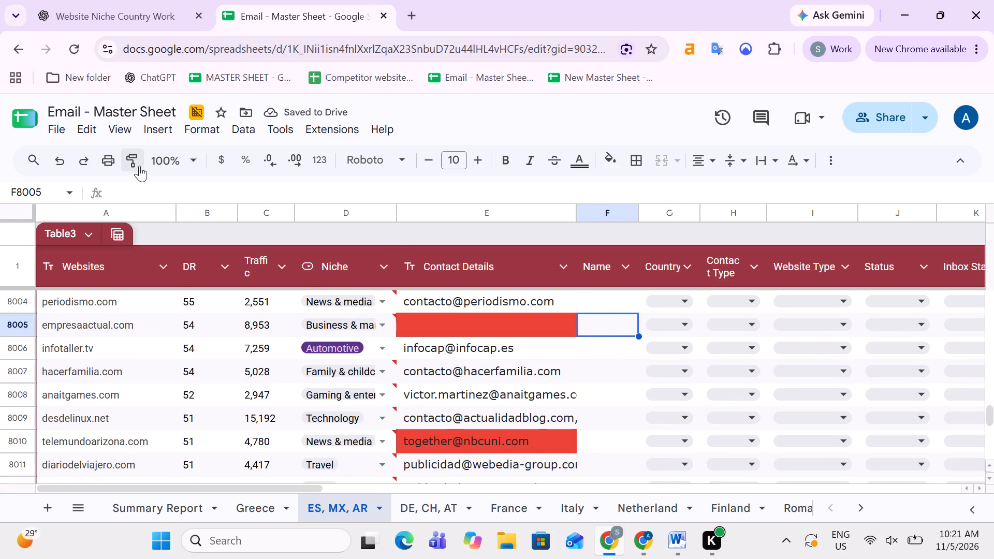
click(139, 166)
click(530, 325)
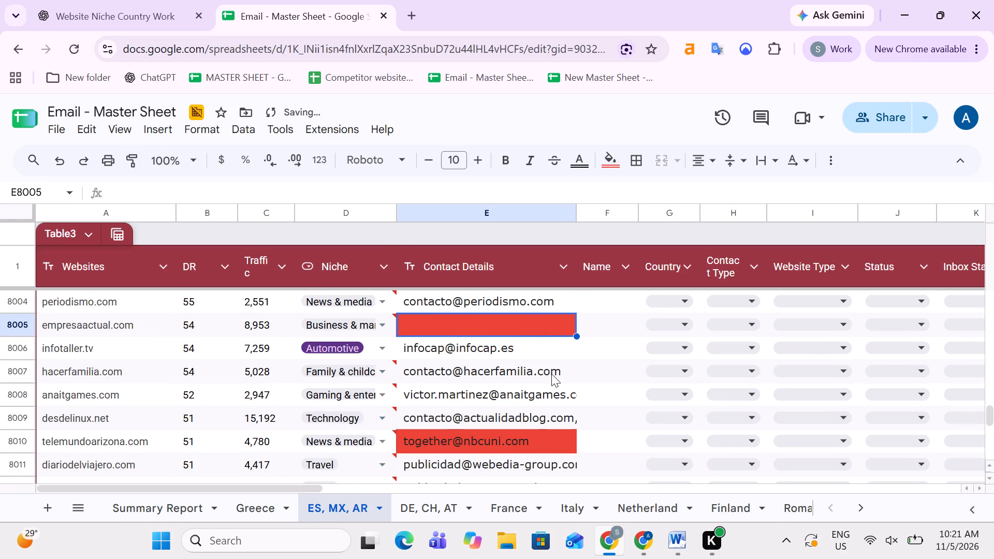
Remove the red fill from the empty Contact Details cell of parquenatural.com by copying its row's Name cell formatting.
scroll(553, 383, down, 2)
scroll(554, 393, up, 1)
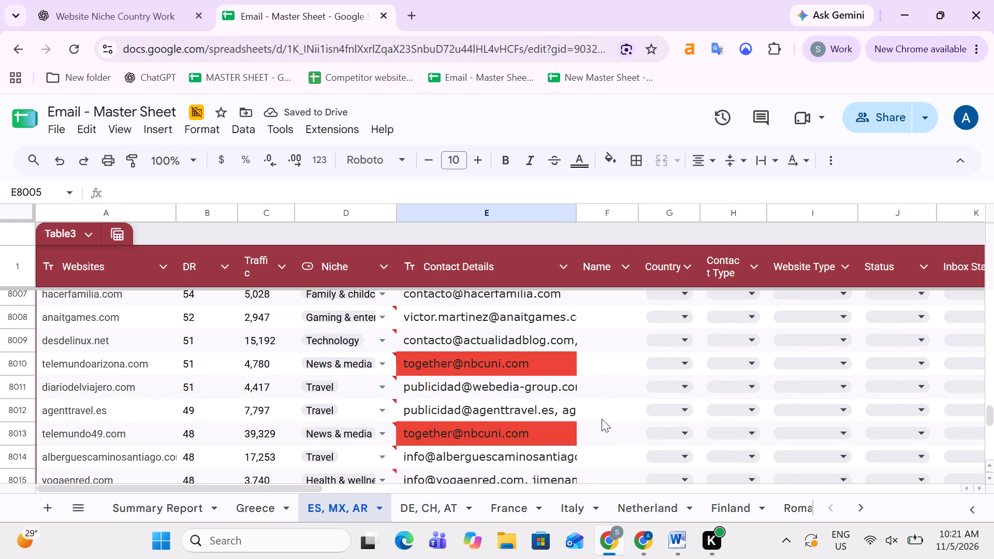
scroll(602, 419, down, 4)
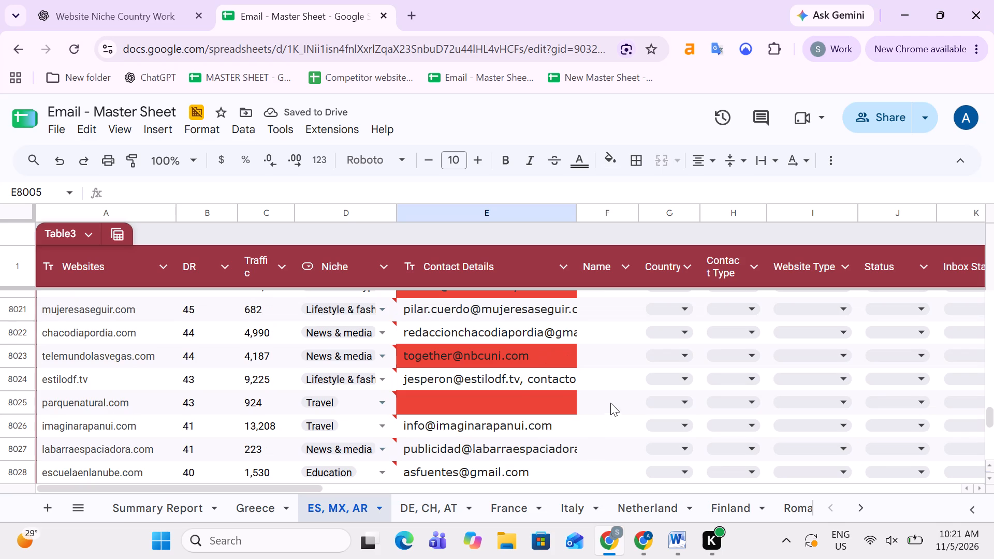
click(610, 403)
click(125, 154)
click(432, 404)
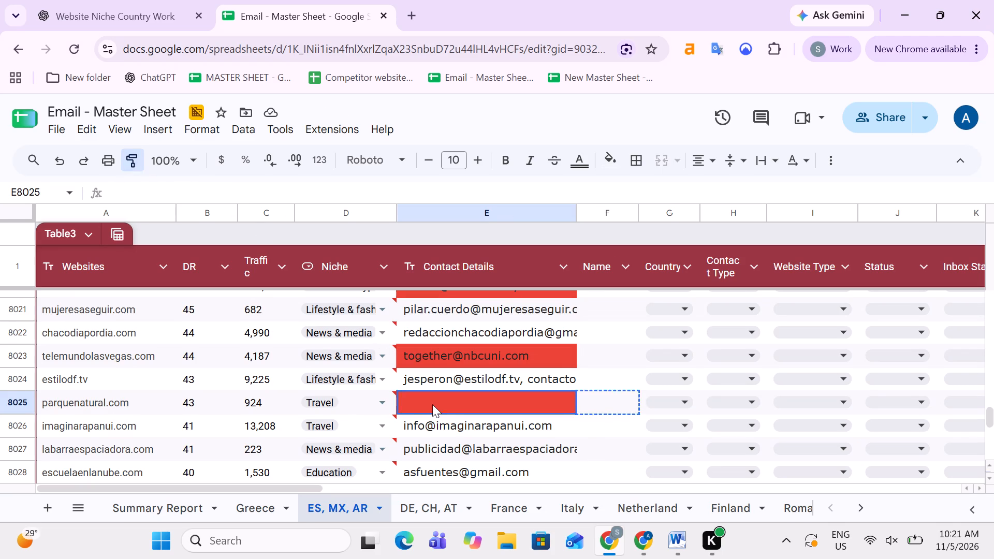
Remove the red fill from the empty Contact Details cell of prestacreditos.com by copying the Name cell formatting of the elbrifin.com row.
scroll(472, 438, down, 10)
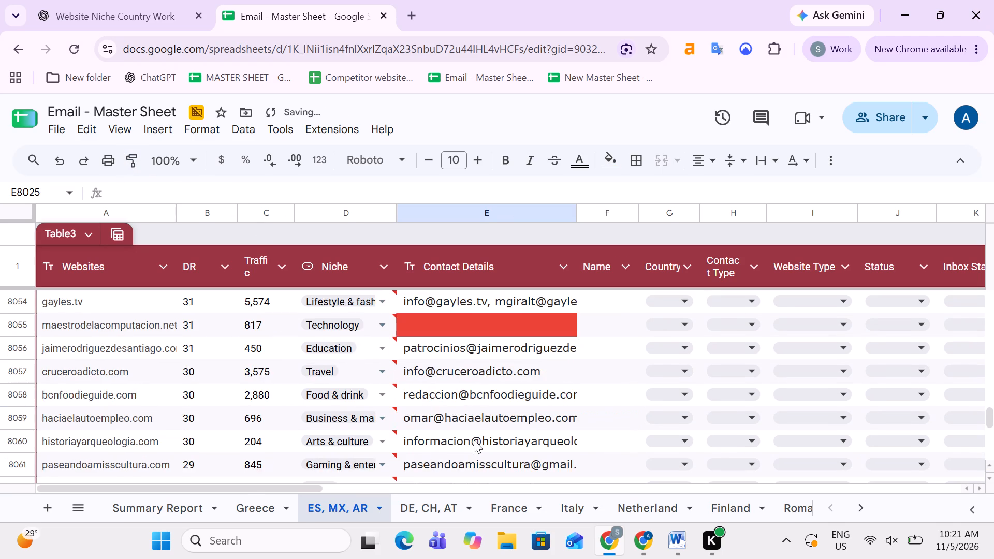
scroll(474, 440, up, 1)
click(616, 346)
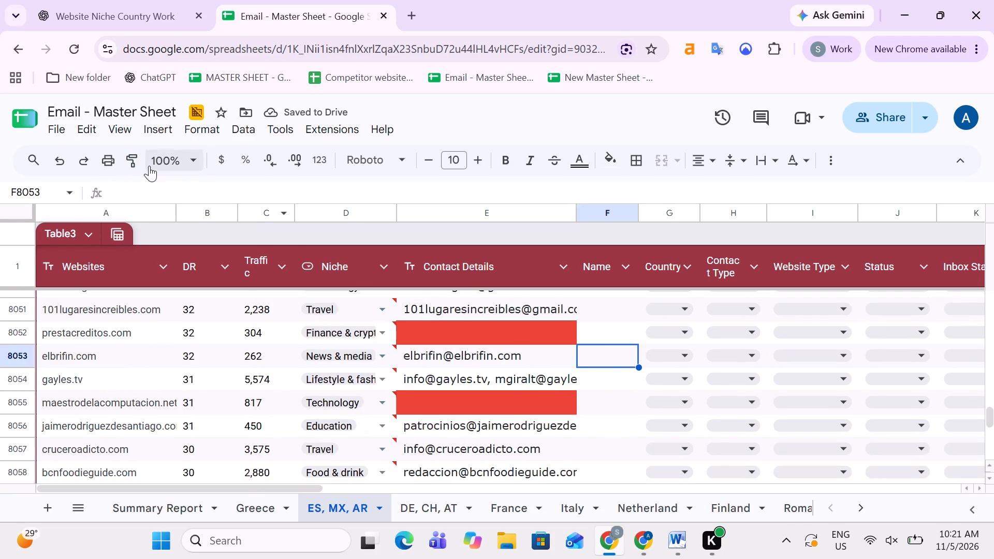
click(139, 159)
click(500, 335)
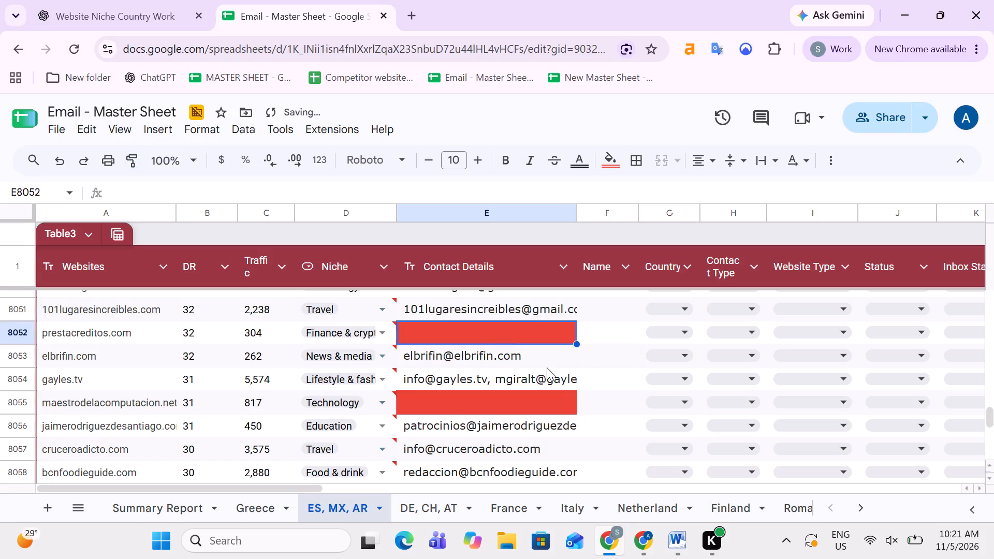
Remove the red fill from the empty Contact Details cell of maestrodelacomputacion.net by copying its row's Name cell formatting.
click(629, 401)
click(135, 167)
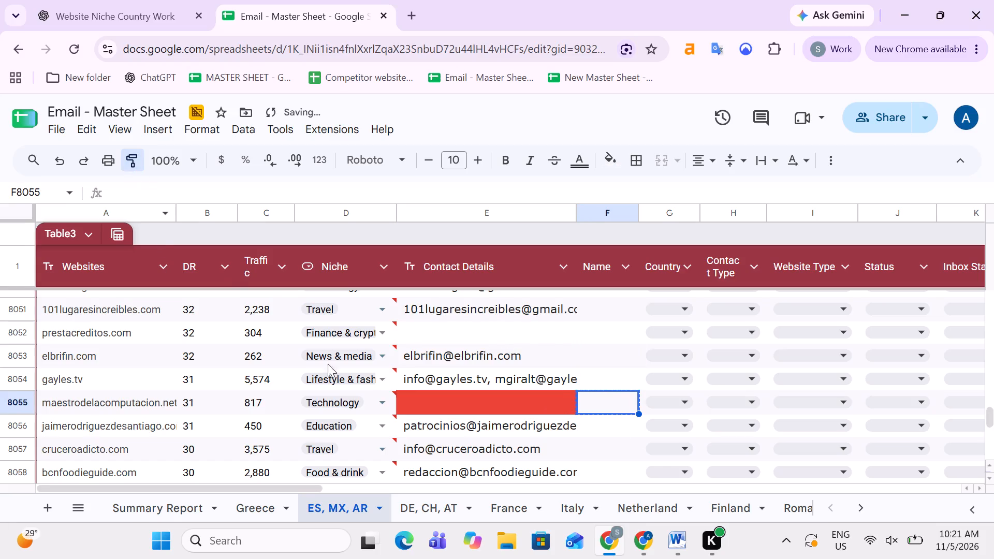
click(507, 405)
Remove the red fill from the empty Contact Details cell of cubalite.com by copying its row's Name cell formatting.
scroll(528, 455, down, 3)
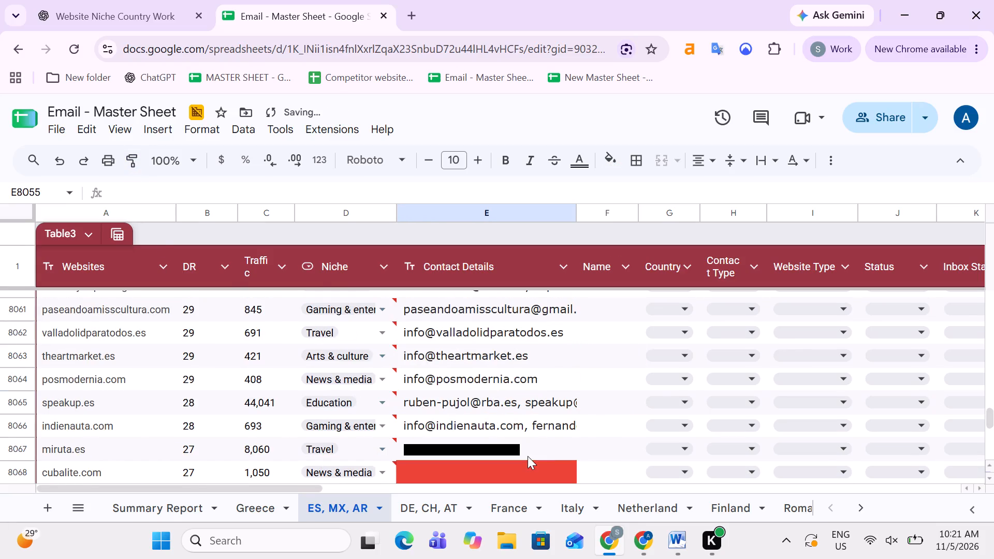
scroll(591, 411, down, 1)
click(592, 393)
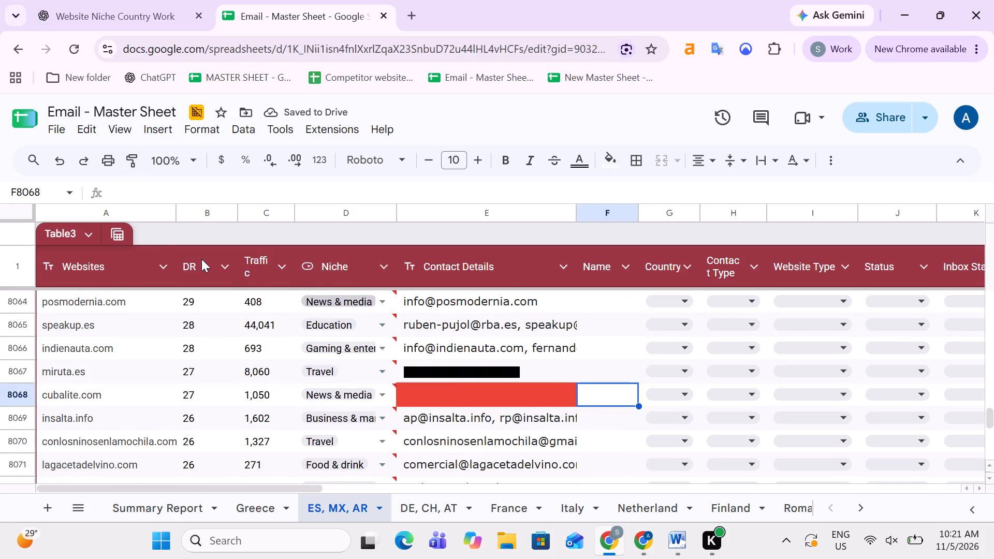
click(122, 154)
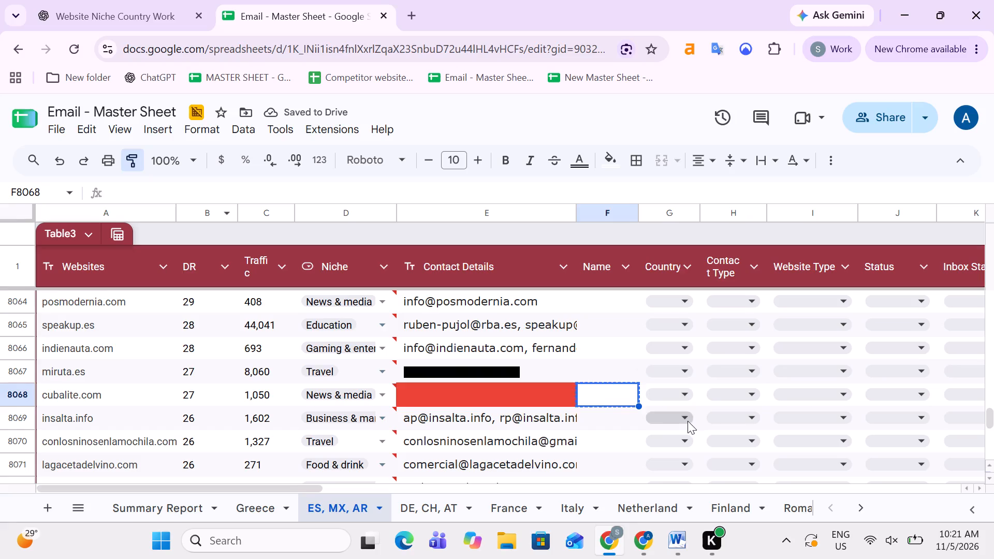
click(551, 399)
Remove the red fill from the empty Contact Details cell of datos-bo.com by copying its row's Name cell formatting.
scroll(593, 423, down, 3)
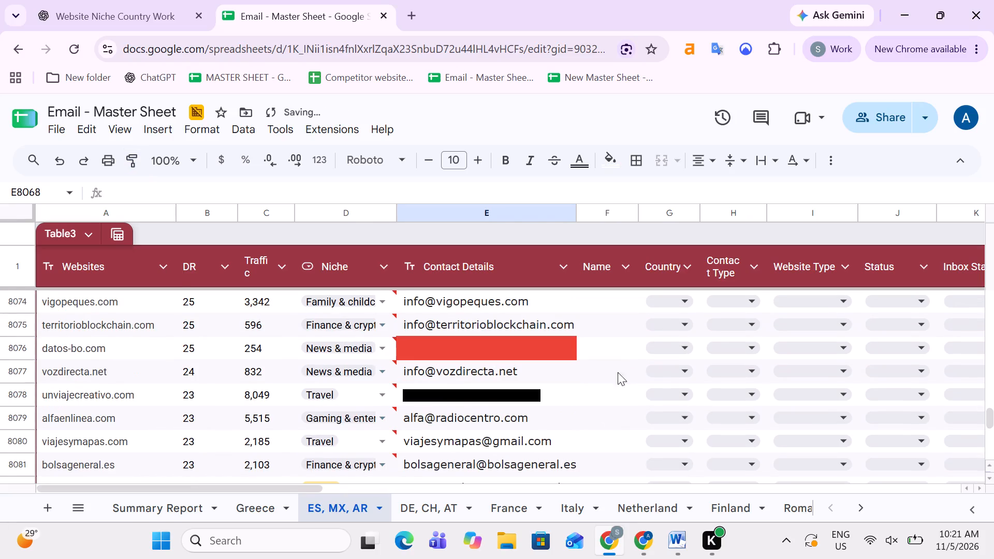
click(620, 351)
click(134, 165)
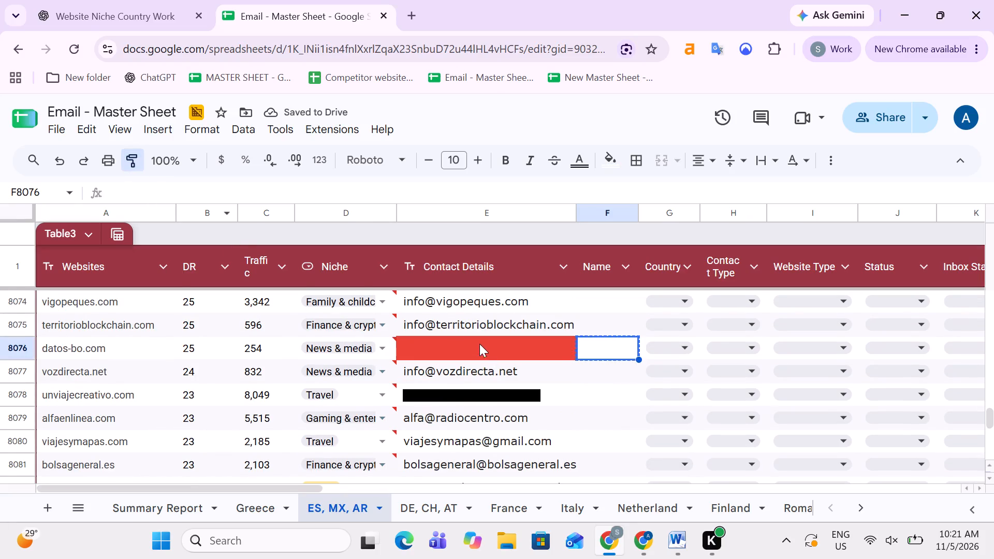
click(483, 348)
Remove the red fill from the empty Contact Details cell of letralibre.es by copying its row's Name cell formatting.
scroll(475, 399, down, 2)
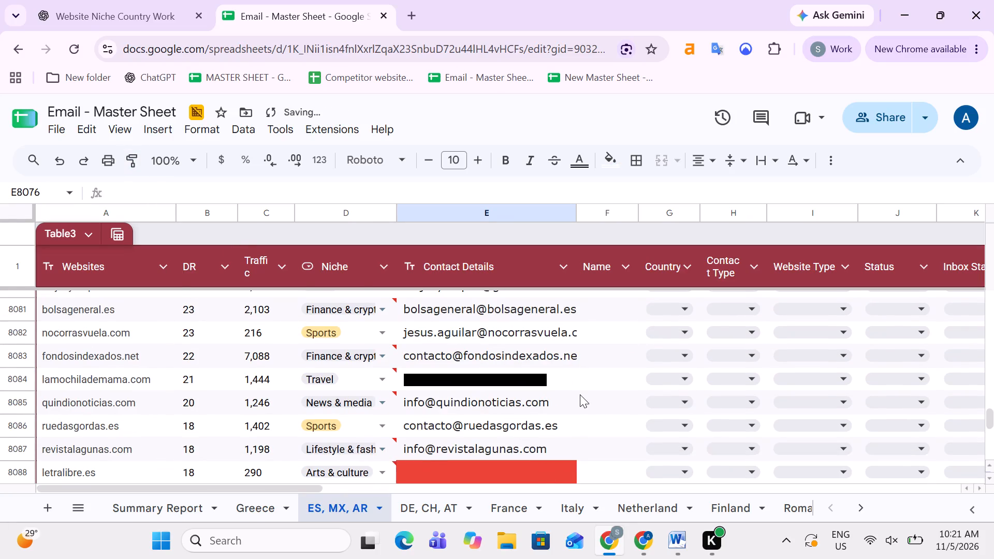
scroll(580, 394, down, 1)
click(603, 389)
click(121, 161)
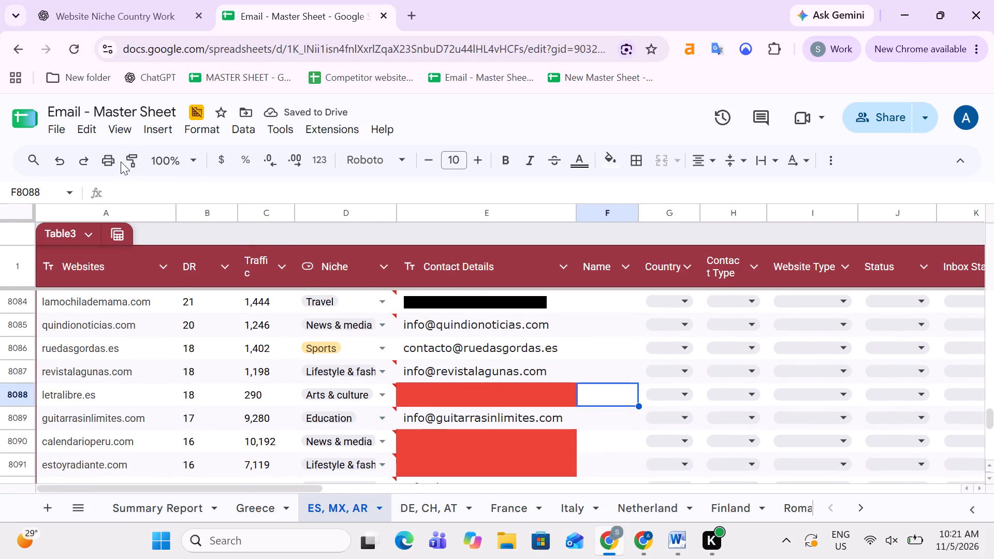
click(125, 163)
click(548, 389)
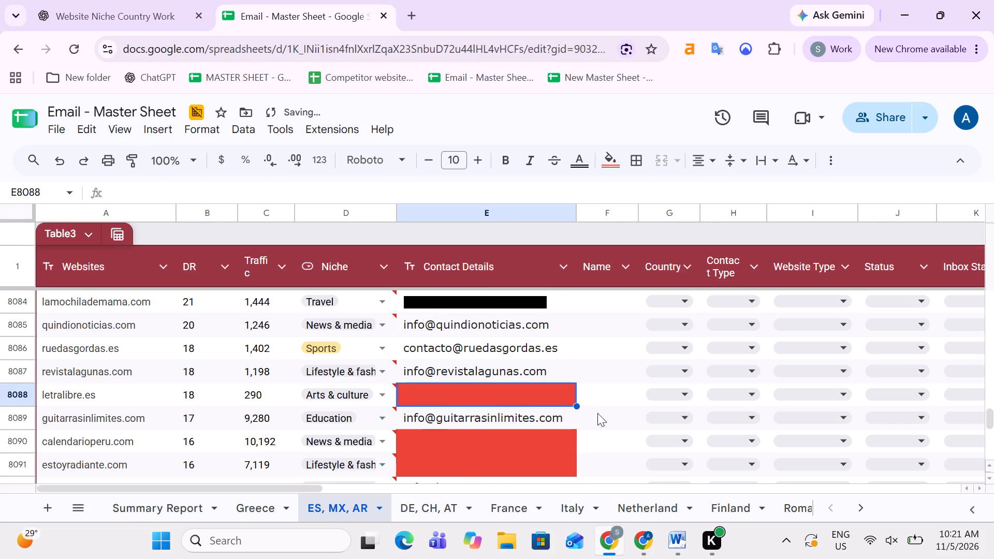
Remove the red fill from the Contact Details cells of calendarioperu.com and estoyradiante.com by copying the calendarioperu.com Name cell formatting.
scroll(601, 417, down, 1)
click(615, 358)
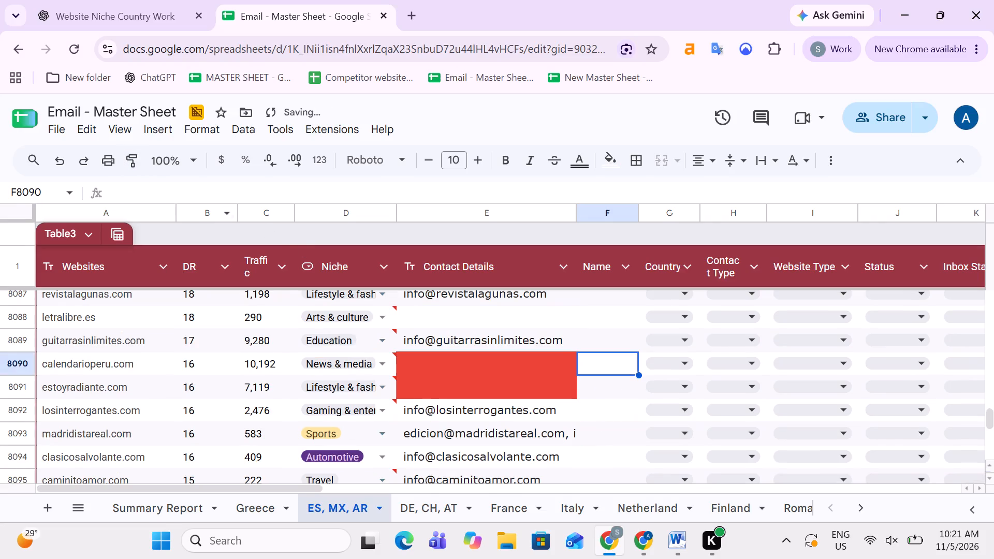
click(133, 168)
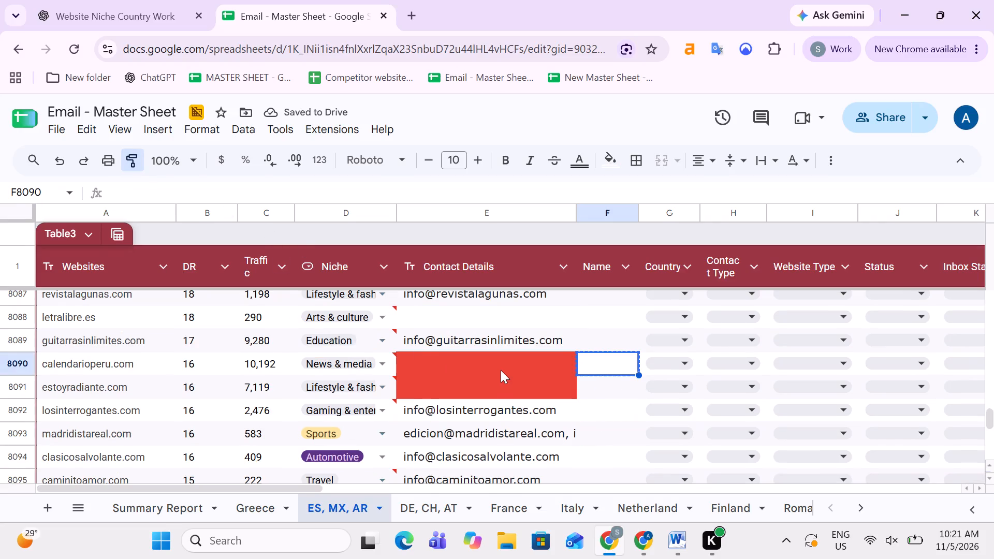
drag(473, 362, 486, 388)
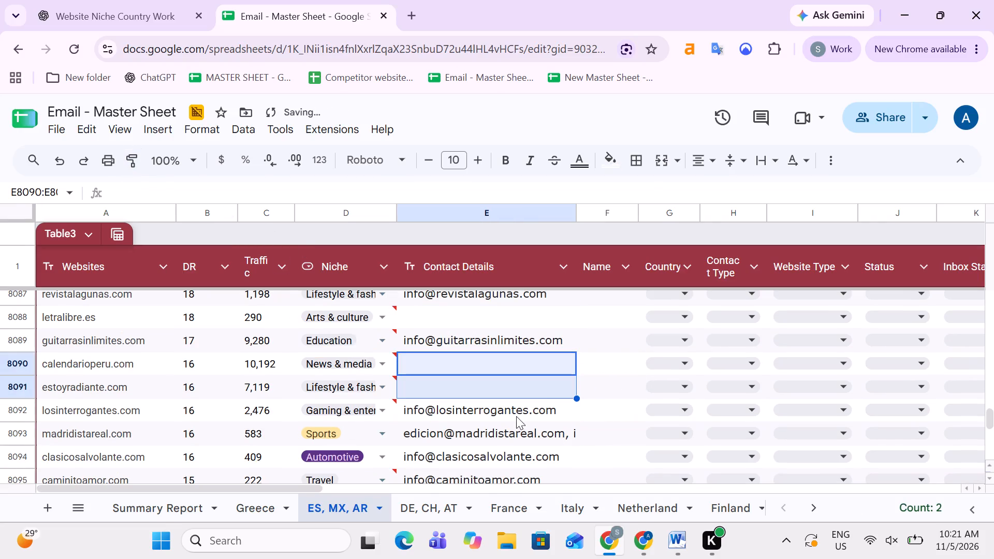
Remove the red fill from the empty Contact Details cell of marcelafittipaldi.com.ar by copying its row's Name cell formatting.
scroll(536, 407, down, 9)
scroll(536, 407, up, 2)
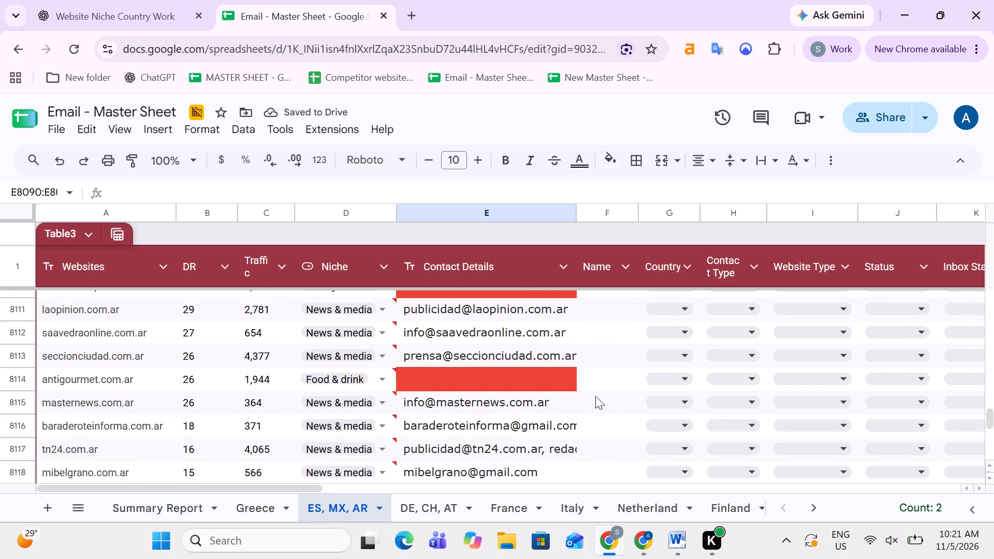
scroll(595, 396, up, 1)
click(606, 360)
click(133, 165)
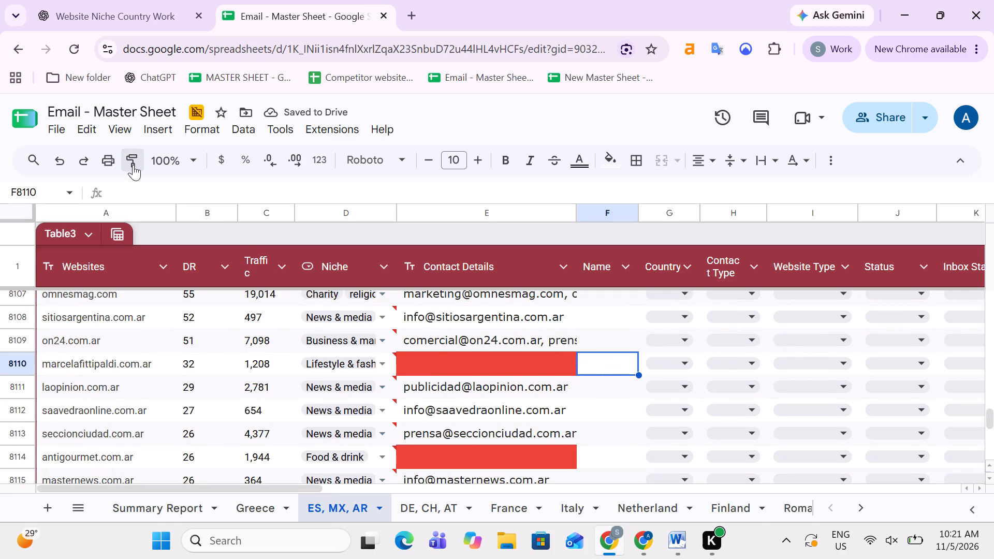
click(551, 370)
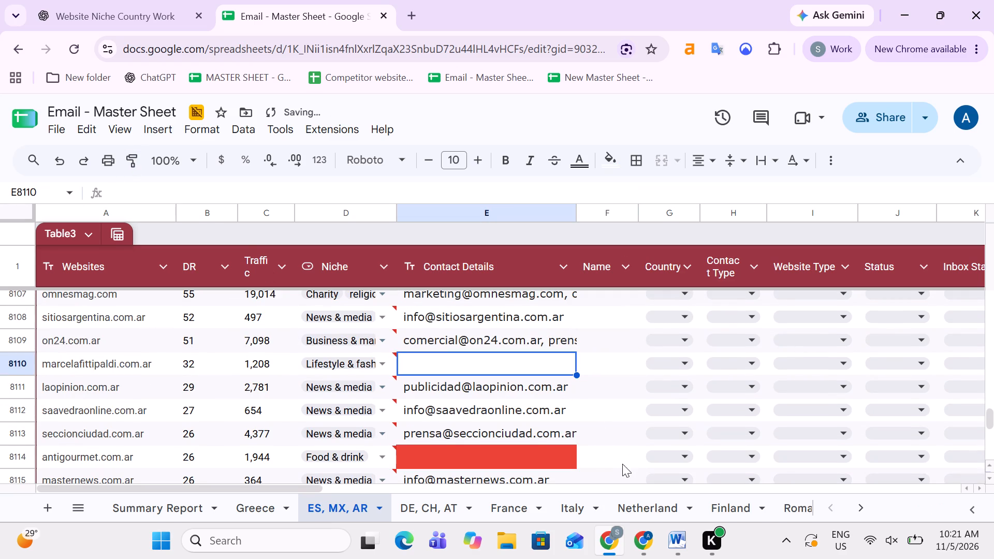
Remove the red fill from the empty Contact Details cell of antigourmet.com.ar by copying its row's Name cell formatting.
click(620, 463)
click(138, 157)
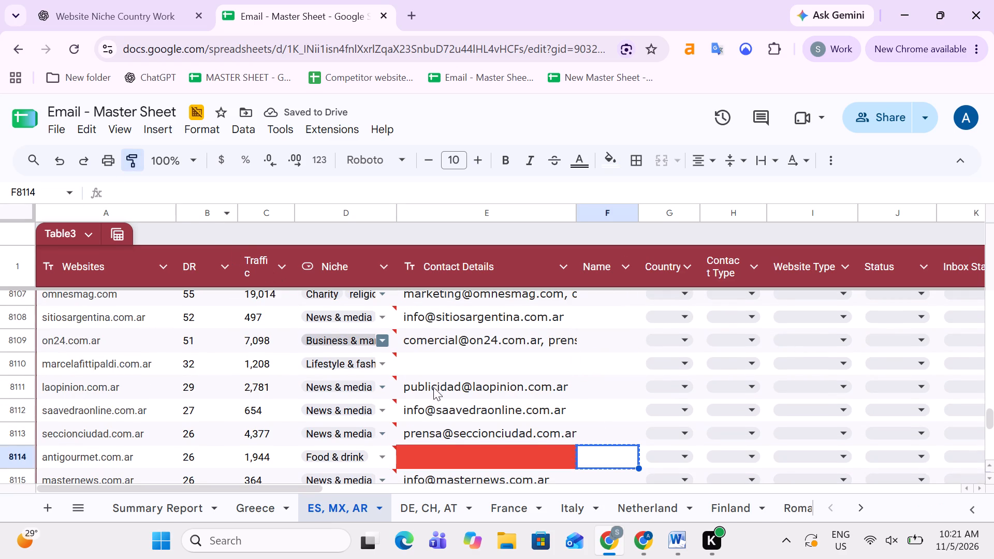
click(459, 449)
Remove the red fill from the empty Contact Details cell of internationalpress.jp by copying its row's Name cell formatting.
scroll(459, 451, down, 4)
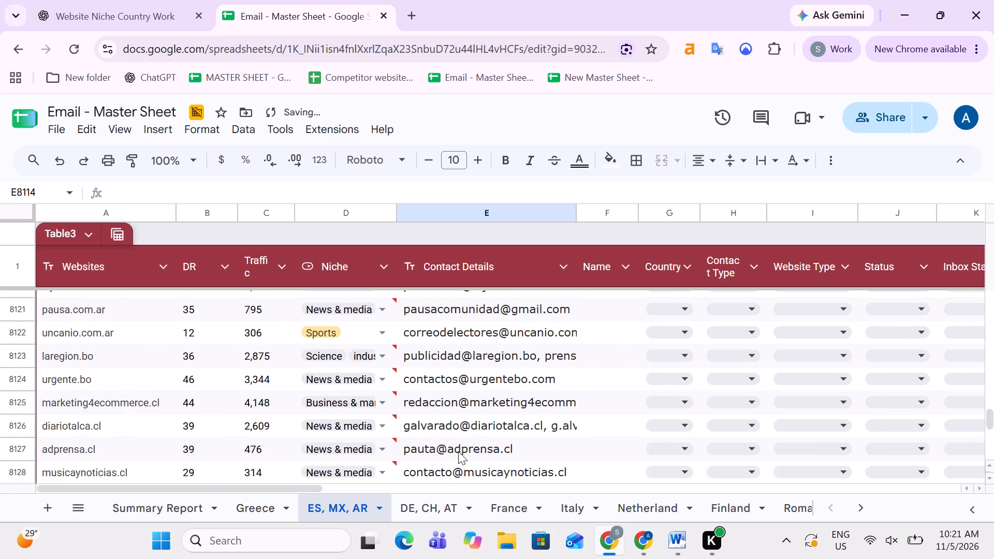
scroll(458, 451, down, 7)
scroll(456, 452, up, 4)
scroll(456, 452, down, 6)
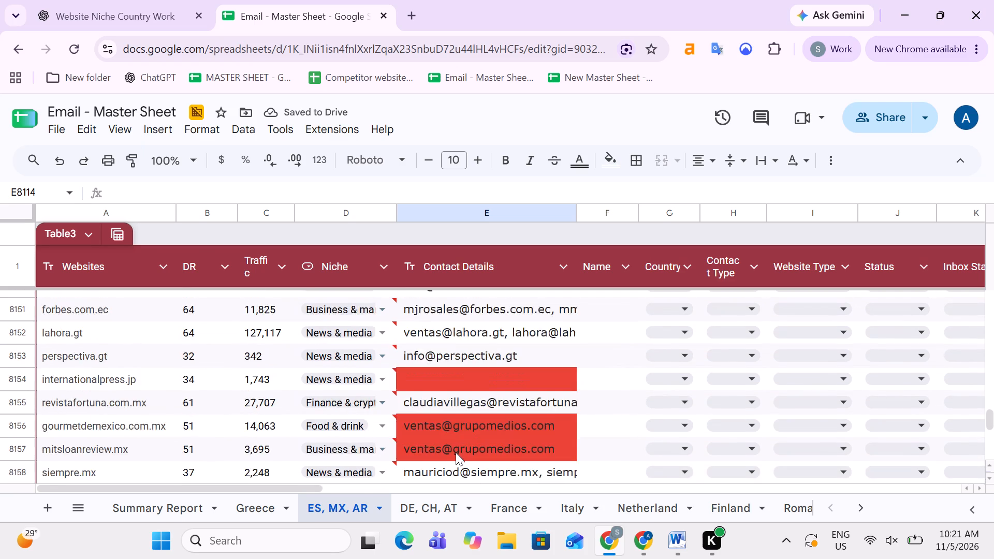
scroll(455, 452, down, 2)
scroll(455, 452, up, 2)
scroll(510, 433, up, 1)
scroll(510, 433, down, 1)
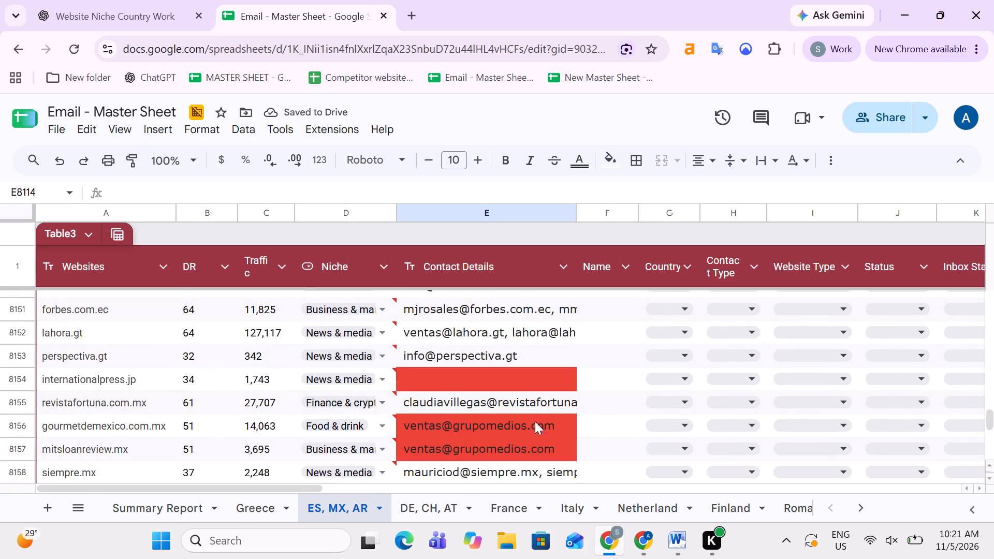
click(624, 373)
click(130, 156)
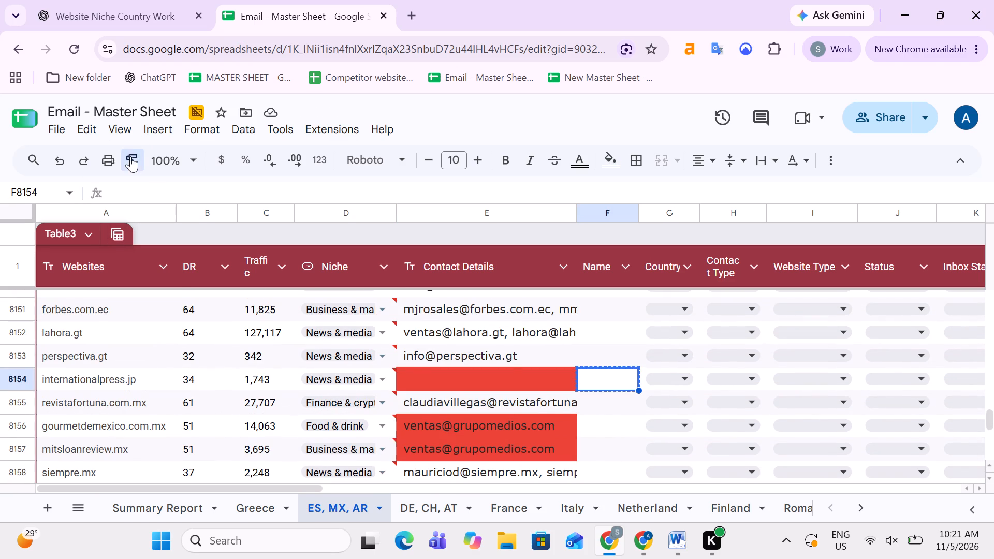
click(423, 372)
Remove the red fill from the Contact Details cells of losimpuestos.com.mx and elbuentono.com.mx by copying the losimpuestos.com.mx Name cell formatting.
scroll(545, 390, down, 2)
click(602, 342)
click(126, 160)
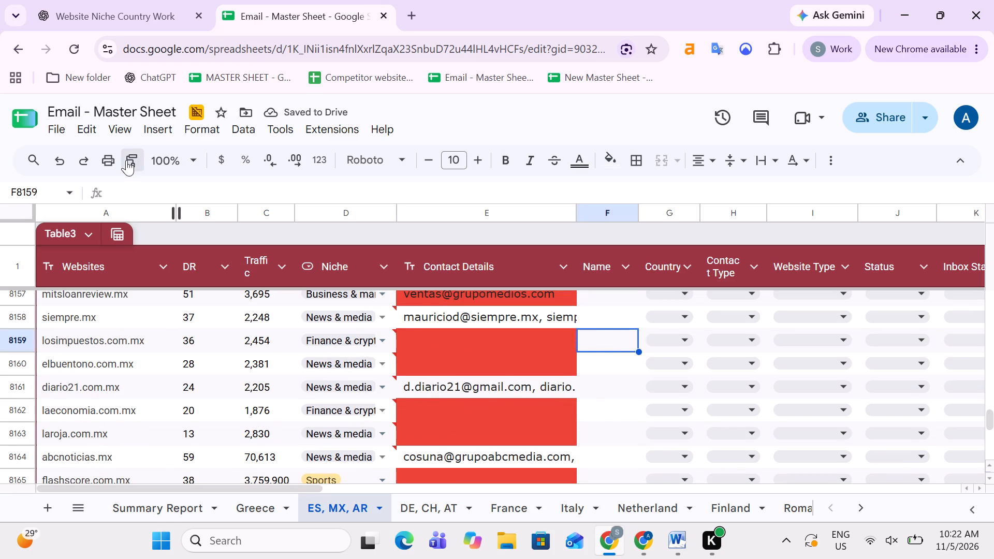
drag(530, 340, 531, 365)
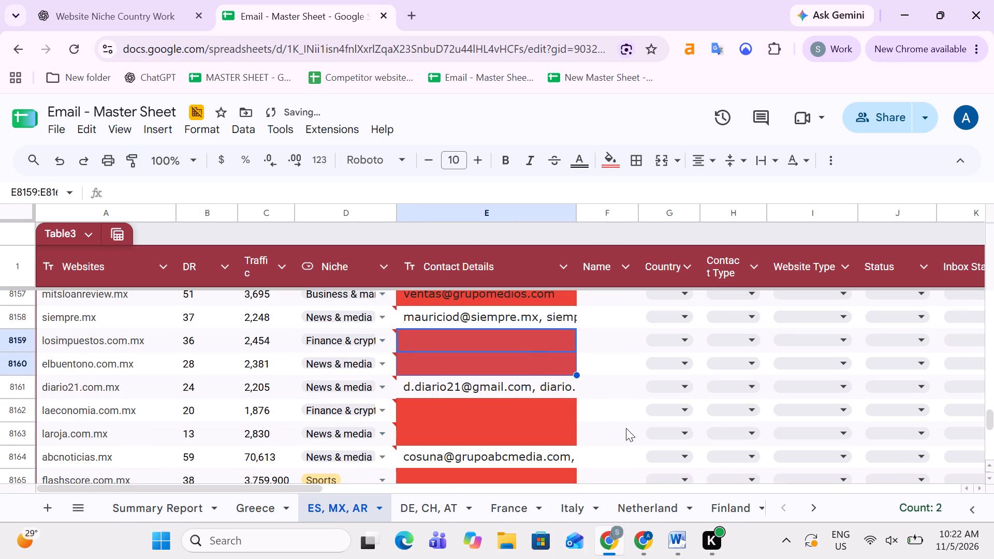
Remove the red fill from the Contact Details cells of laeconomia.com.mx and laroja.com.mx by copying the laeconomia.com.mx Name cell formatting.
click(612, 414)
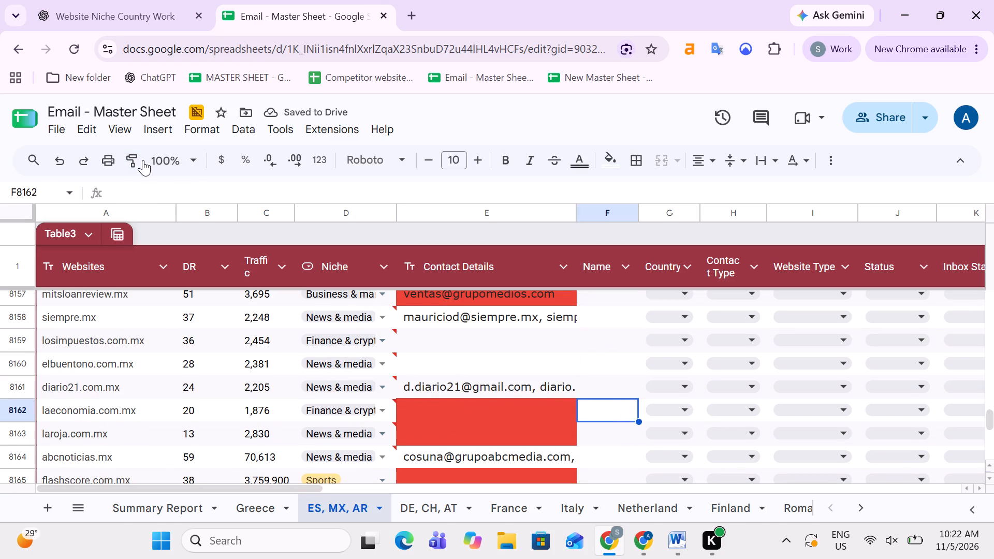
click(139, 159)
drag(458, 416, 463, 437)
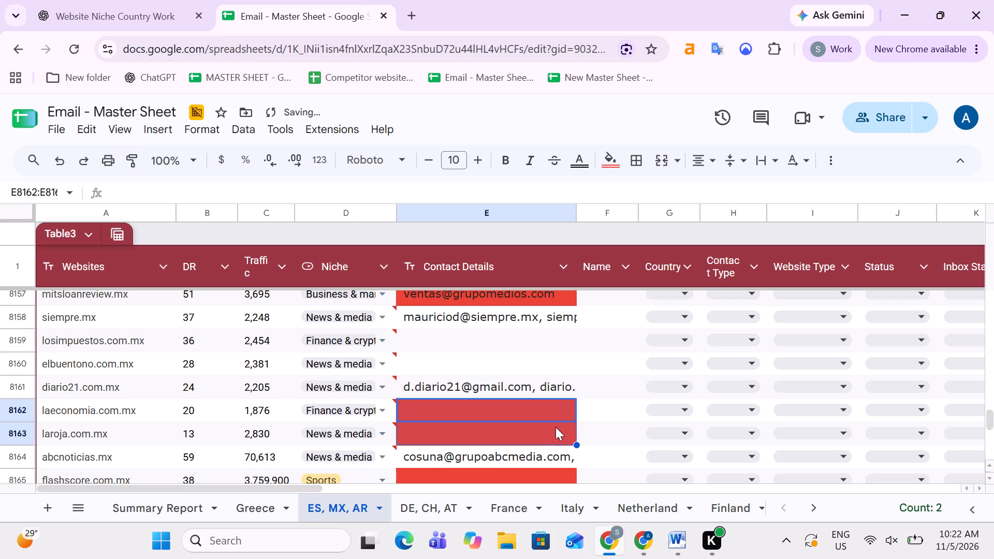
Remove the red fill from the empty Contact Details cell of flashscore.com.mx by copying its row's Name cell formatting.
scroll(576, 427, down, 1)
click(596, 402)
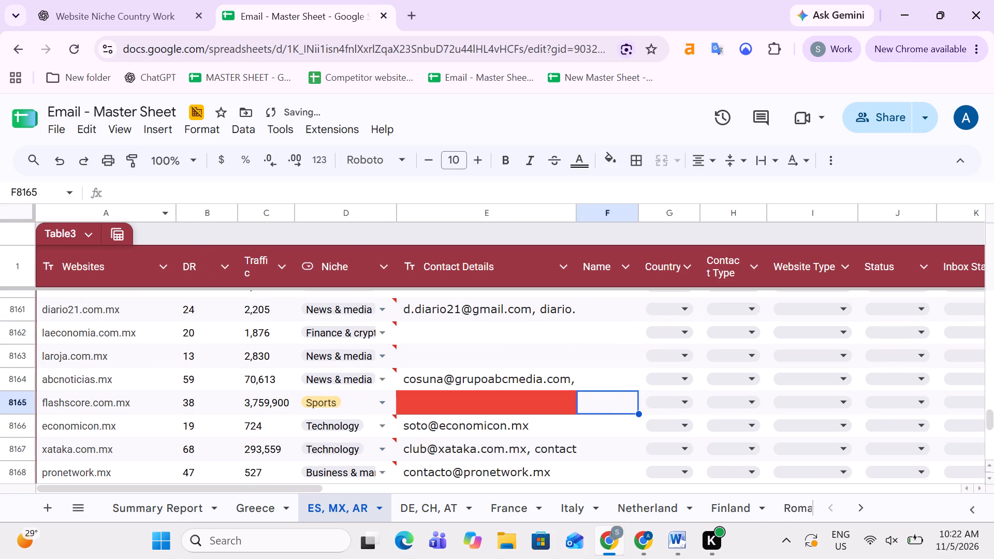
click(130, 150)
click(425, 403)
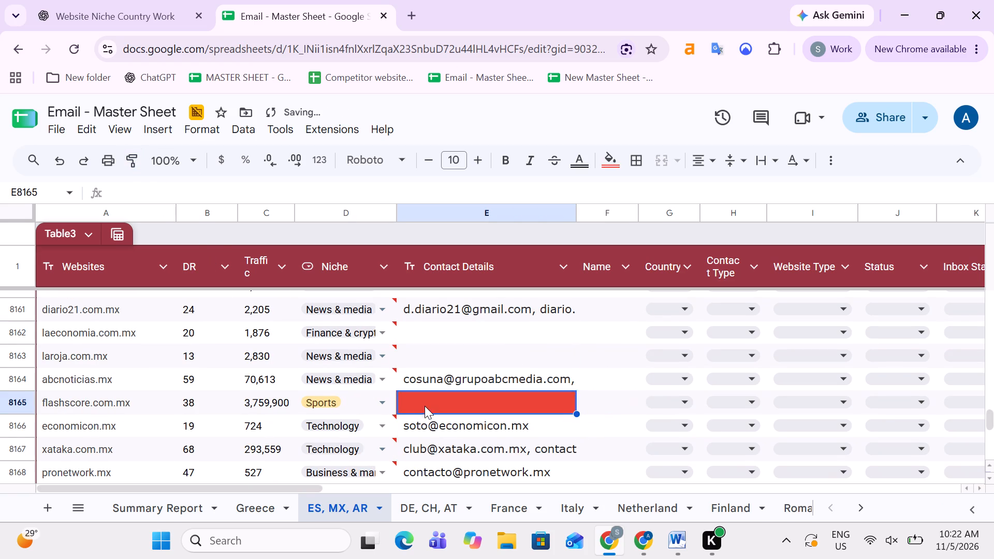
Remove the red fill from the empty Contact Details cell of critica.com.pa by copying its row's Name cell formatting.
scroll(513, 432, down, 2)
click(604, 384)
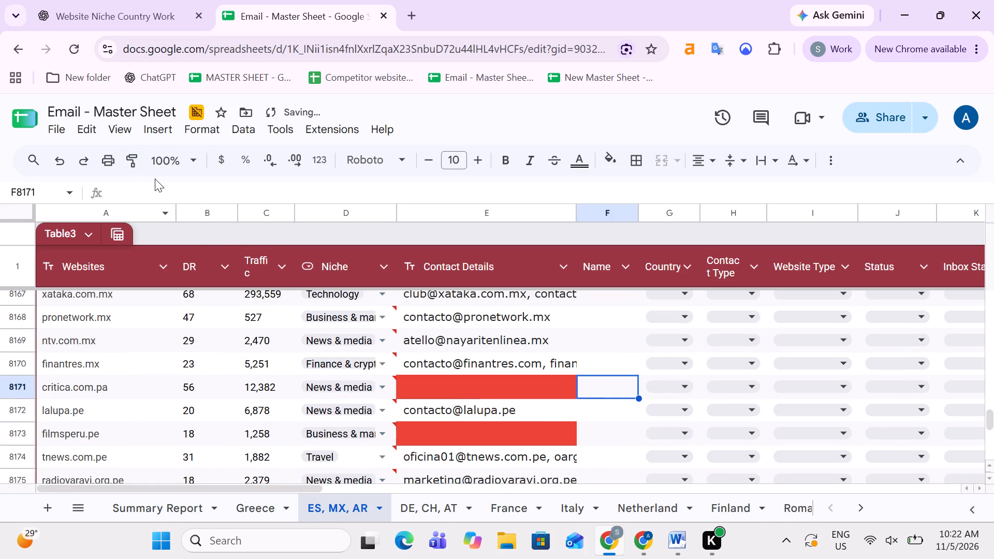
click(129, 149)
click(546, 381)
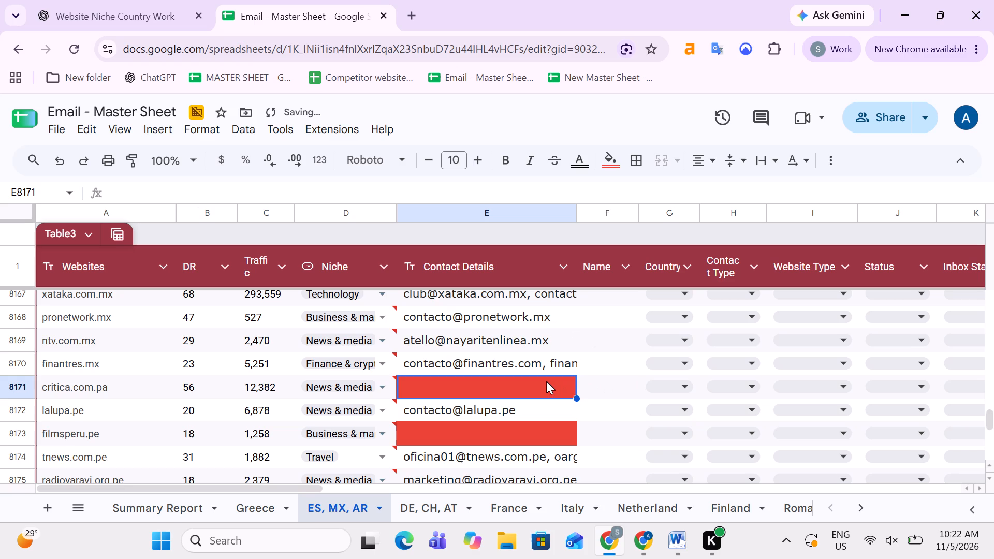
Remove the red fill from the empty Contact Details cell of filmsperu.pe by copying its row's Name cell formatting.
click(605, 427)
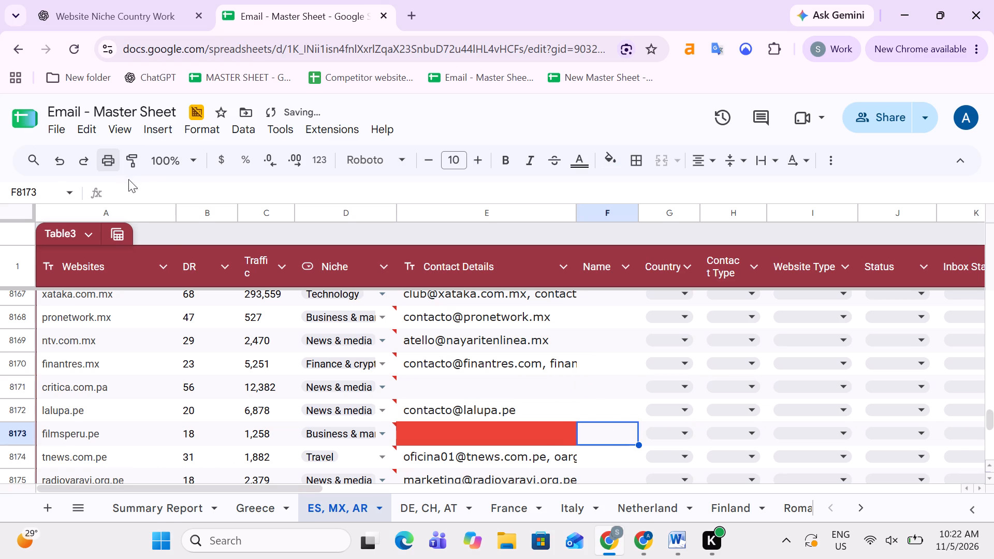
click(138, 164)
click(433, 432)
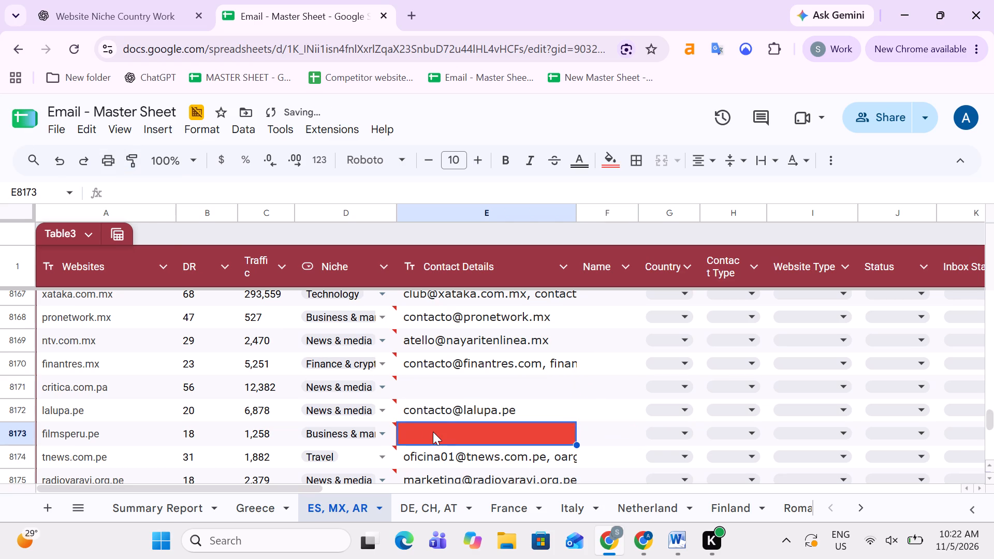
Check the end of the table and the rows above it for remaining red-filled empty Contact Details cells.
scroll(614, 445, down, 3)
scroll(621, 403, down, 5)
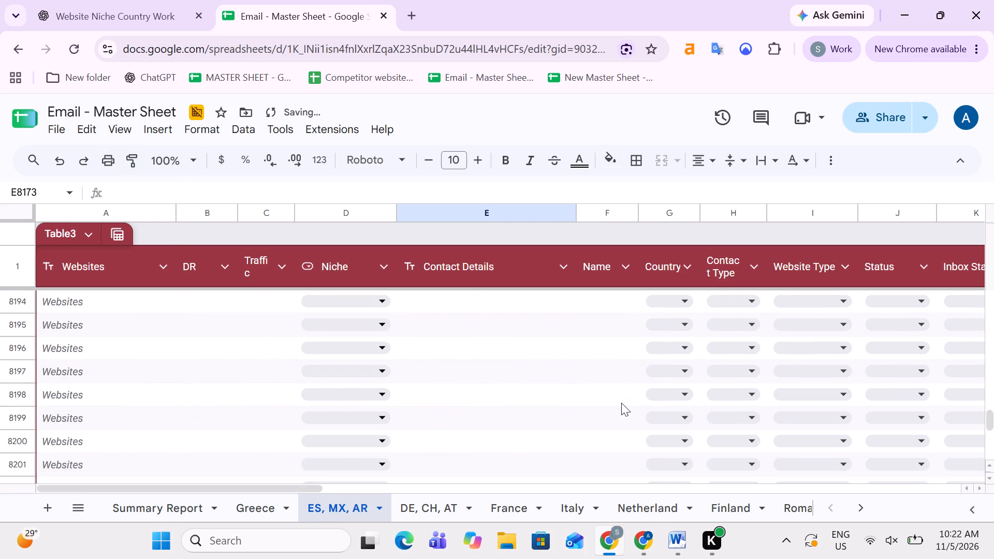
scroll(615, 416, down, 1)
scroll(611, 421, up, 20)
scroll(611, 421, up, 4)
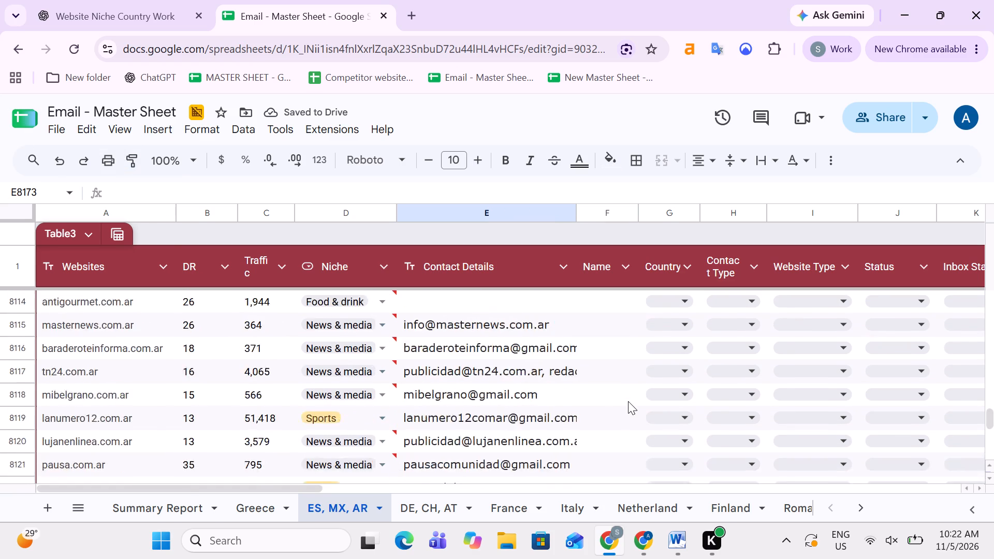
scroll(628, 401, up, 20)
scroll(628, 401, up, 4)
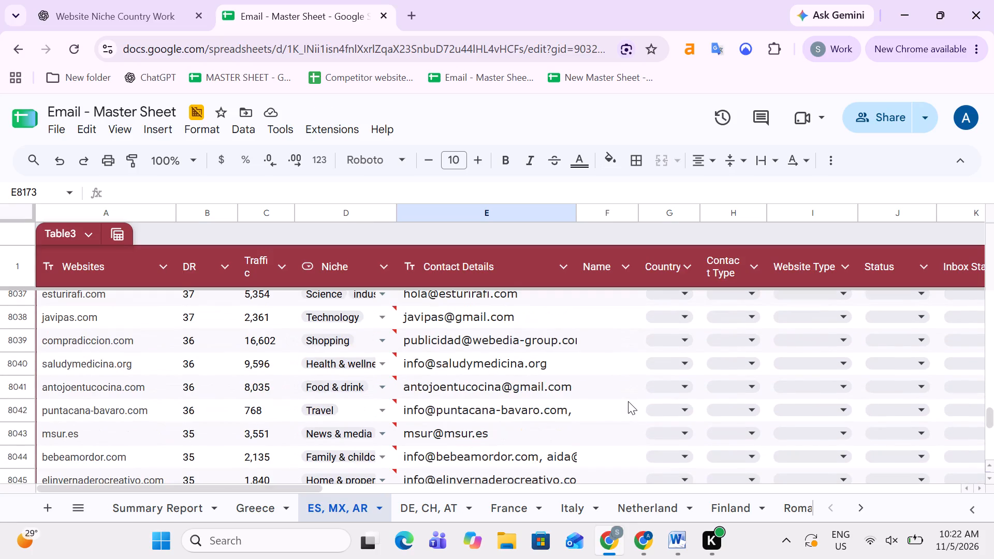
Find the last row marked Done in the Status column, above the unprocessed rows at the table's end.
scroll(586, 385, up, 10)
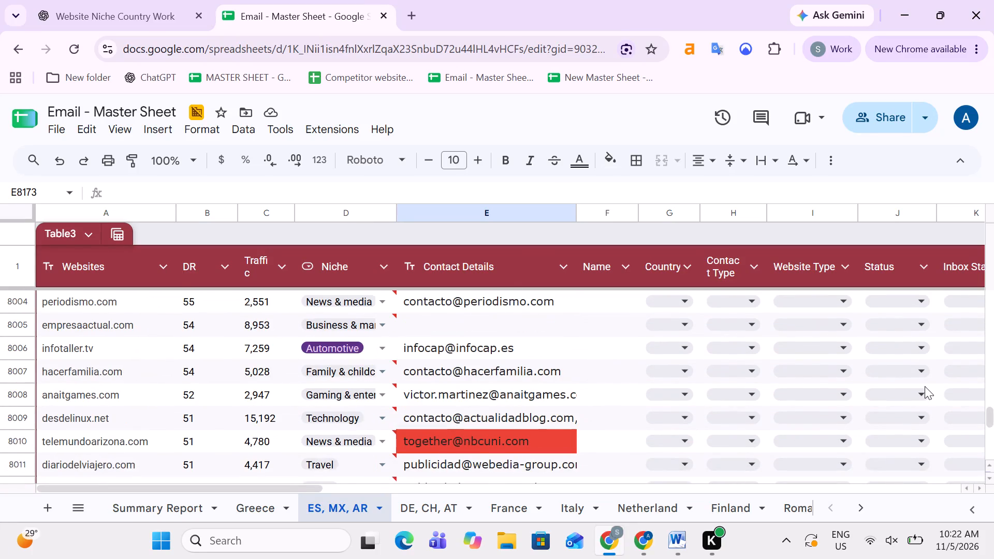
click(925, 386)
key(Right)
key(Left)
key(ctrl+Up)
key(Up)
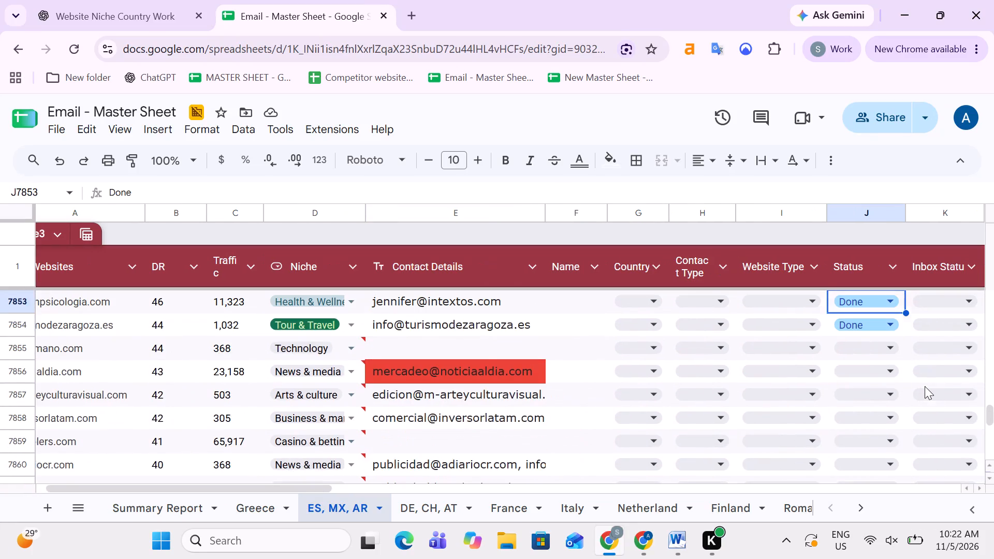
Count the websites still without a status by selecting the Websites column from pcdemano.com down to the last row.
key(Down)
key(Down)
key(Left)
key(Left)
key(Left)
key(Left)
key(Left)
key(Left)
key(Left)
key(Left)
key(Left)
key(Left)
key(Left)
key(Left)
key(Left)
key(Left)
key(Left)
key(Left)
key(Left)
key(Left)
key(Left)
key(Left)
key(Right)
key(Right)
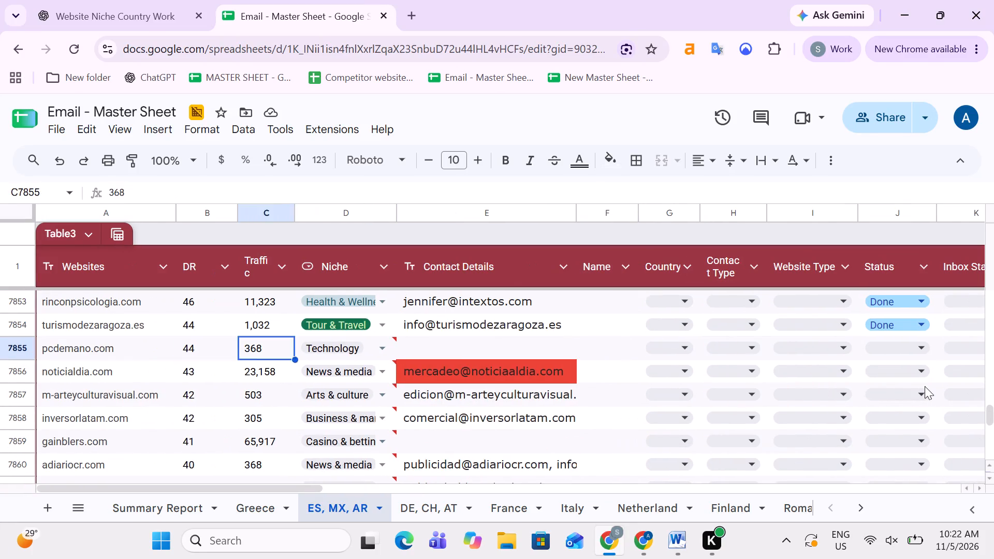
key(Right)
key(Left)
key(Left)
key(Left)
key(Left)
key(Left)
key(Left)
key(Left)
key(Left)
key(Left)
key(ctrl+shift+Down)
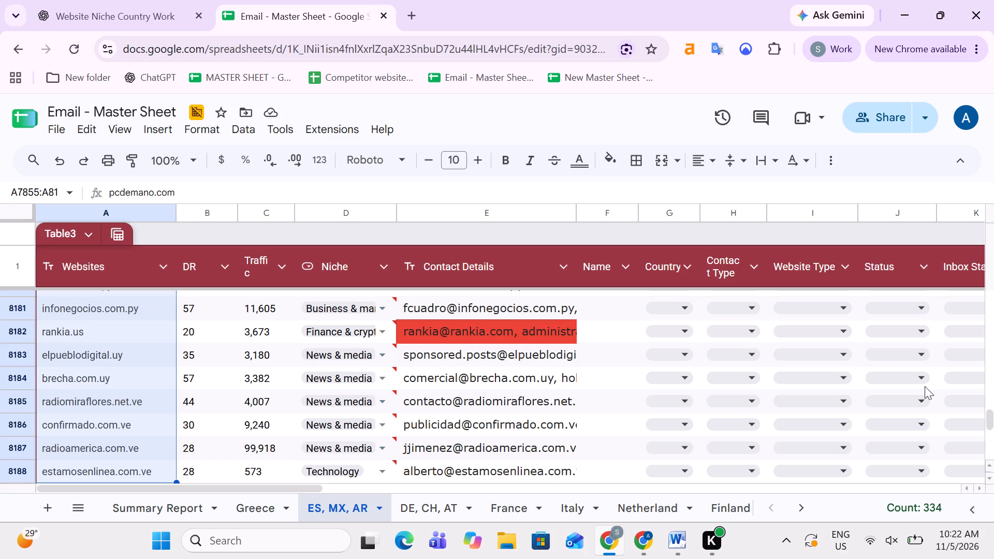
key(Up)
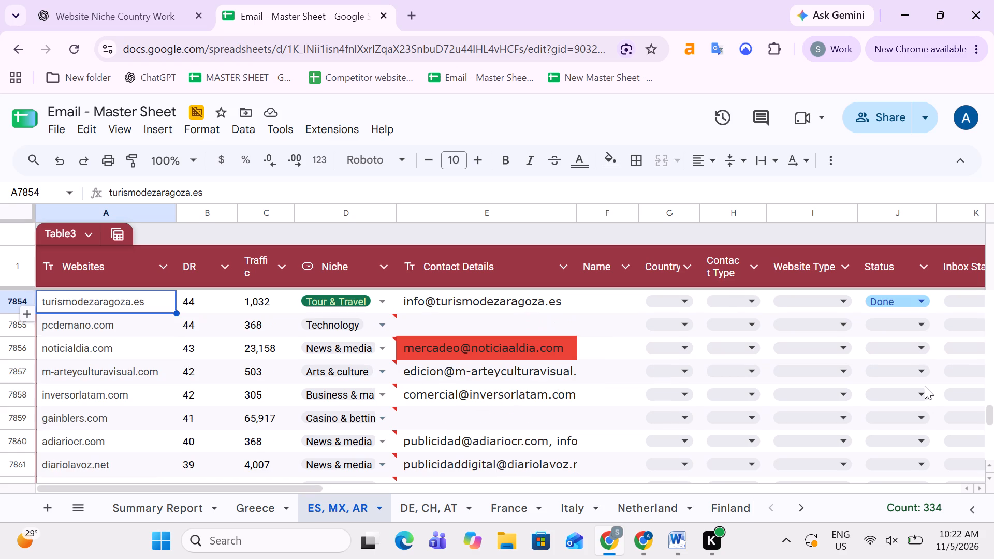
Review the fields of the pcdemano.com row from its website name across to the I'D column.
key(Down)
key(Right)
key(Right)
key(Right)
key(Right)
key(Right)
key(Right)
key(Right)
key(Right)
key(Right)
key(Right)
key(Right)
key(Right)
key(Left)
key(Left)
key(Left)
key(Left)
key(Left)
key(Left)
key(Left)
key(Left)
key(Left)
key(Left)
key(Left)
key(Left)
key(Left)
key(Left)
key(Left)
key(Left)
key(Left)
key(Left)
key(Left)
key(Left)
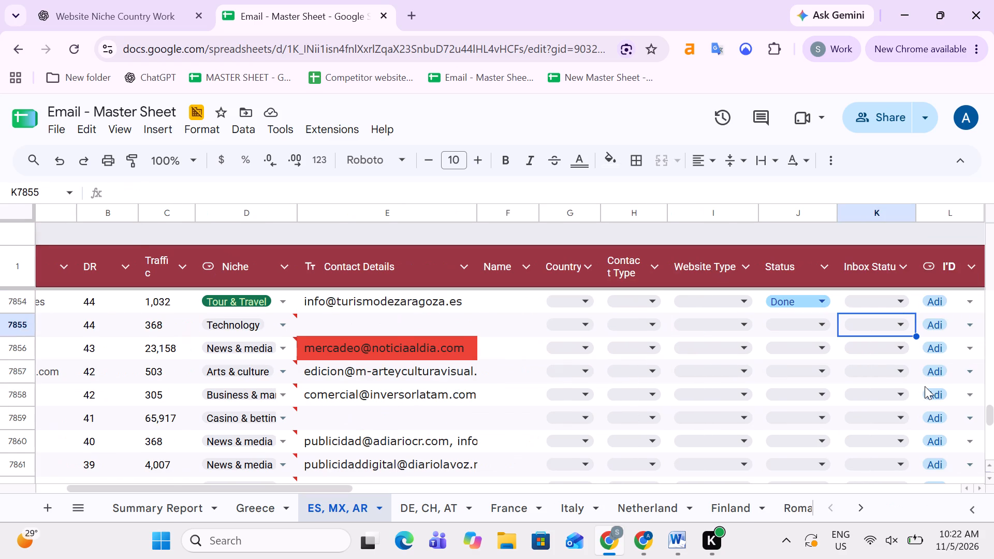
Select the full email address text in the red-filled Contact Details cell of noticialdia.com.
key(Down)
key(Right)
key(Right)
key(Right)
key(Right)
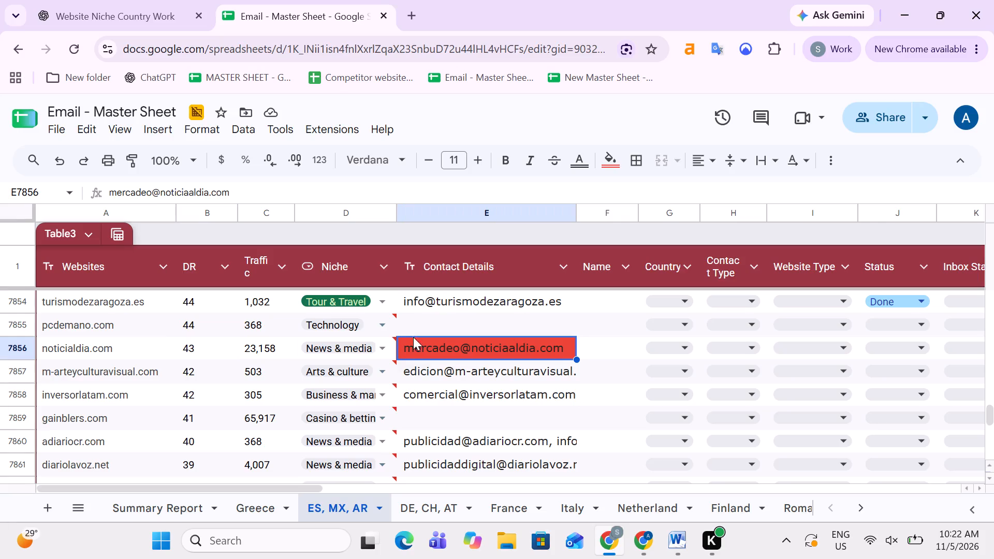
triple_click(163, 190)
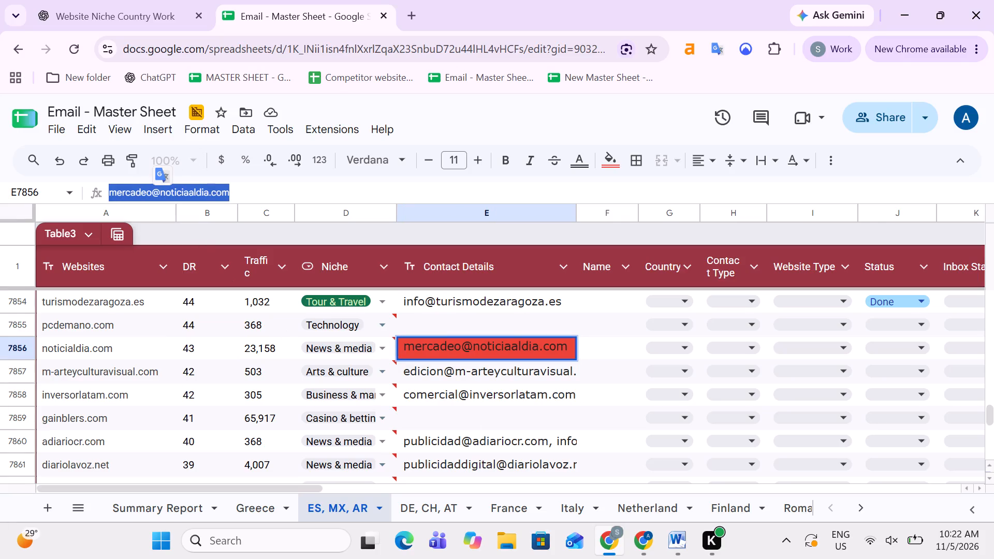
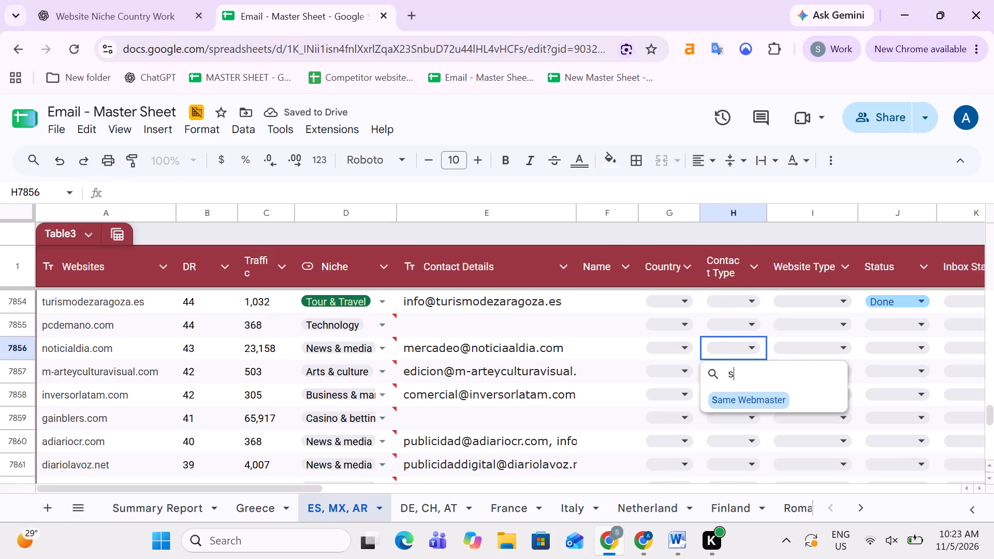
Set the Contact Type of noticialdia.com to Same Webmaster.
key(Down)
key(Return)
Replace the invalid Niche value of noticialdia.com with News, and return to that row's Contact Details cell.
key(Up)
key(Left)
key(Left)
key(Left)
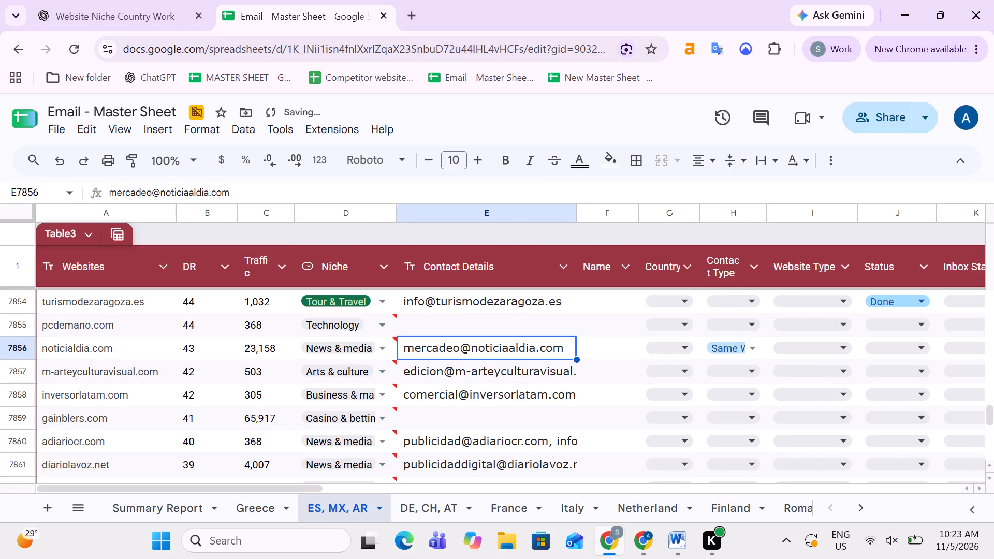
key(Left)
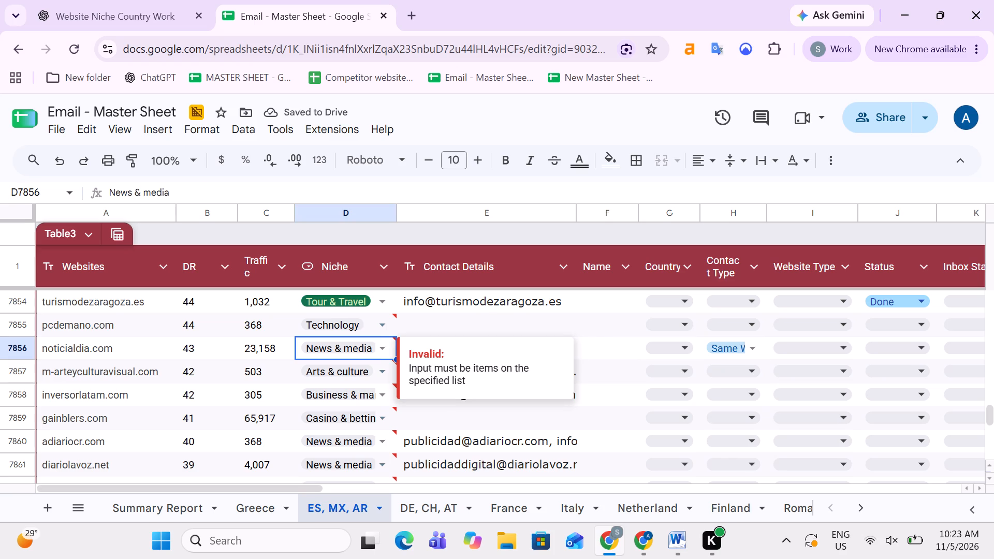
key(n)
key(Down)
key(Return)
key(Up)
key(Up)
key(Right)
key(Down)
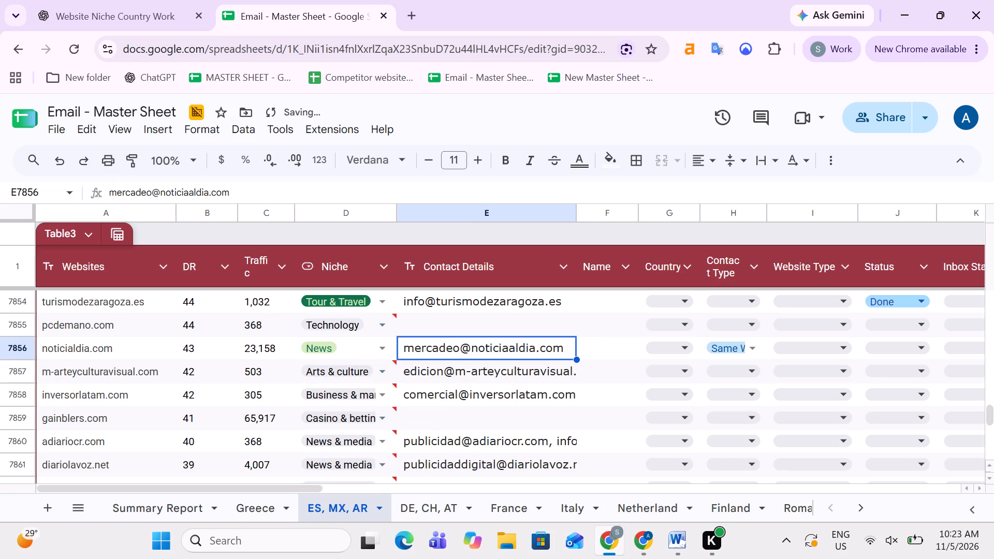
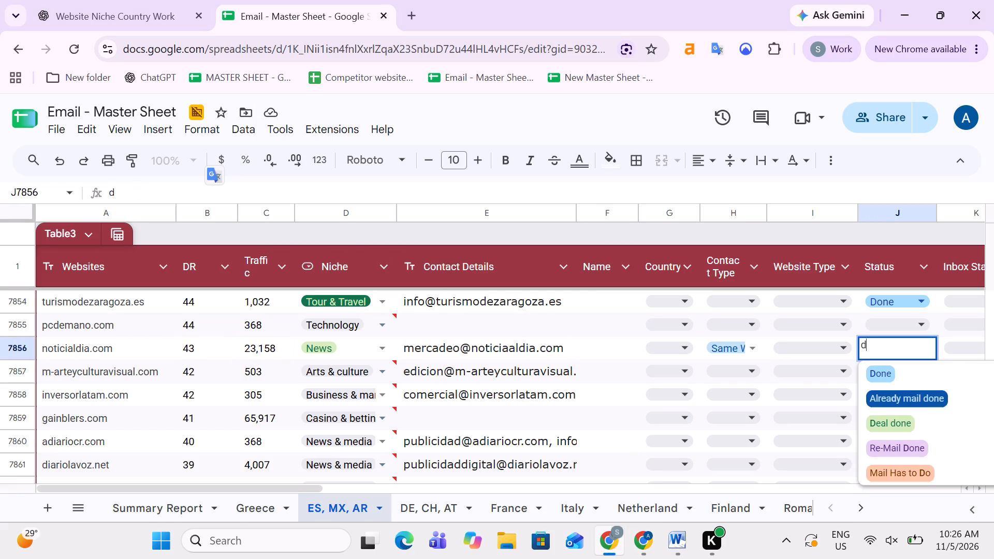
Set the Status of noticialdia.com to Done in the ES, MX, AR sheet.
key(Down)
key(Return)
Copy the pcdemano.com address from the Websites column and open the site in a new browser tab.
key(Up)
key(Up)
key(Left)
key(Left)
key(Left)
key(Left)
key(Left)
key(Left)
key(Left)
key(Left)
key(Left)
key(Left)
key(Left)
key(Left)
key(Left)
key(Left)
key(Left)
key(Left)
key(Left)
key(Left)
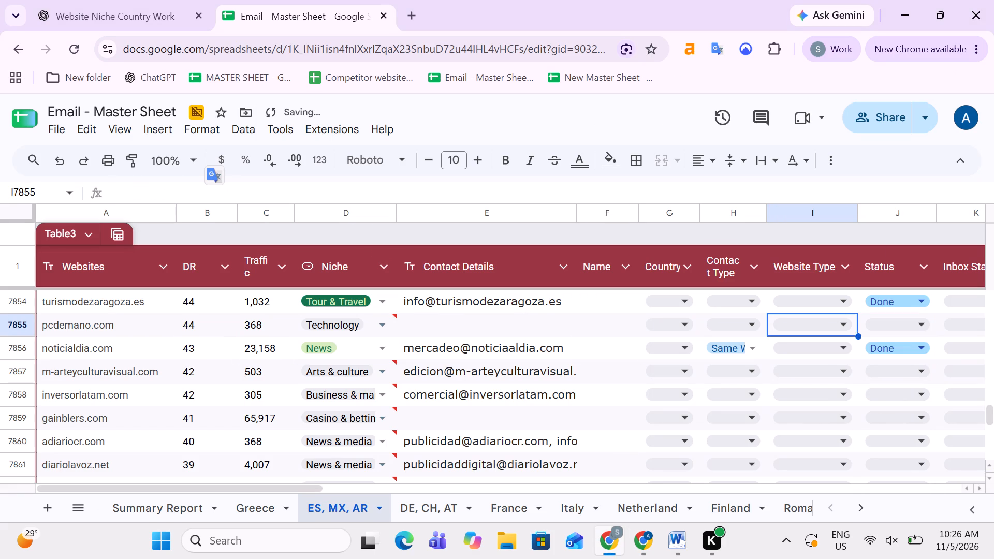
key(ctrl+c)
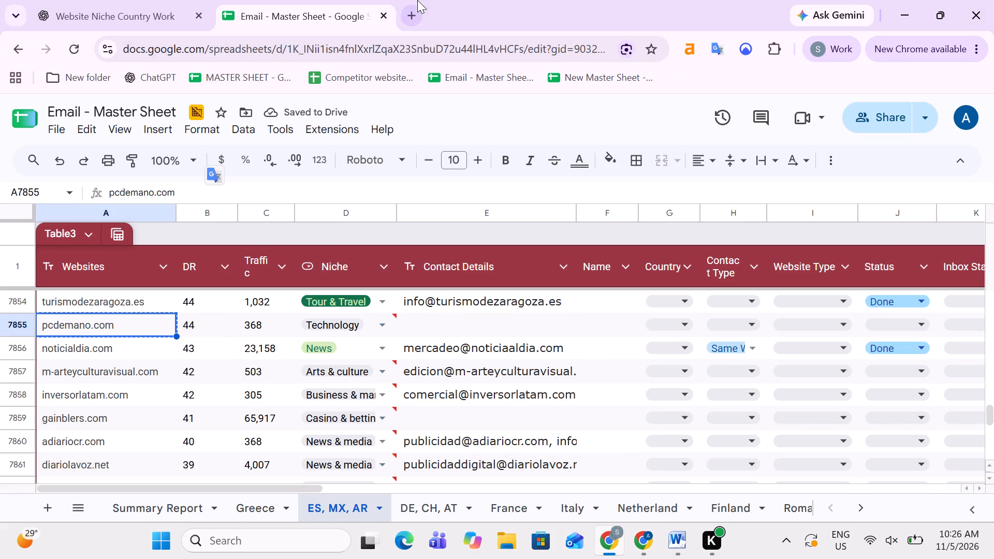
click(416, 17)
key(ctrl+v)
key(Return)
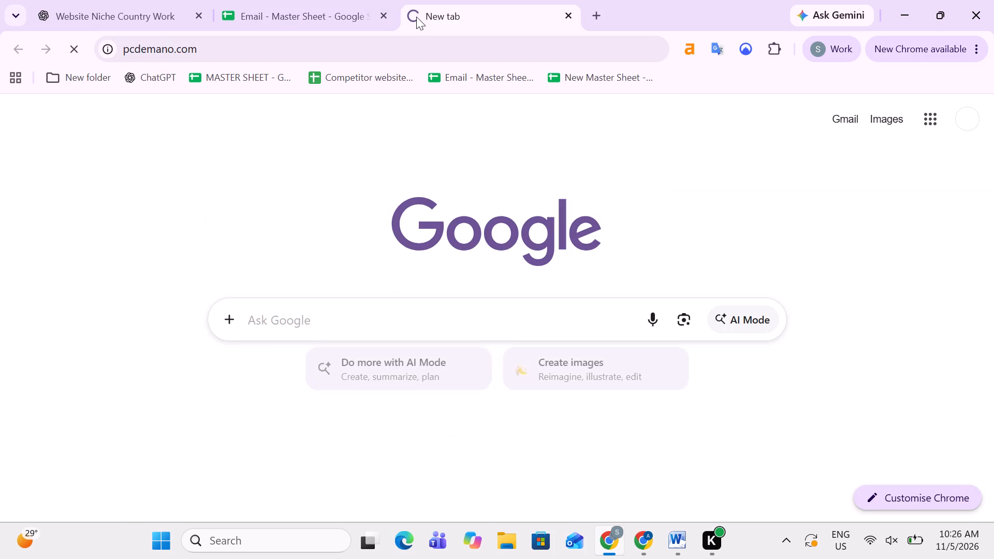
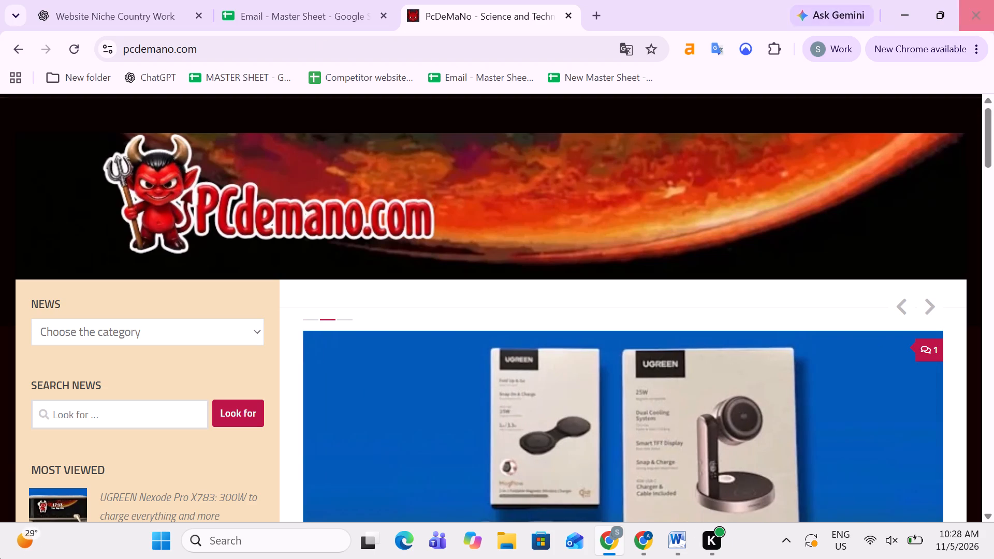
Look through the pcdemano.com homepage for publisher contact or advertising details.
scroll(745, 332, down, 20)
scroll(745, 332, down, 13)
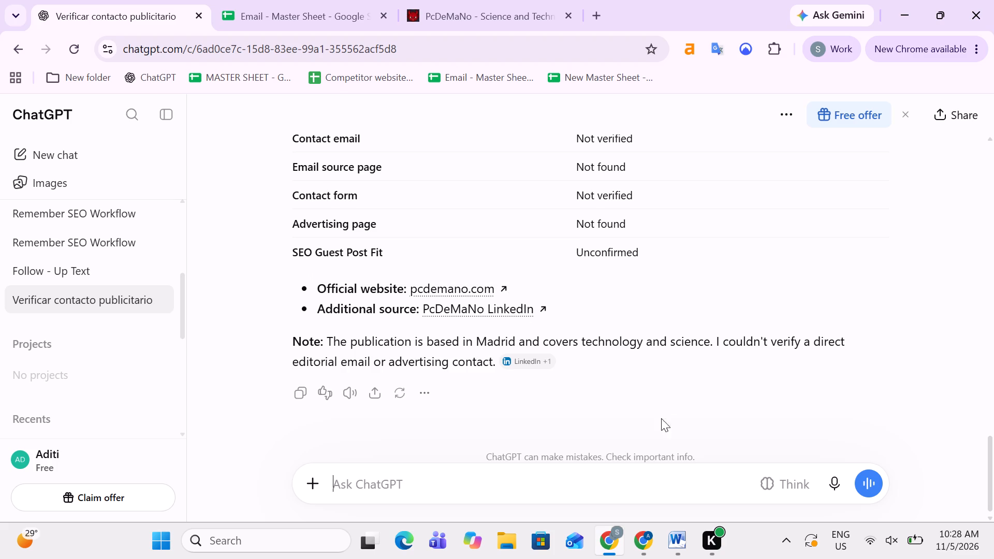
click(539, 0)
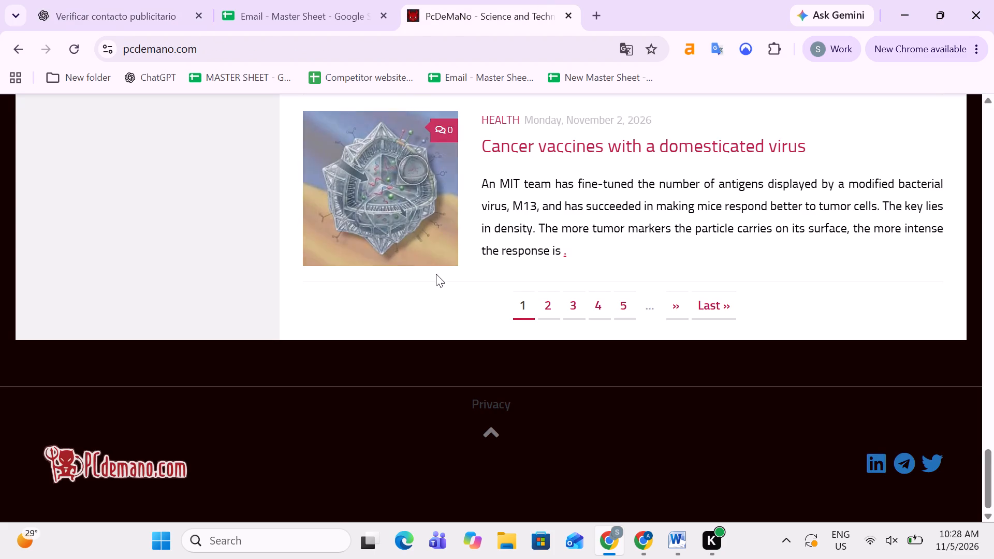
scroll(436, 274, up, 5)
In Email - Master Sheet, set the Niche of pcdemano.com to Tech on the ES, MX, AR sheet.
click(340, 0)
key(Right)
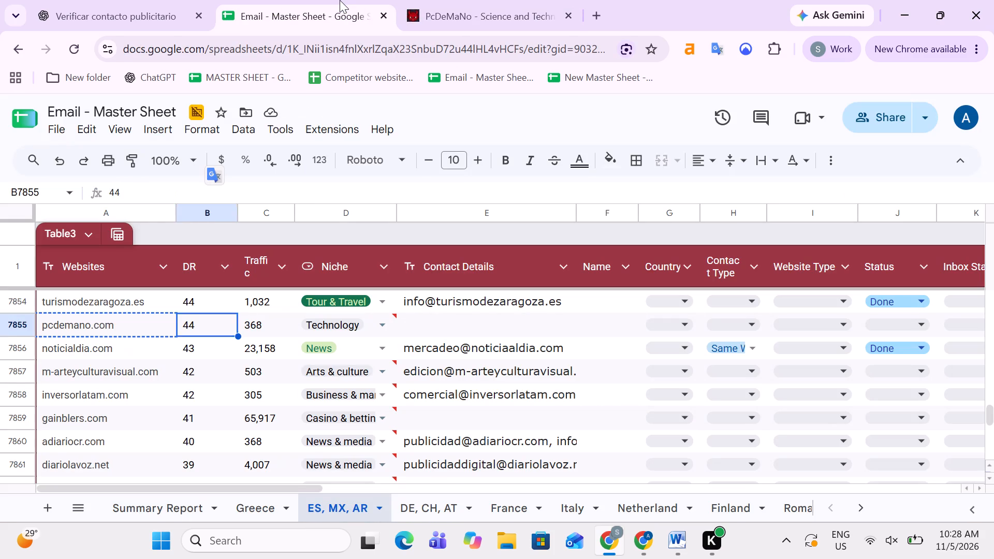
key(Right)
key(Right)
key(Right)
key(Left)
key(t)
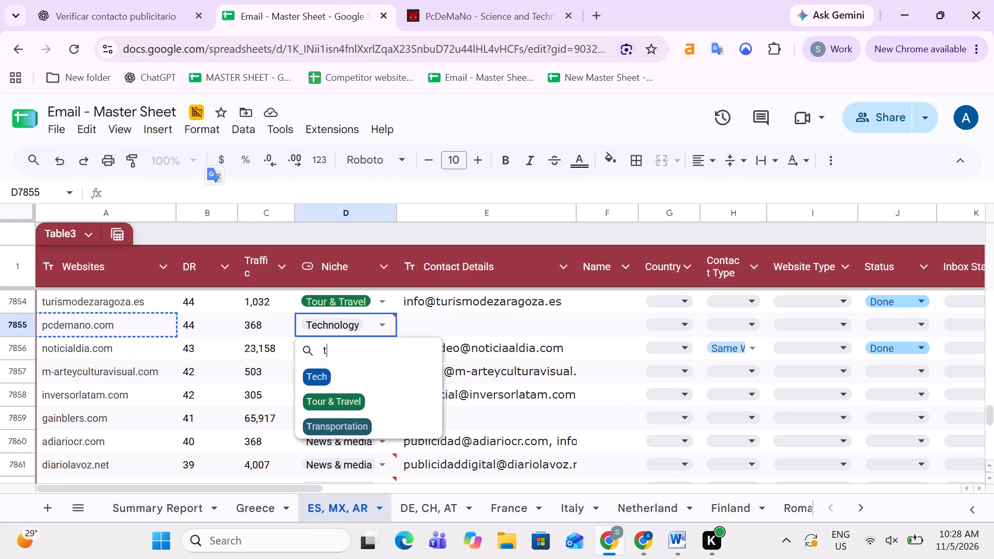
key(Down)
key(Return)
Set the Contact Type of pcdemano.com to the no-contact option ("No Con…").
key(Up)
key(Right)
key(Right)
key(Right)
key(Right)
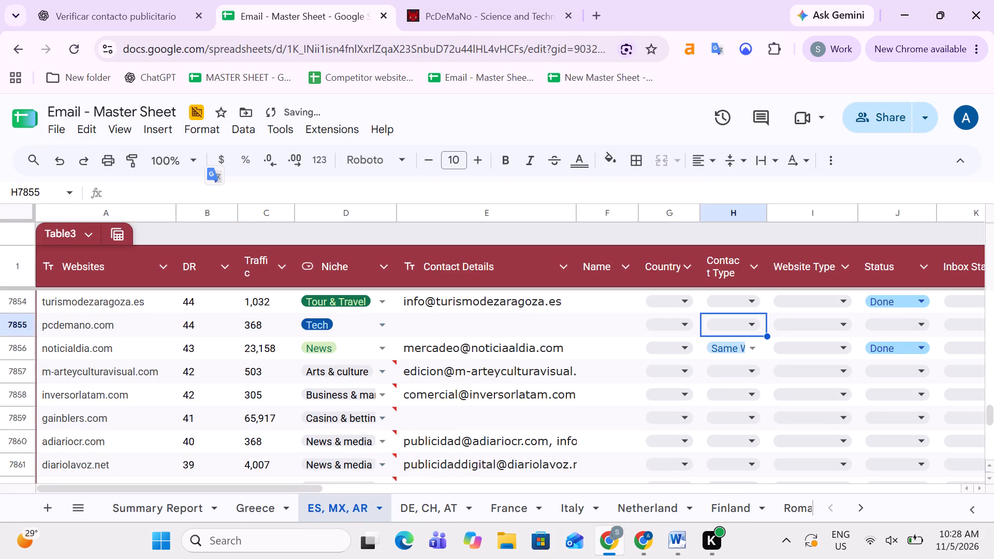
key(Left)
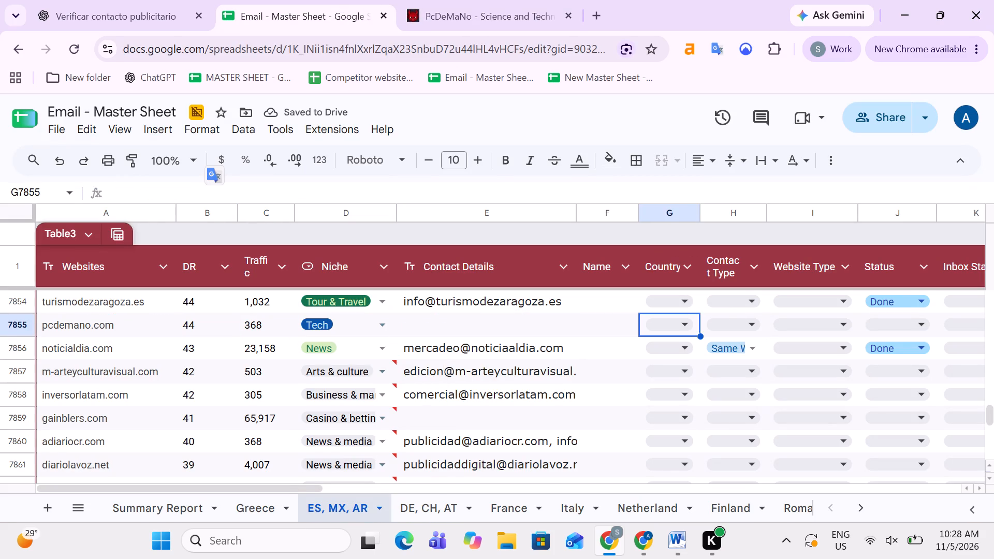
key(Right)
key(n)
key(Up)
key(Up)
key(Return)
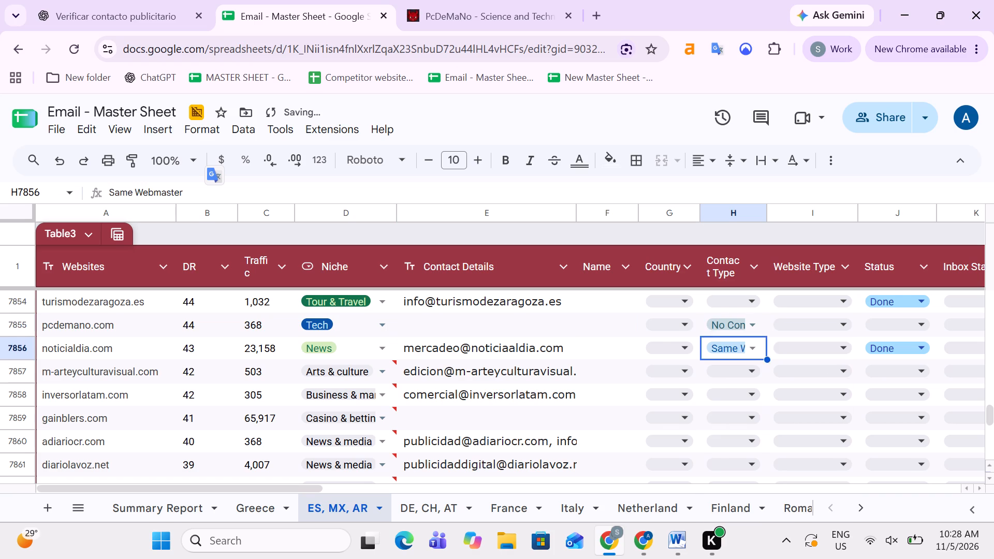
Close the pcdemano.com website and return to the Email - Master Sheet.
key(Up)
key(Right)
key(Left)
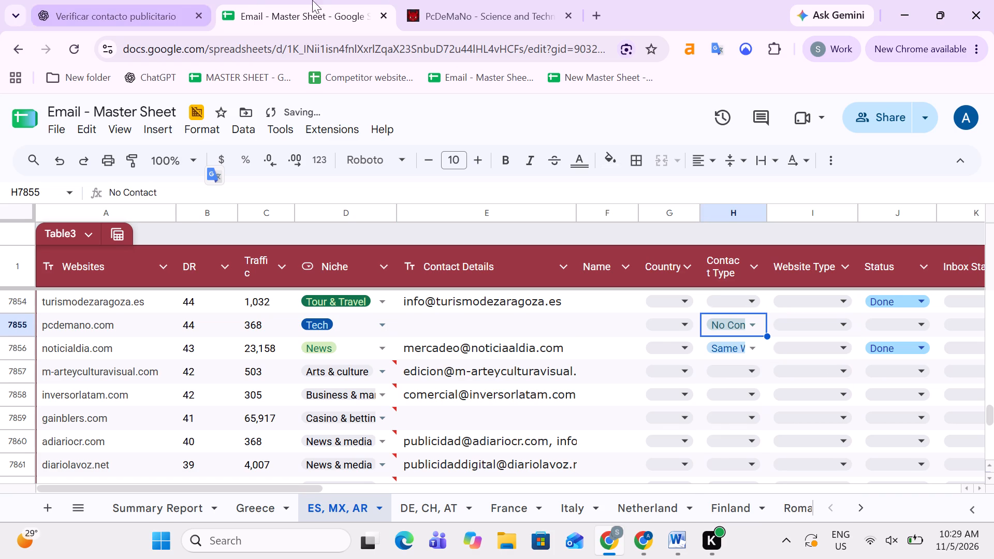
click(559, 20)
click(568, 12)
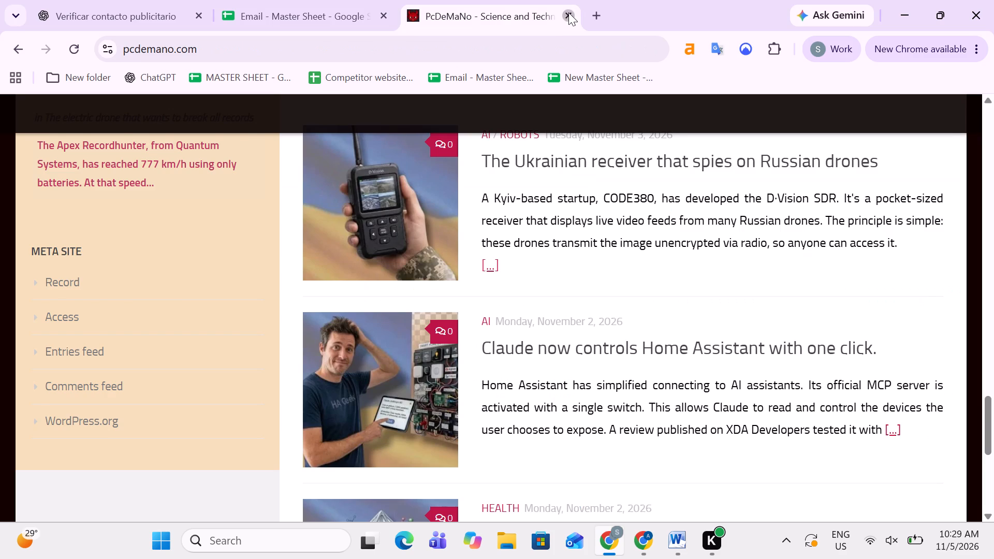
Set the Niche of m-arteyculturavisual.com to Cultural on the ES, MX, AR sheet.
key(Down)
key(Left)
key(Down)
key(Right)
key(Left)
key(Left)
key(Left)
key(Left)
key(Left)
key(Left)
key(Left)
key(Left)
key(Left)
key(Left)
key(Left)
key(Left)
key(Left)
key(Left)
key(Left)
key(Left)
key(Left)
key(Left)
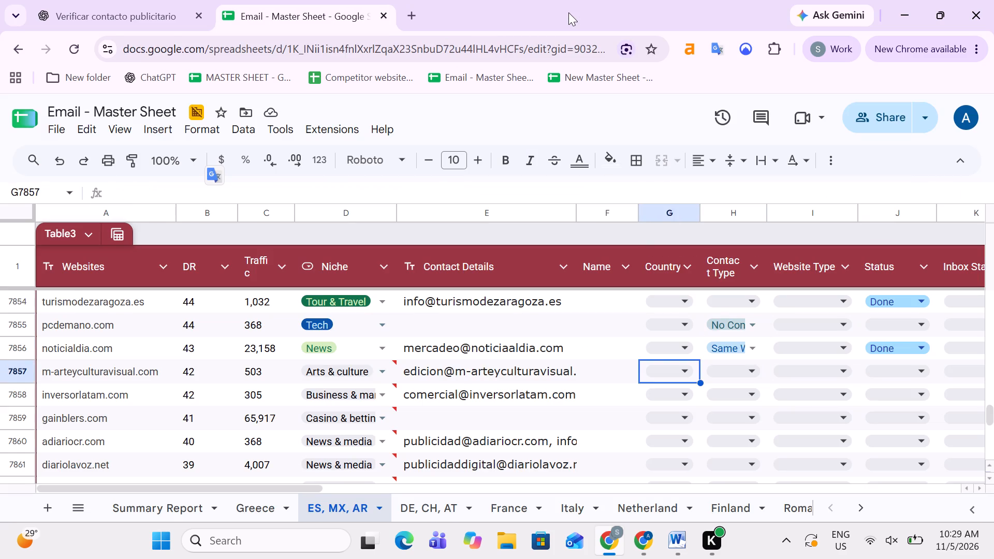
key(Right)
key(Right)
key(Right)
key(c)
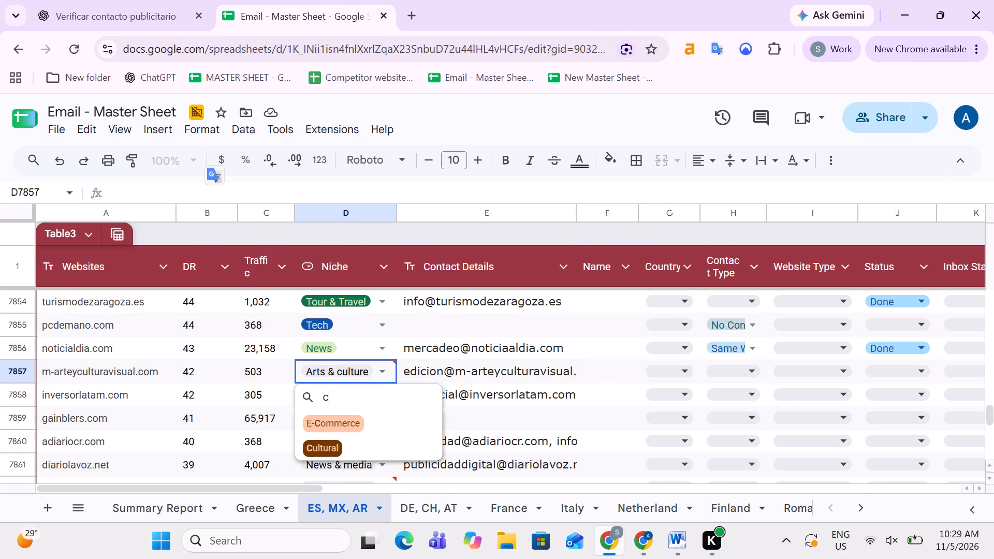
key(Up)
key(Return)
Copy the full contact email address from the Contact Details cell of m-arteyculturavisual.com.
key(Up)
key(Right)
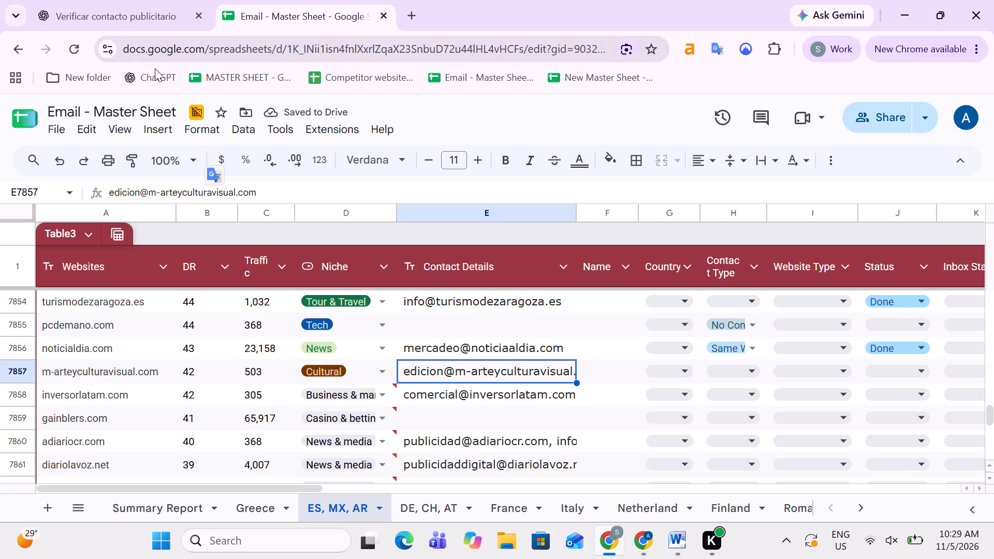
triple_click(151, 195)
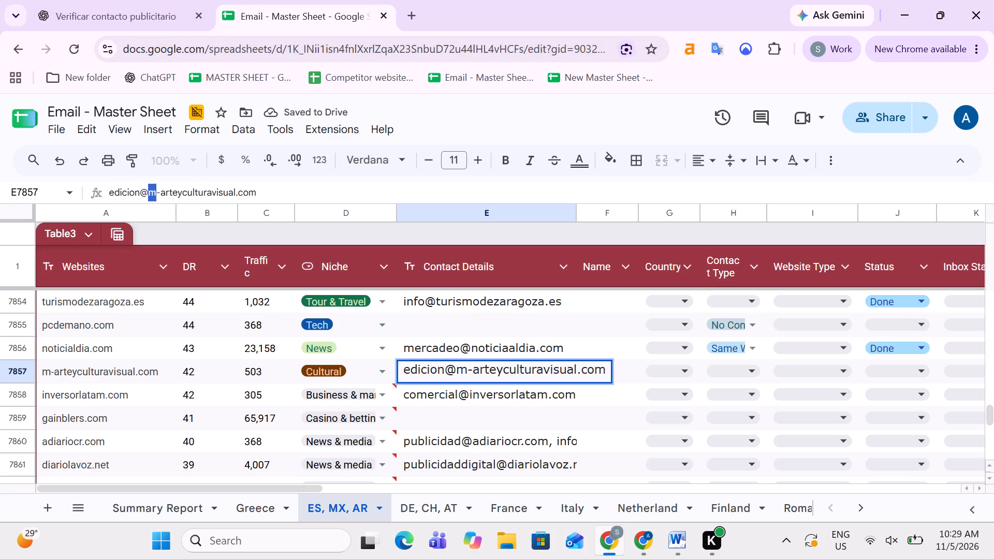
key(ctrl+c)
key(ctrl+c)
key(ctrl+c)
key(ctrl+c)
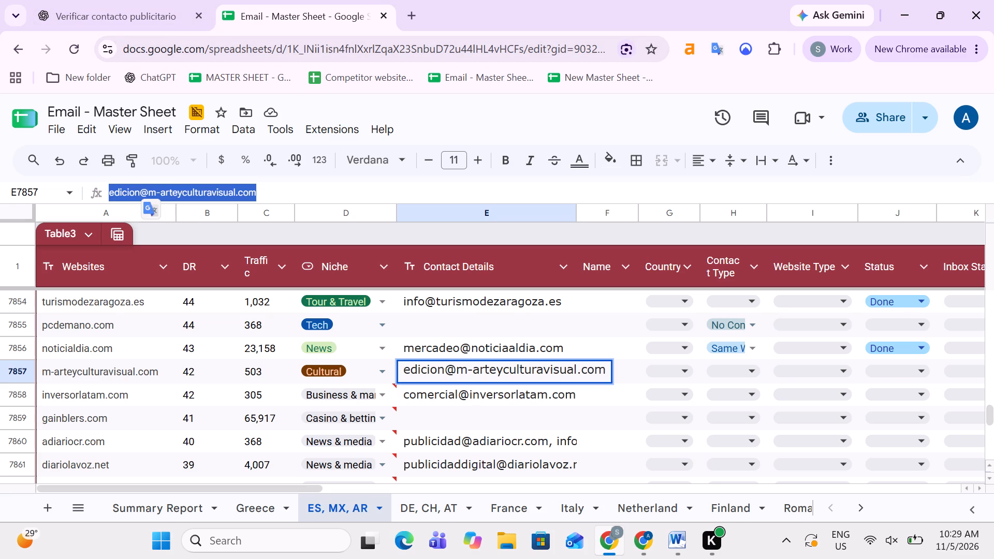
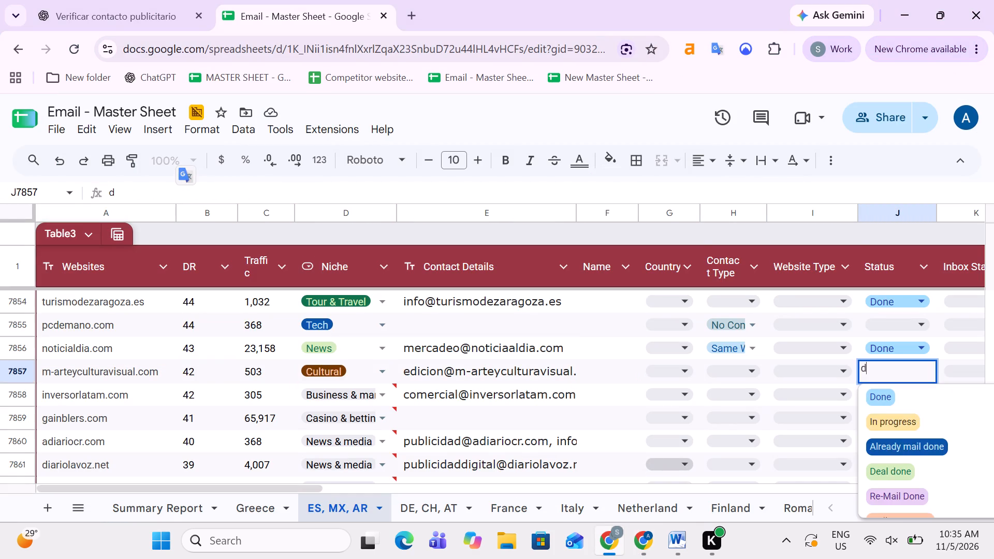
Set the Status of m-arteyculturavisual.com to Done.
key(Down)
key(Return)
Change the Niche of inversorlatam.com to the valid list option Business.
key(Left)
key(Left)
key(Left)
key(Left)
key(Left)
key(Left)
key(Left)
key(Left)
key(Left)
key(Left)
key(Left)
key(Left)
key(Left)
key(Left)
key(Left)
key(Left)
key(Left)
key(Left)
key(Left)
key(Left)
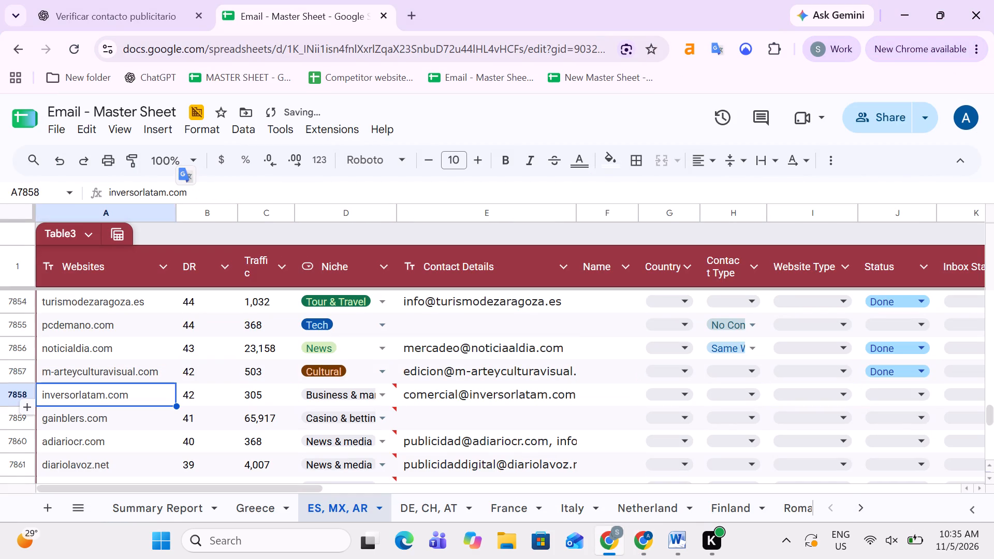
key(Right)
key(Right)
key(Right)
key(Right)
key(Left)
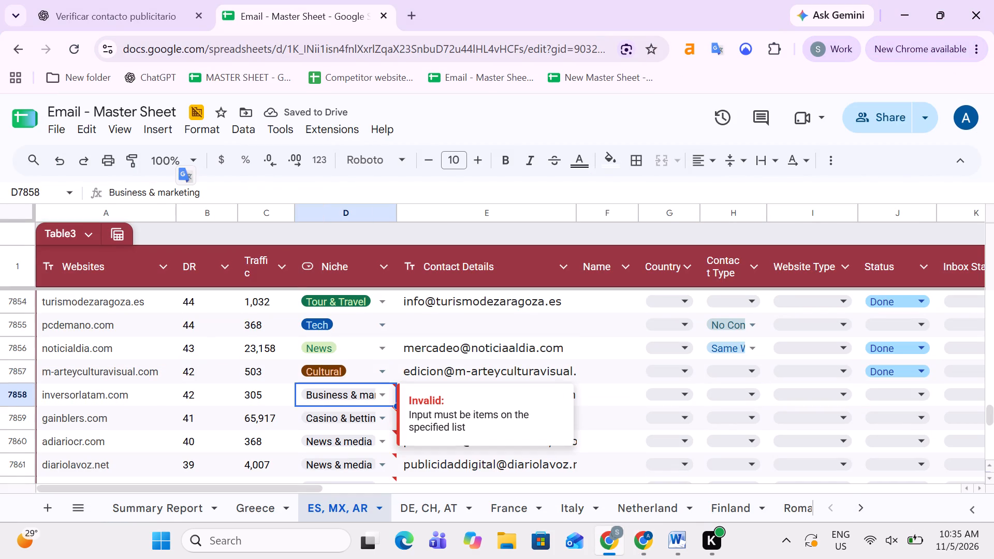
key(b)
key(Down)
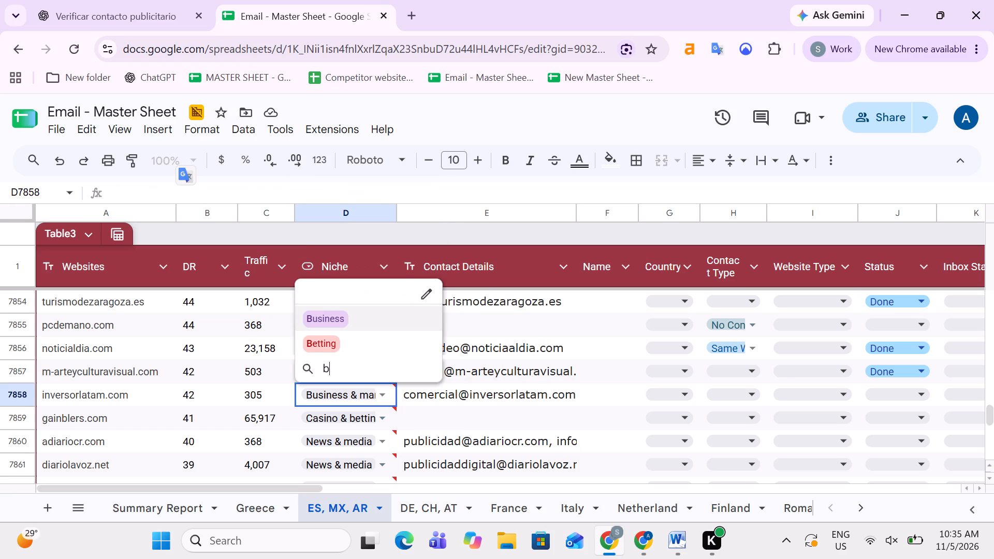
key(Return)
Copy only the first e-mail address, the commercial contact, from the Contact Details of inversorlatam.com.
key(Up)
key(Right)
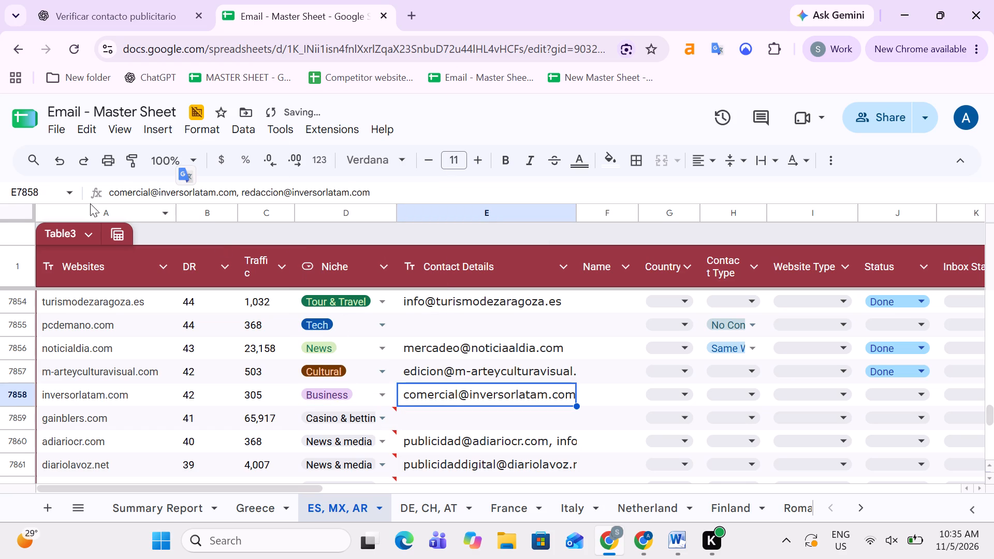
click(217, 192)
drag(217, 192, 207, 190)
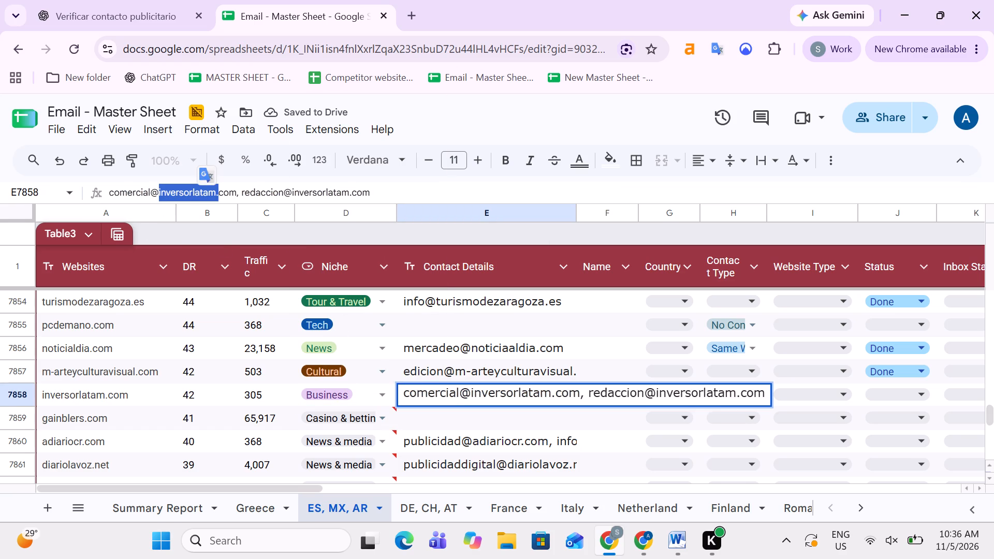
click(226, 192)
drag(226, 192, 116, 190)
key(ctrl+c)
key(ctrl+c)
key(ctrl+c)
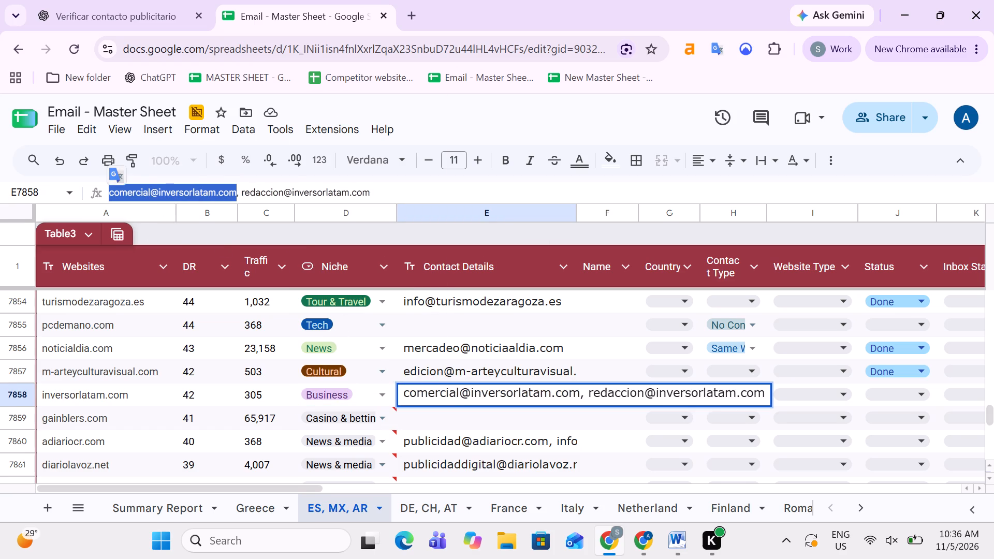
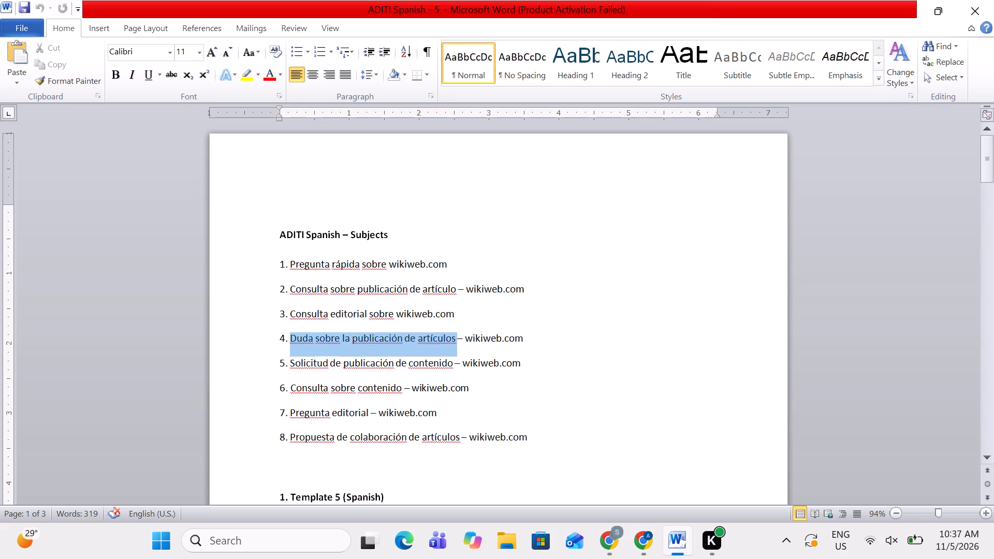
In the Word document ADITI Spanish - 5, select the fourth subject line, "Duda sobre la publicación de artículos – wikiweb.com".
drag(445, 332, 510, 334)
click(297, 339)
drag(297, 339, 471, 350)
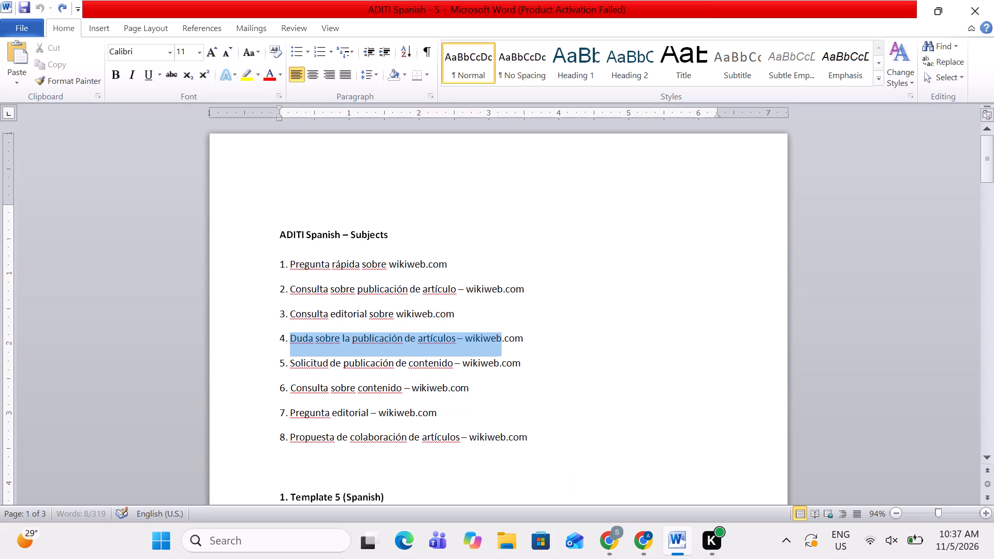
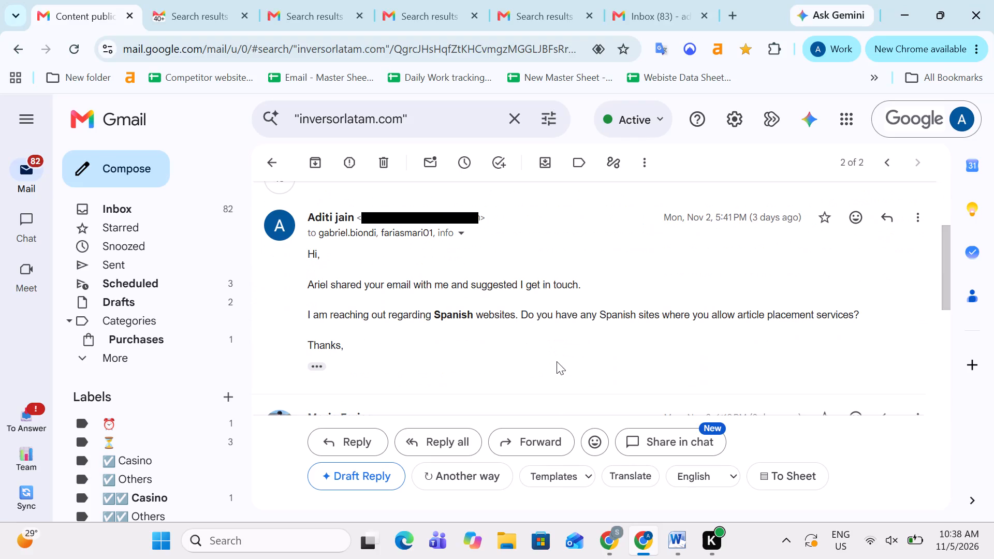
Review the "Content publication enquiry" email thread in Gmail for the site director's reply about inversorlatam.com.
scroll(557, 361, up, 1)
scroll(557, 361, down, 1)
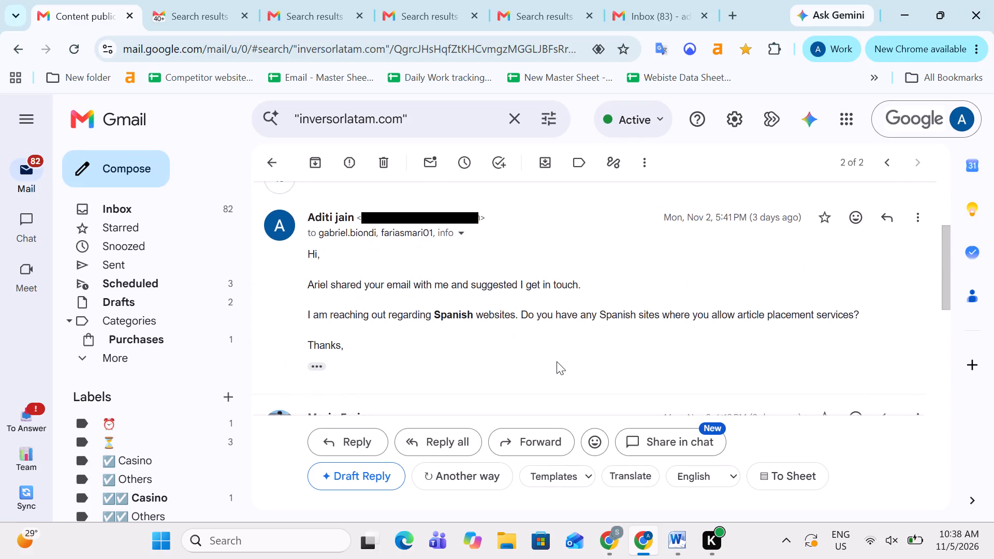
scroll(557, 361, down, 2)
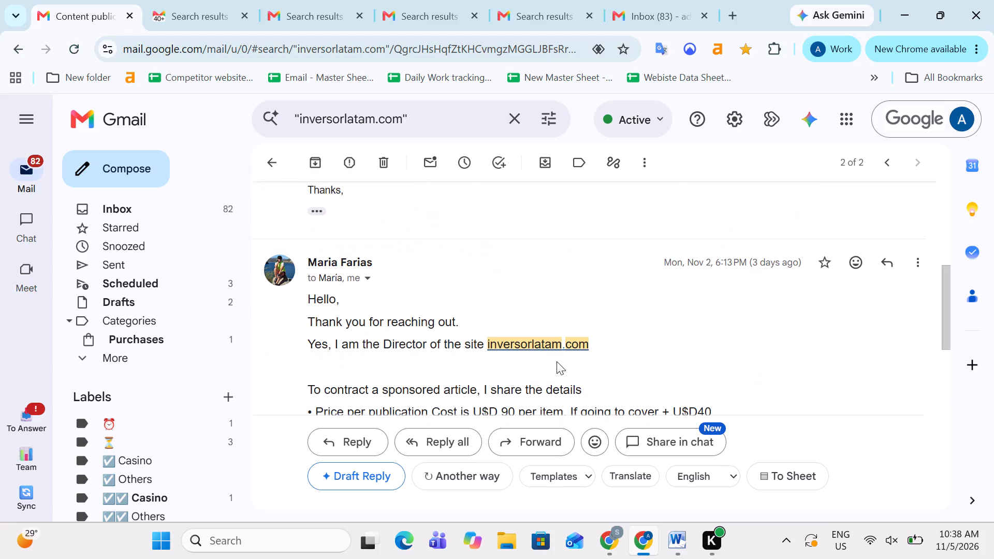
scroll(537, 350, up, 5)
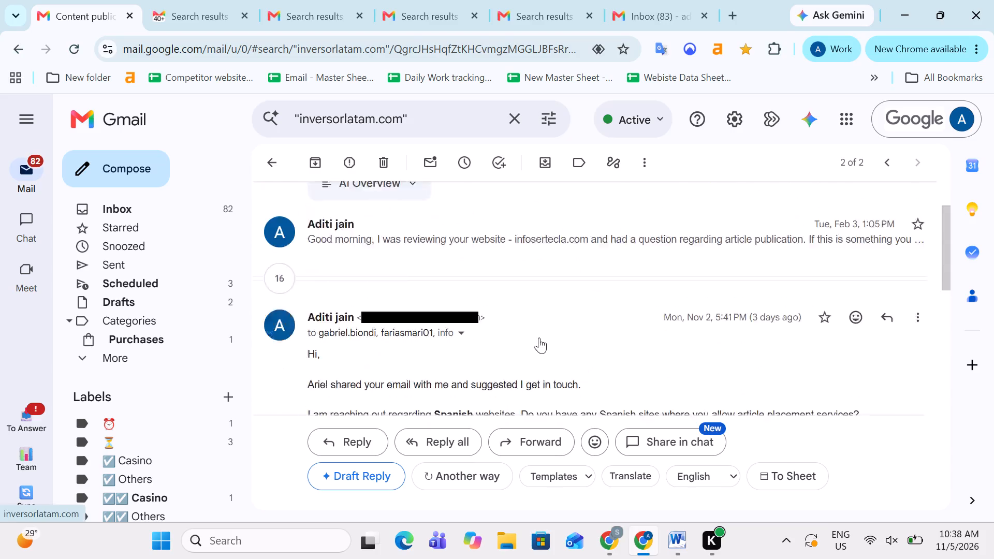
scroll(539, 337, up, 11)
scroll(518, 361, down, 4)
scroll(504, 311, up, 5)
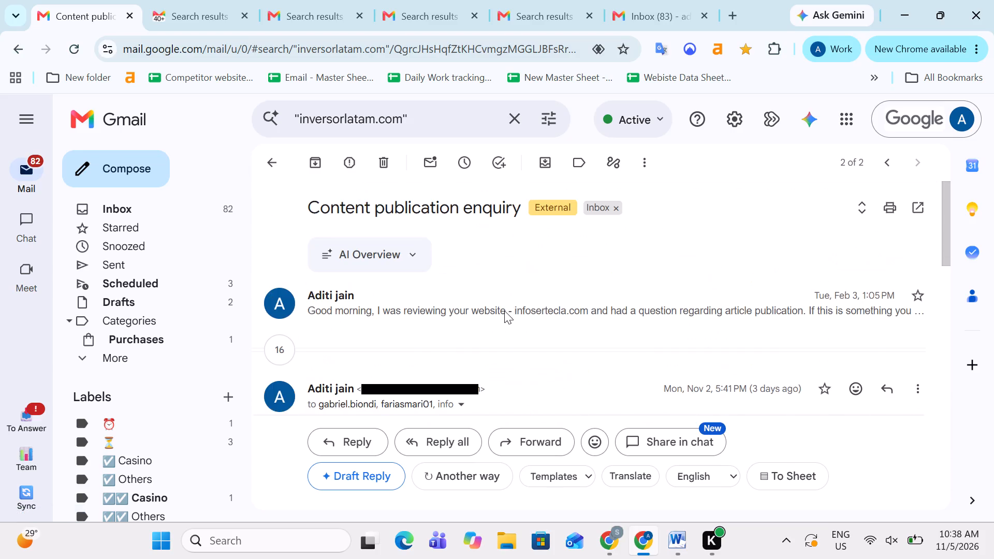
scroll(507, 310, down, 5)
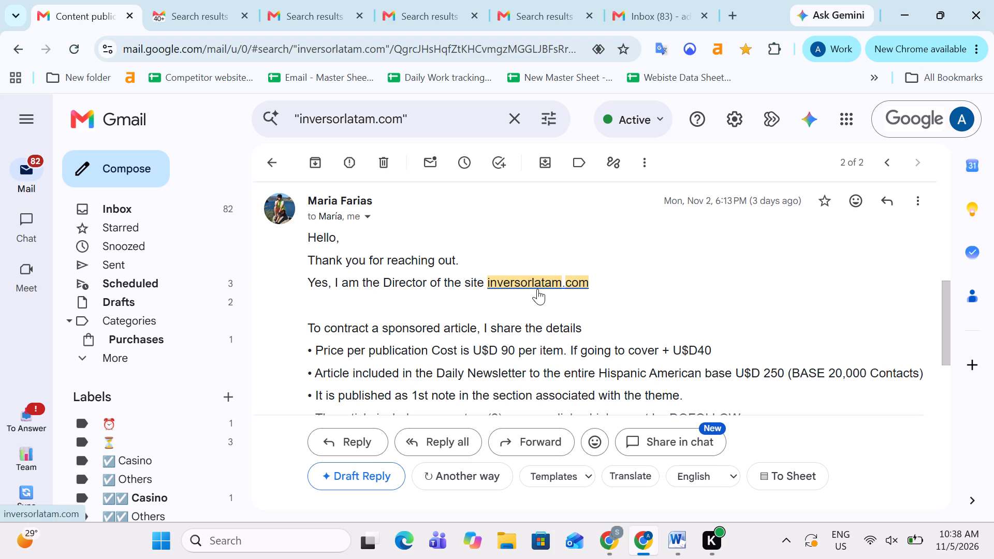
Open New Master Sheet - Data Collection and go to the first empty Website cell below the last entry on Sheet1.
key(alt+Tab)
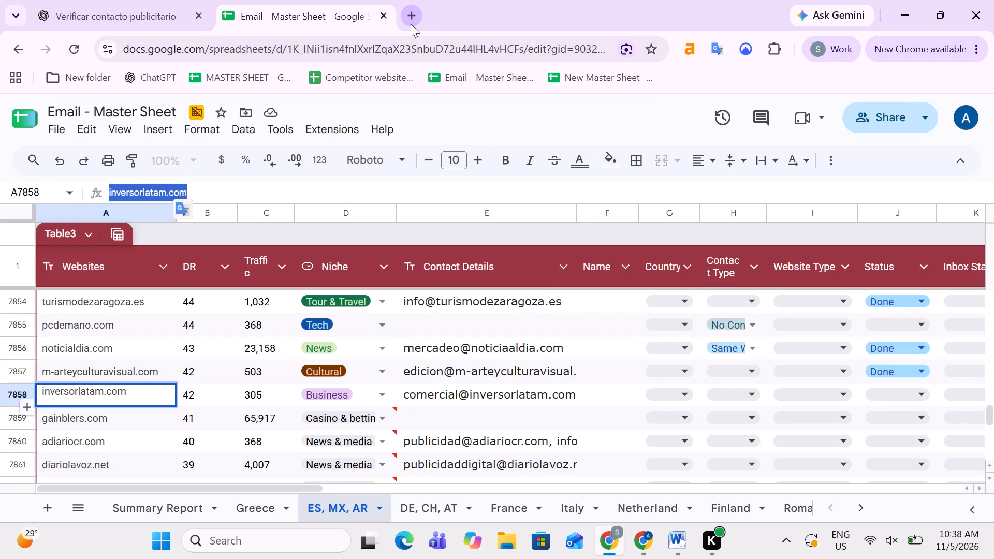
click(411, 24)
click(617, 81)
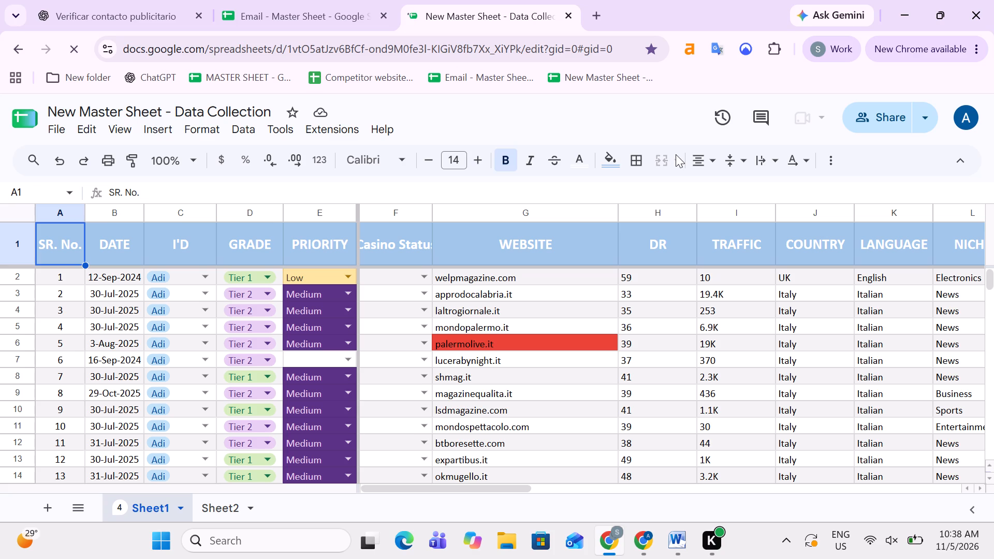
click(561, 358)
key(ctrl+Down)
key(Down)
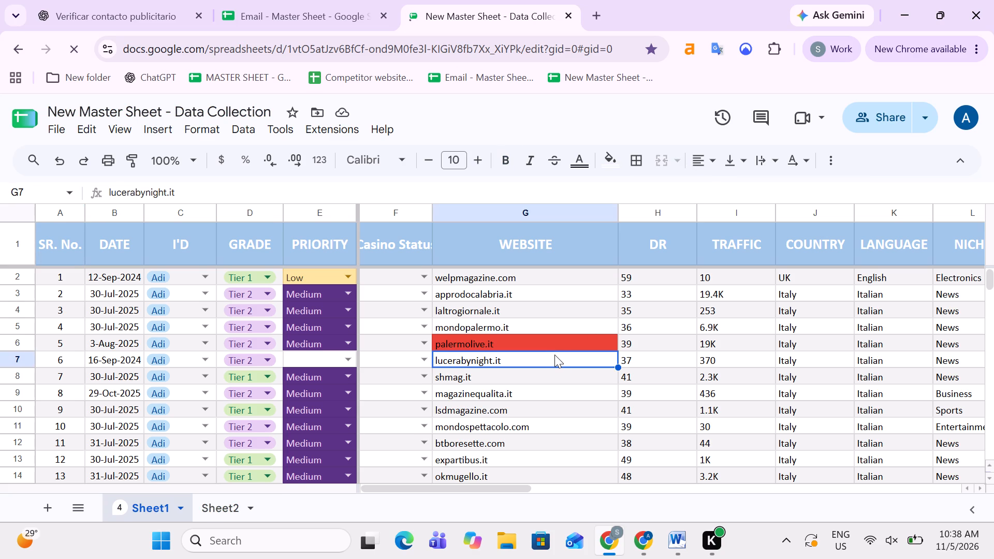
key(Down)
key(Down)
key(Down)
key(Down)
key(Down)
key(Down)
key(Down)
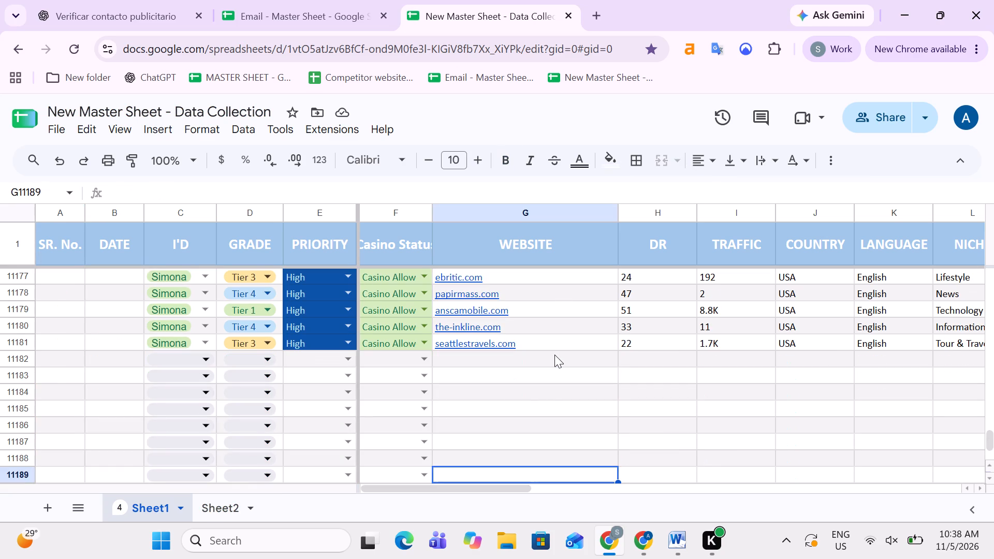
key(Up)
key(Up)
key(Up)
key(Up)
key(Up)
key(Up)
key(Up)
key(Right)
key(Left)
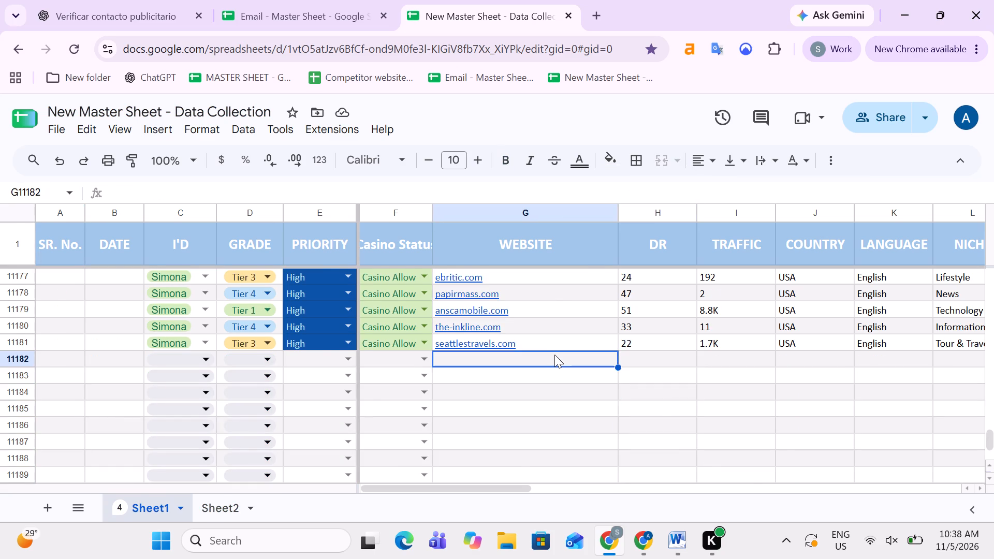
Open inversorlatam.com from the email, copy its domain and enter it in the Website cell of row 11182 in New Master Sheet.
key(alt+Tab)
ctrl+click(557, 279)
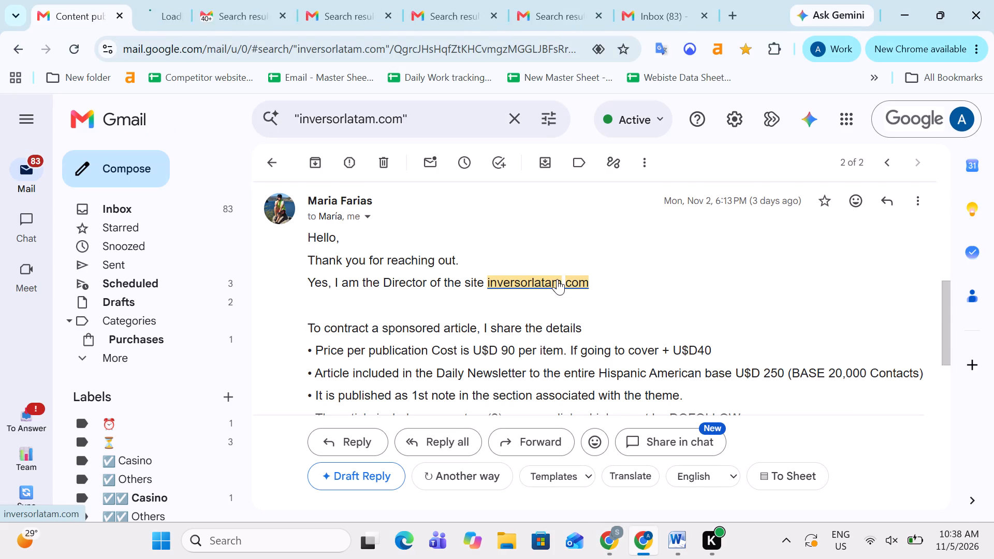
click(187, 0)
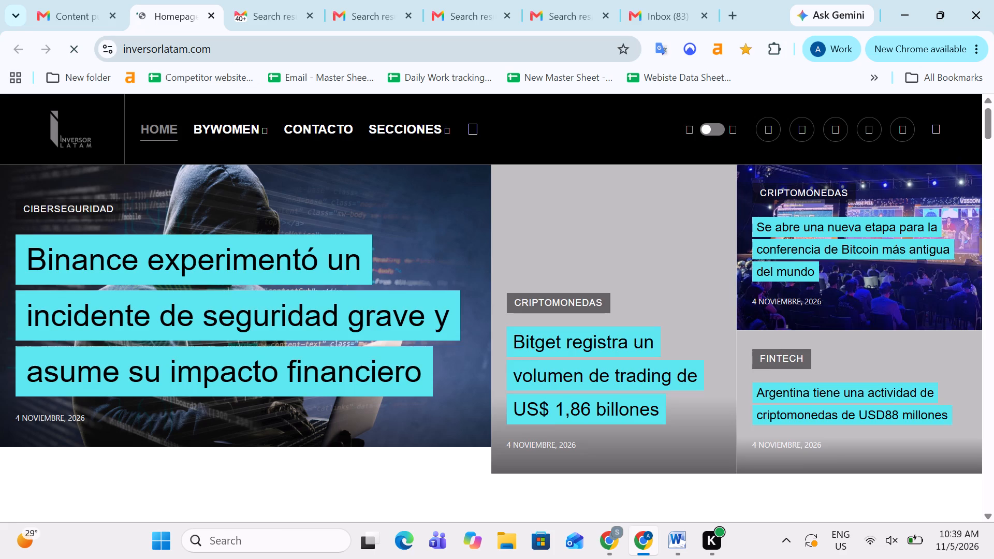
click(266, 50)
drag(266, 50, 218, 49)
key(ctrl+c)
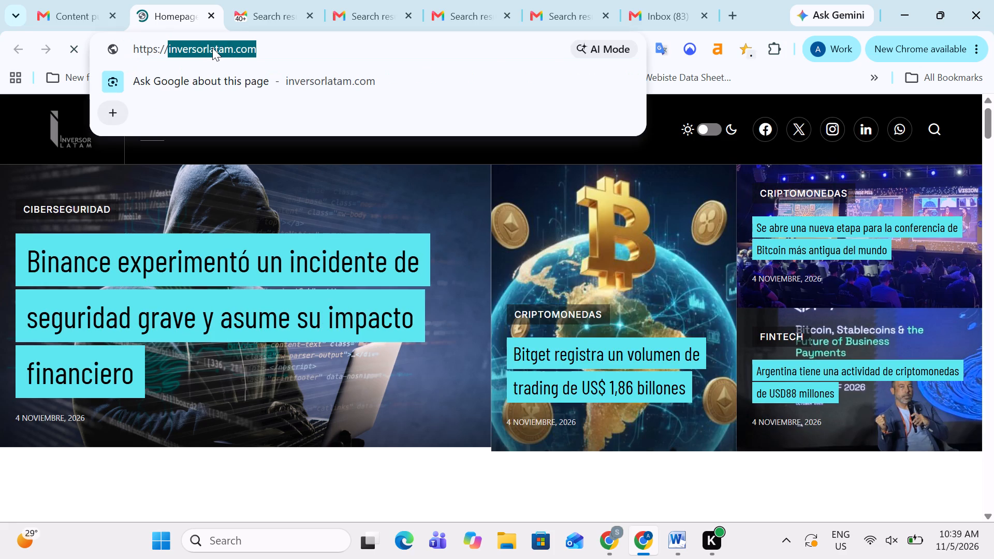
key(ctrl+c)
key(ctrl+c)
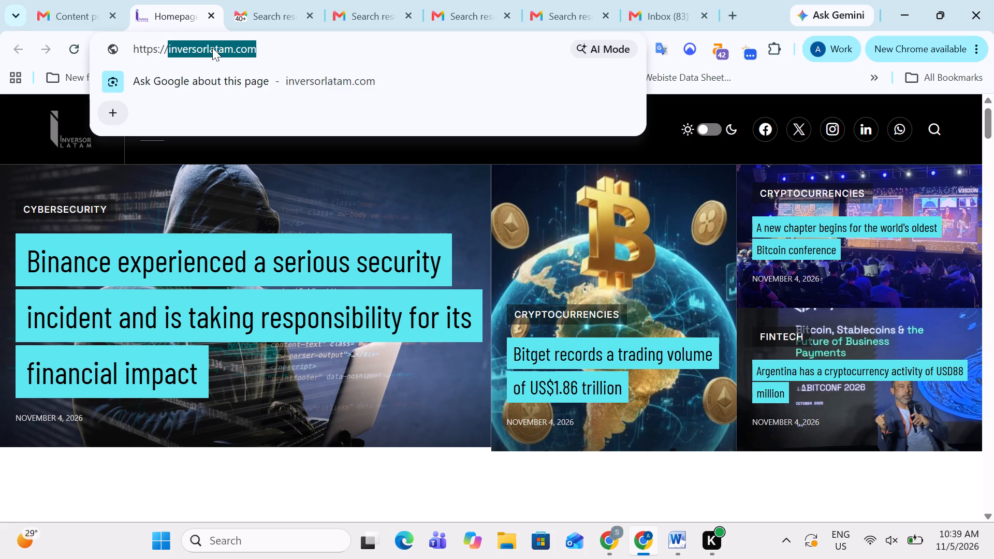
key(ctrl+c)
key(ctrl+c)
key(alt+Tab)
key(Return)
key(ctrl+v)
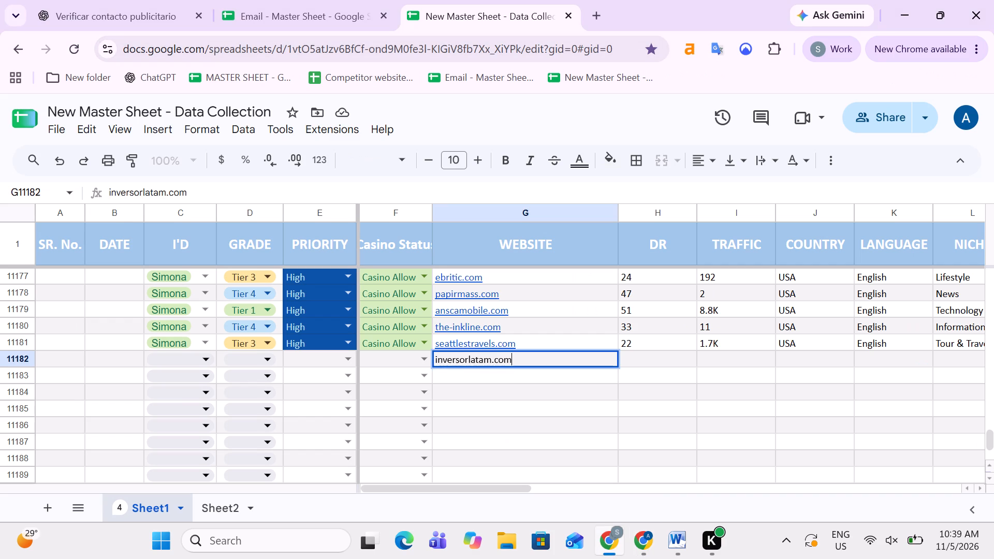
key(Tab)
Look over the inversorlatam.com homepage and check the site's SEO metrics with the browser extension.
key(alt+Tab)
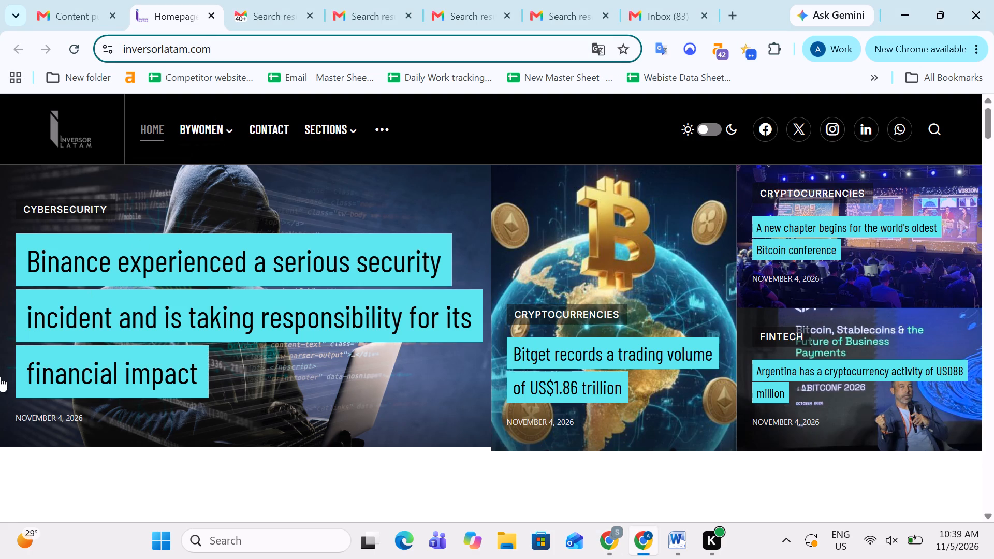
scroll(0, 401, down, 5)
scroll(546, 363, down, 9)
scroll(546, 363, up, 20)
scroll(546, 363, up, 2)
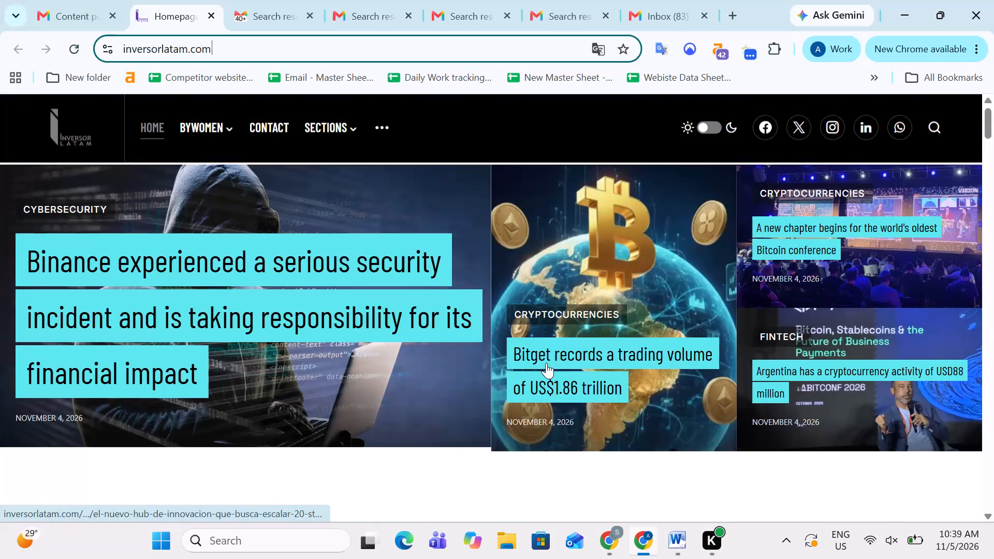
scroll(546, 363, up, 14)
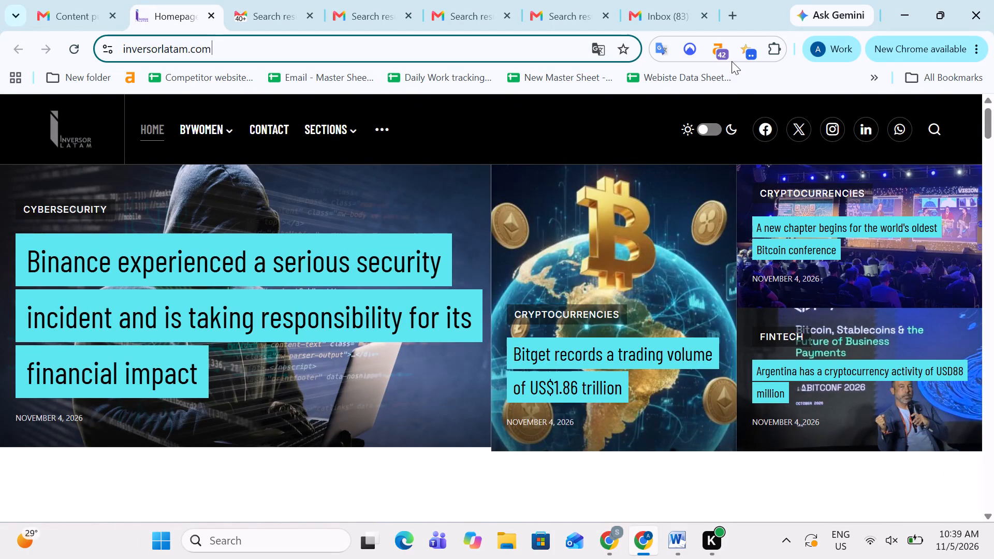
click(719, 57)
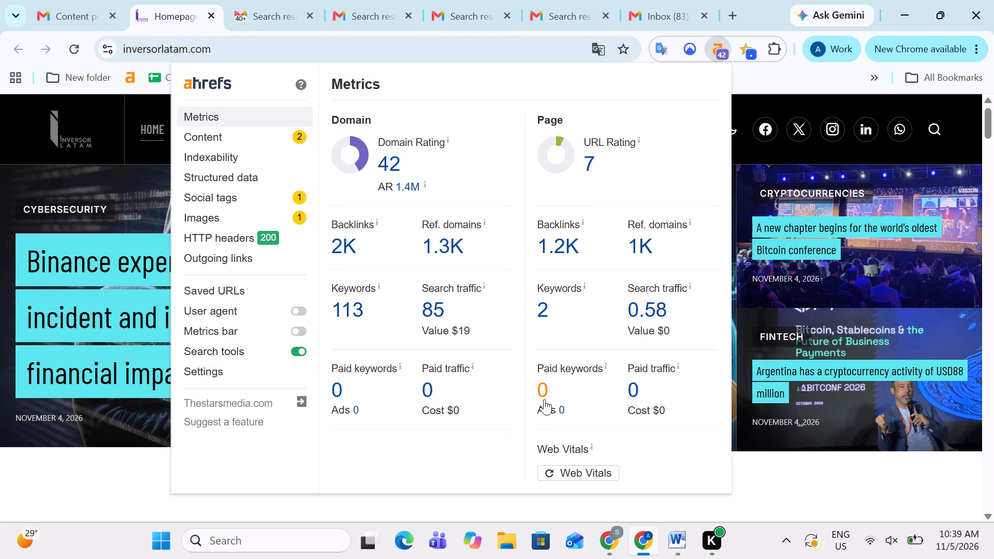
In New Master Sheet row 11182, enter DR 42, traffic 85, country Spain, language Spanish and niche Finance, ending on the Price cell.
key(alt+Tab)
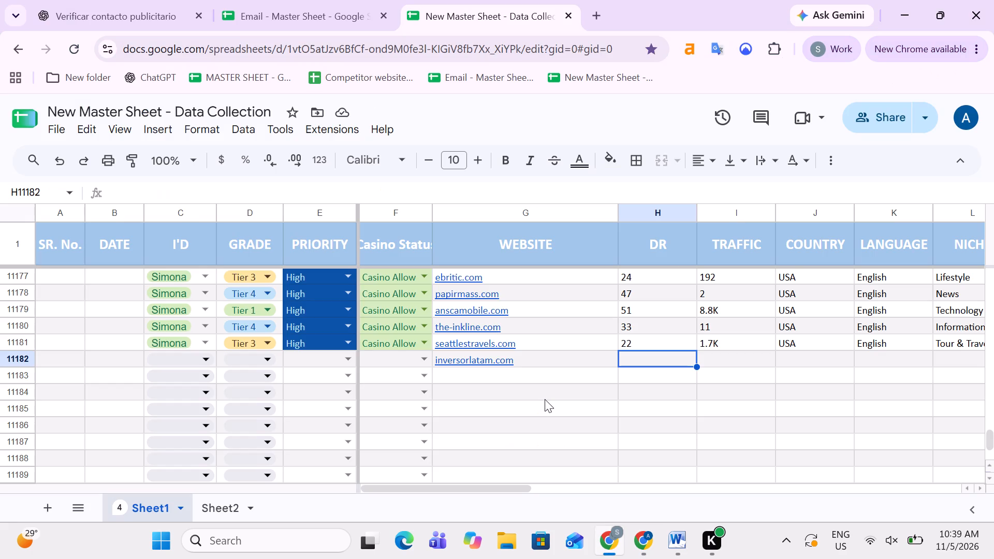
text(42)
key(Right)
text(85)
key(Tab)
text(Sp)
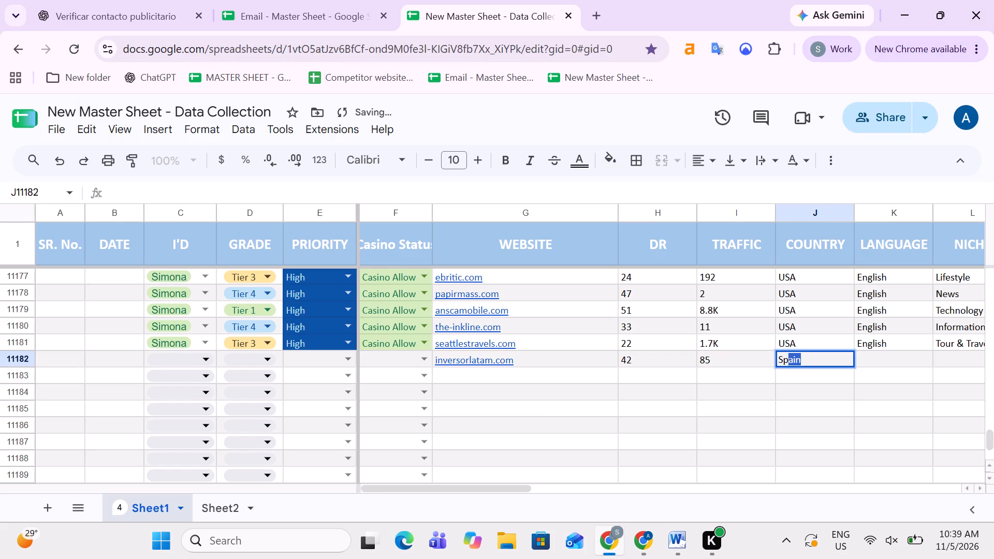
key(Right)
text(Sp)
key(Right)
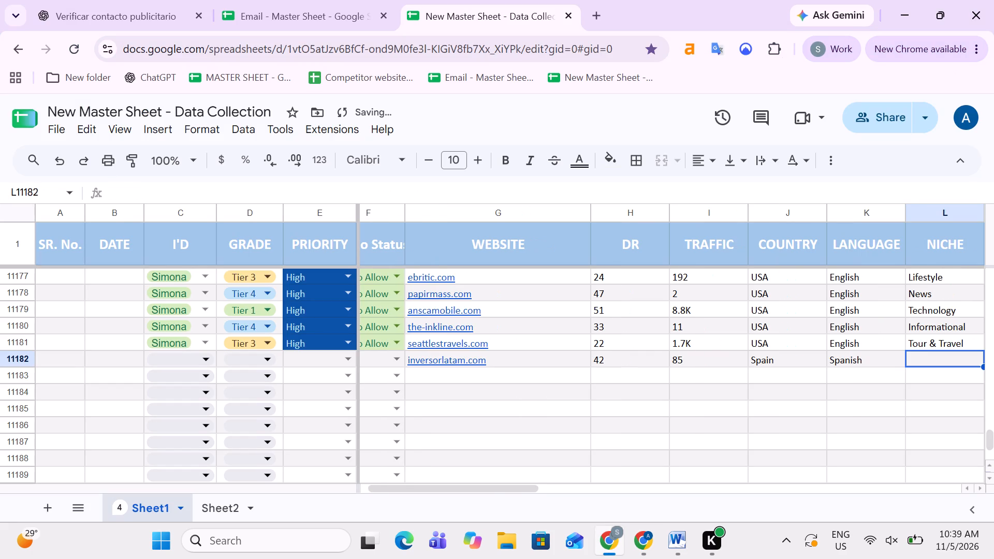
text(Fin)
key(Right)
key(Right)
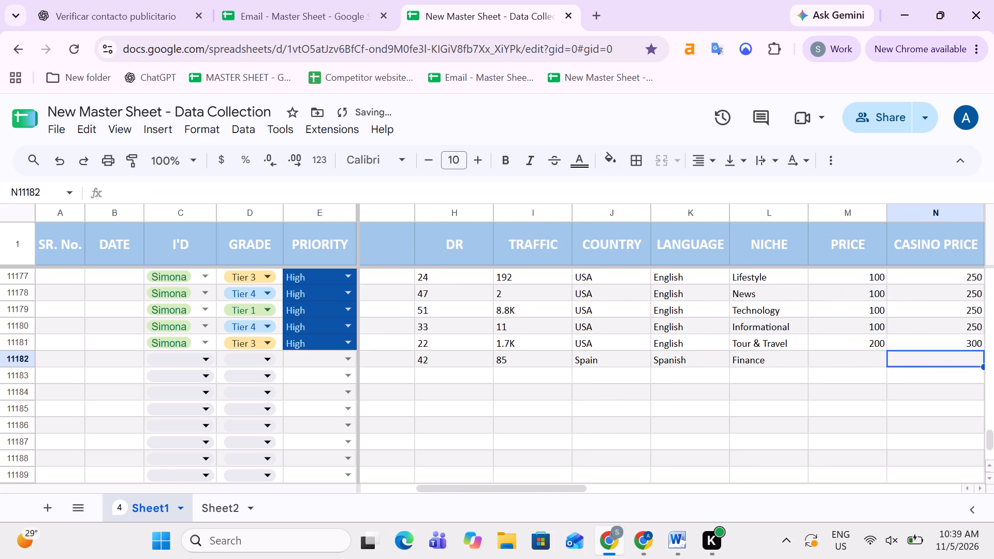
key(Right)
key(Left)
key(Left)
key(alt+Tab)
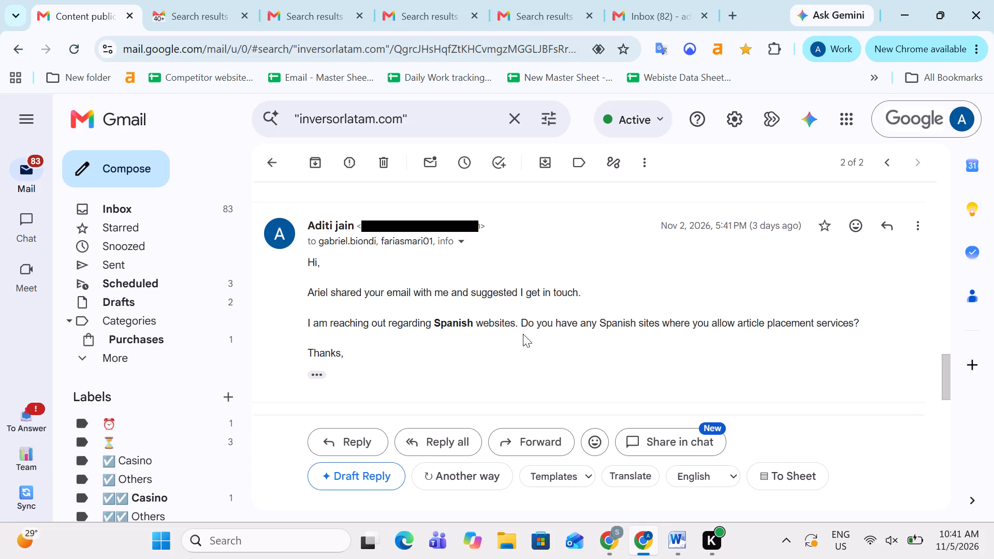
Read the sponsored article prices and publication terms for inversorlatam.com in the director's Gmail reply.
scroll(521, 345, down, 3)
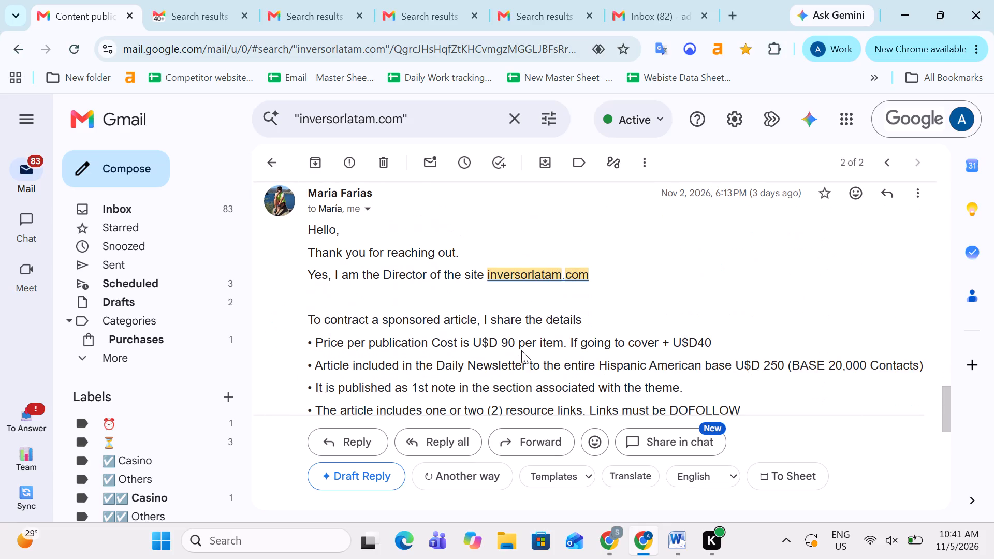
scroll(521, 350, down, 1)
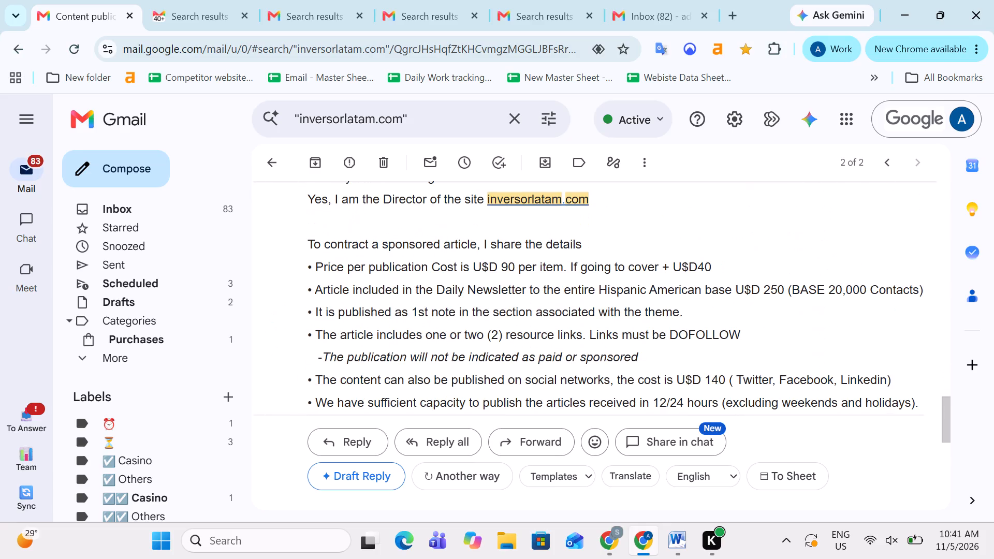
scroll(540, 358, down, 1)
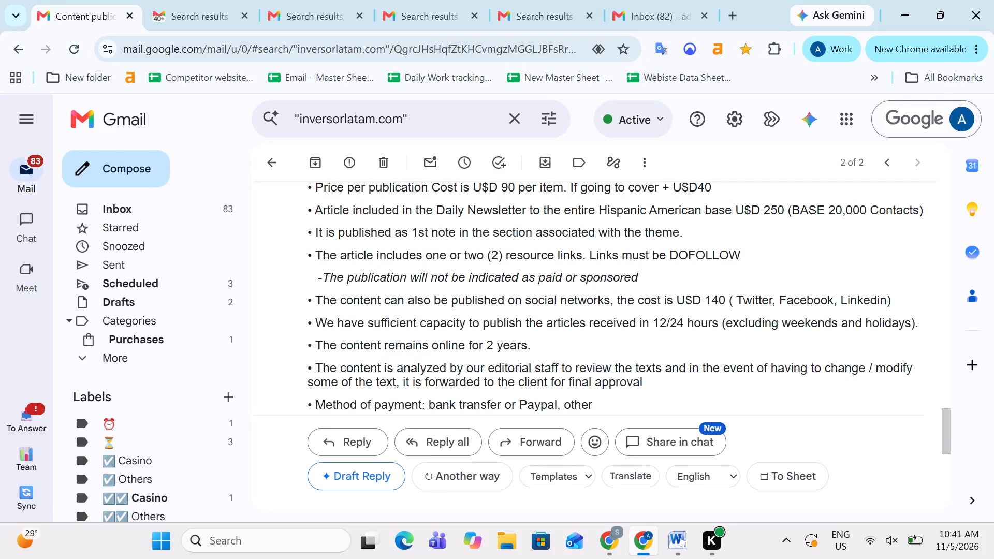
scroll(562, 315, down, 3)
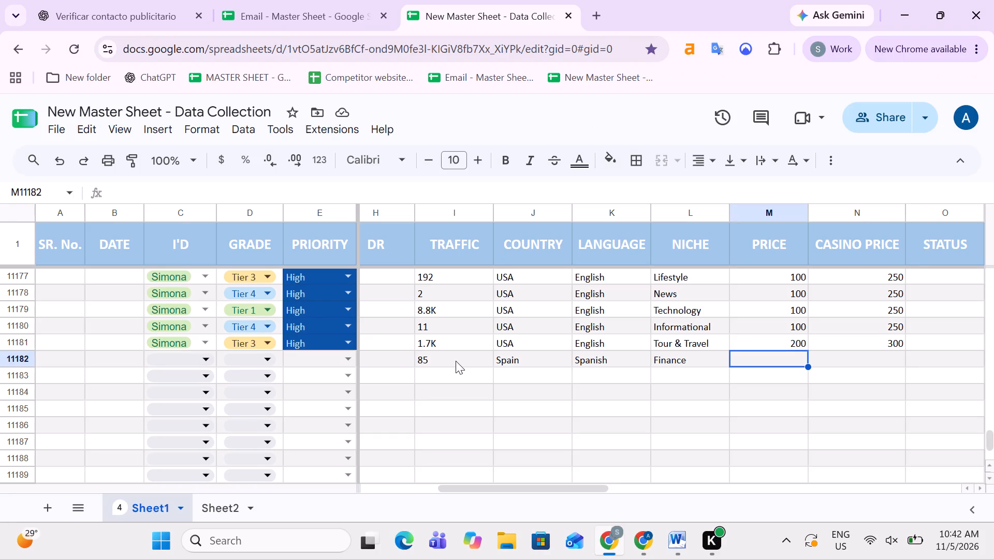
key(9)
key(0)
key(Right)
key(Right)
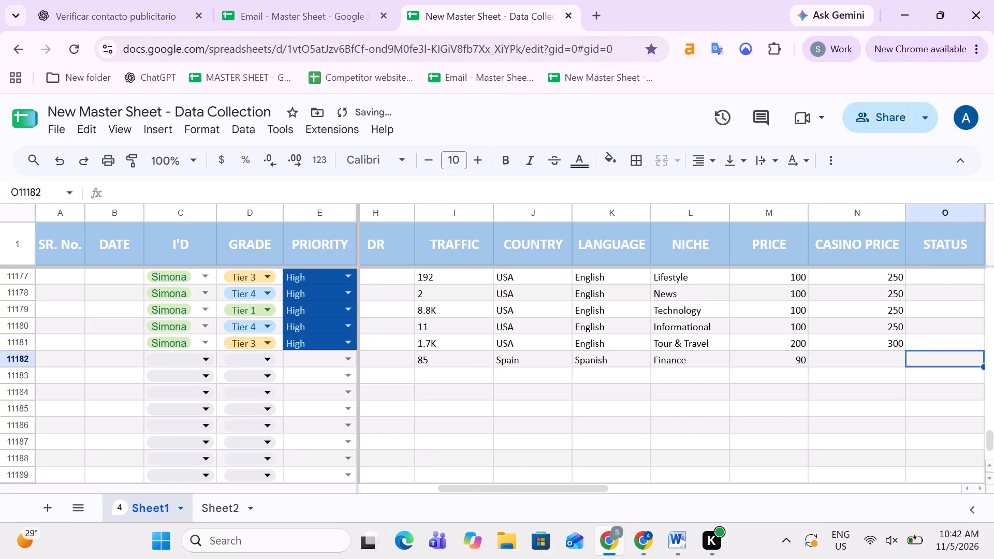
key(Right)
key(Right)
key(Left)
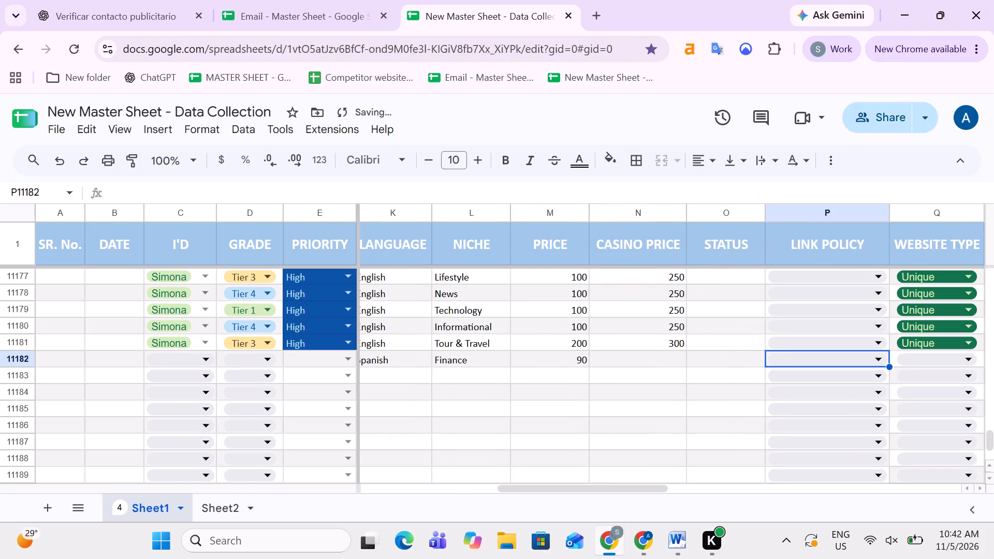
key(alt+Tab)
key(ctrl+shift+t)
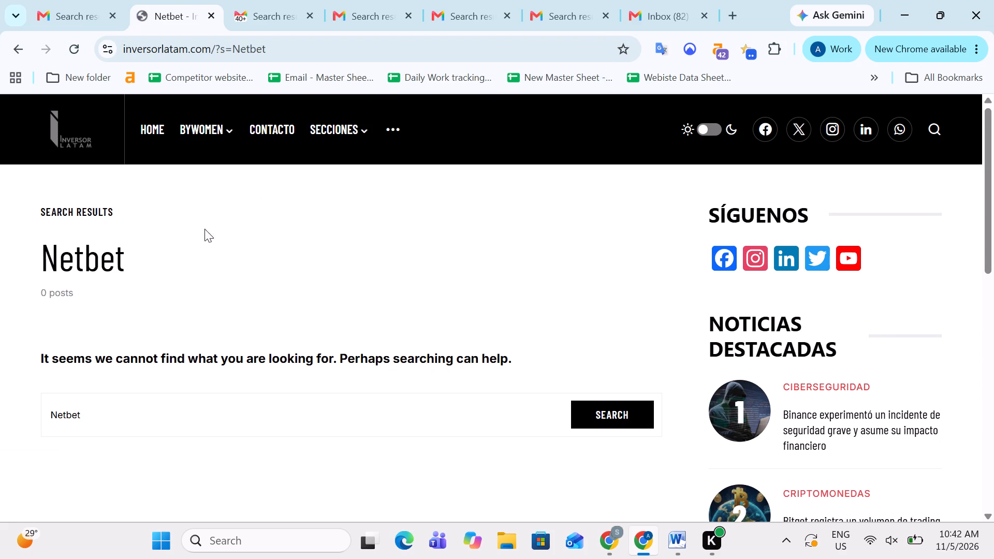
Search inversorlatam.com for Casino777.
double_click(167, 427)
key(BackSpace)
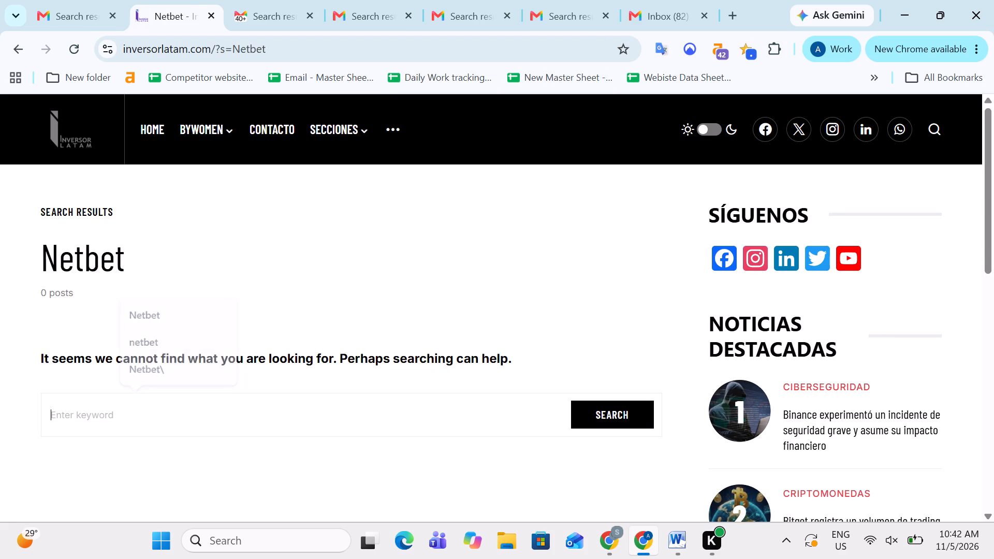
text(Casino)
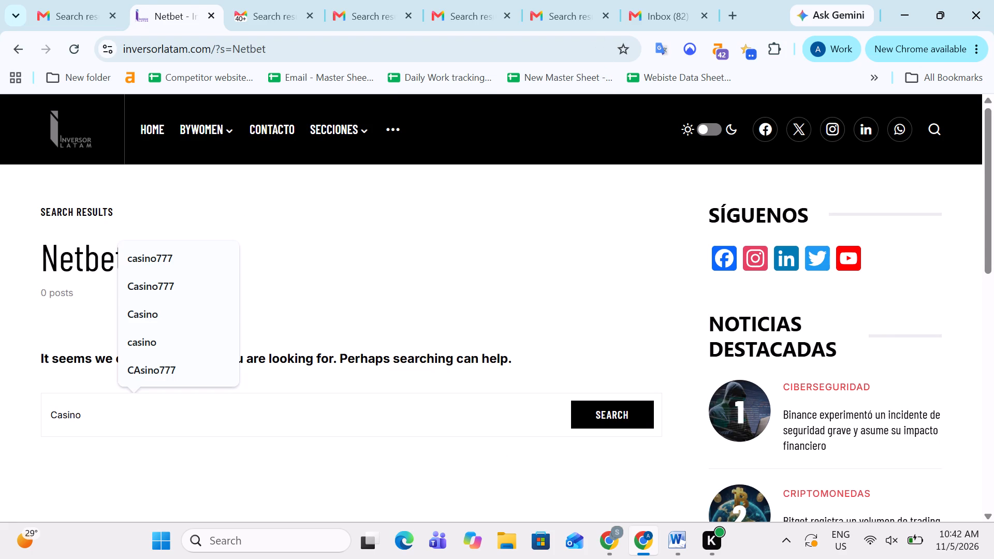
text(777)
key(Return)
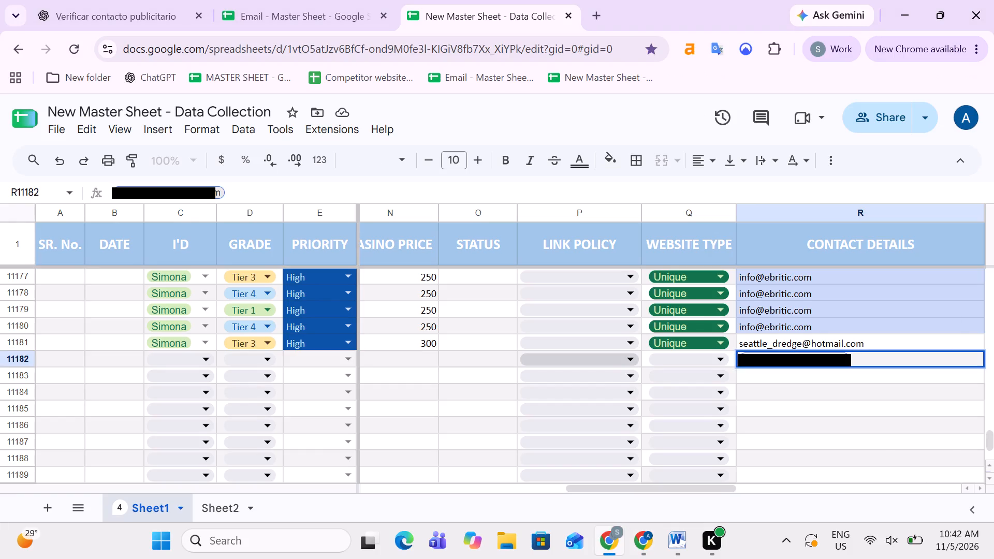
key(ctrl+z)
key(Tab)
Set the Priority of the inversorlatam.com entry in row 11182 to Medium.
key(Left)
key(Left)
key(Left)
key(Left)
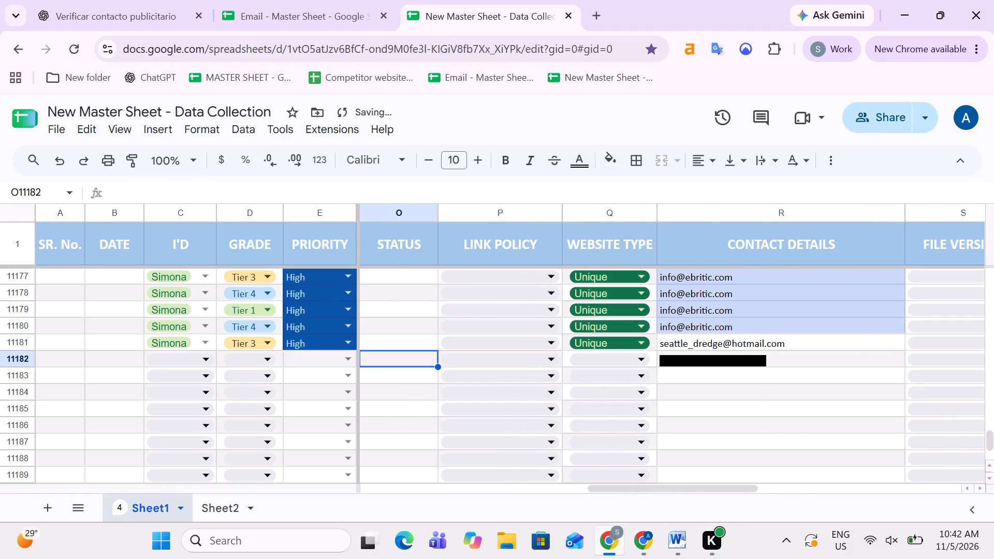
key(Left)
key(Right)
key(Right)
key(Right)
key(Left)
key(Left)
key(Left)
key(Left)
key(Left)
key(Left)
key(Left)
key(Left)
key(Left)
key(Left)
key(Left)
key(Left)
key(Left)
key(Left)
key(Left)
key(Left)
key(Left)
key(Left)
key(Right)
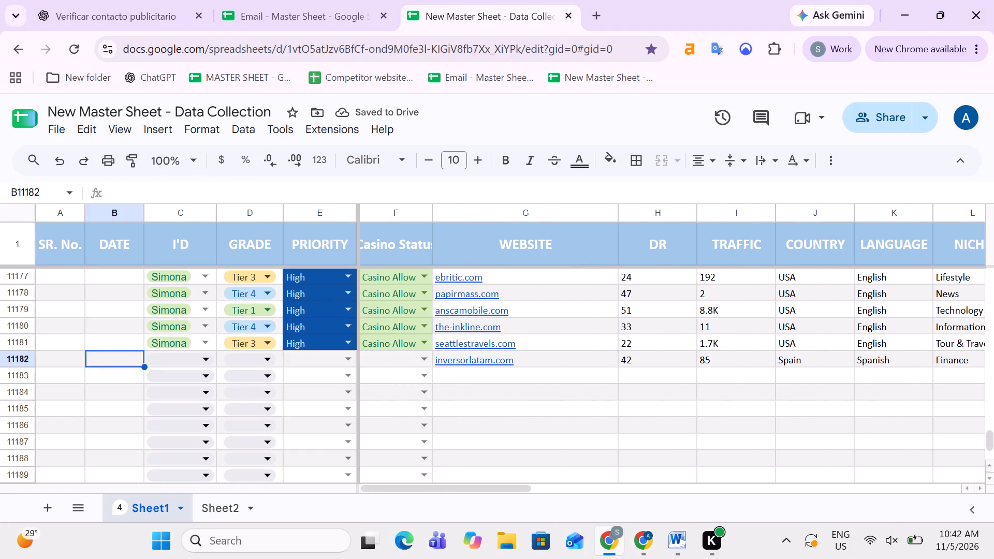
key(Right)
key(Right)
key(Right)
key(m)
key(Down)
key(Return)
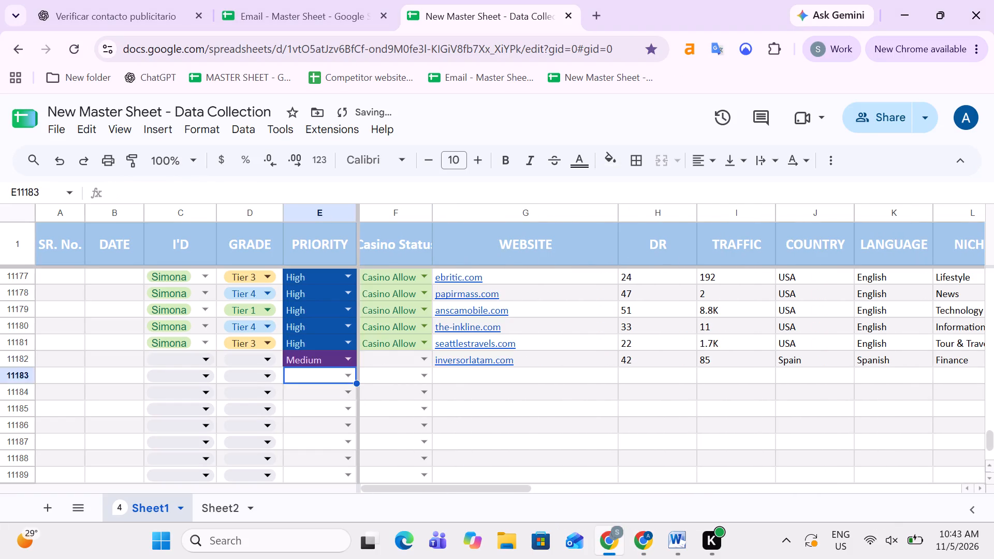
Set the Grade of the inversorlatam.com entry in row 11182 to Tier 4.
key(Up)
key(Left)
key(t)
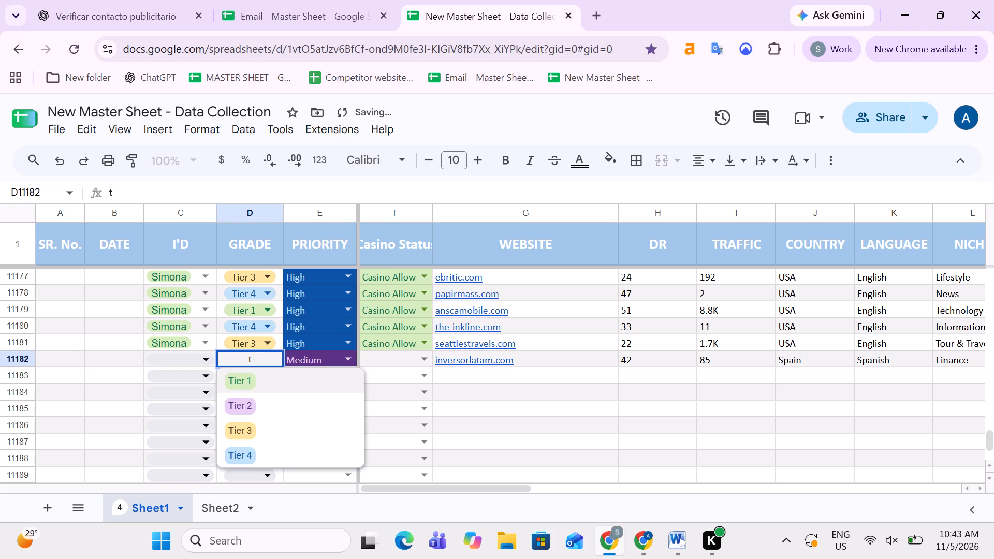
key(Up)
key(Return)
Set the I'D of the inversorlatam.com entry in row 11182 to Adi.
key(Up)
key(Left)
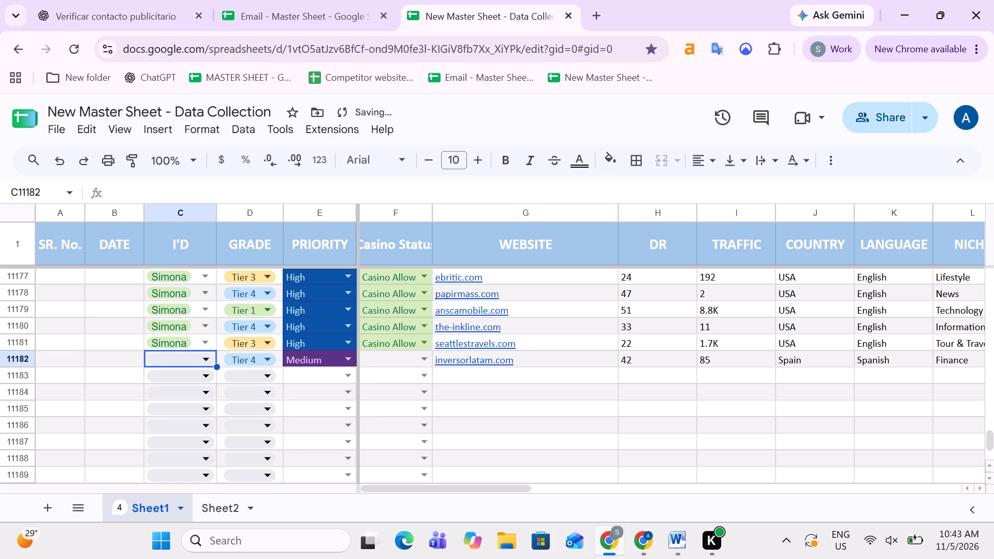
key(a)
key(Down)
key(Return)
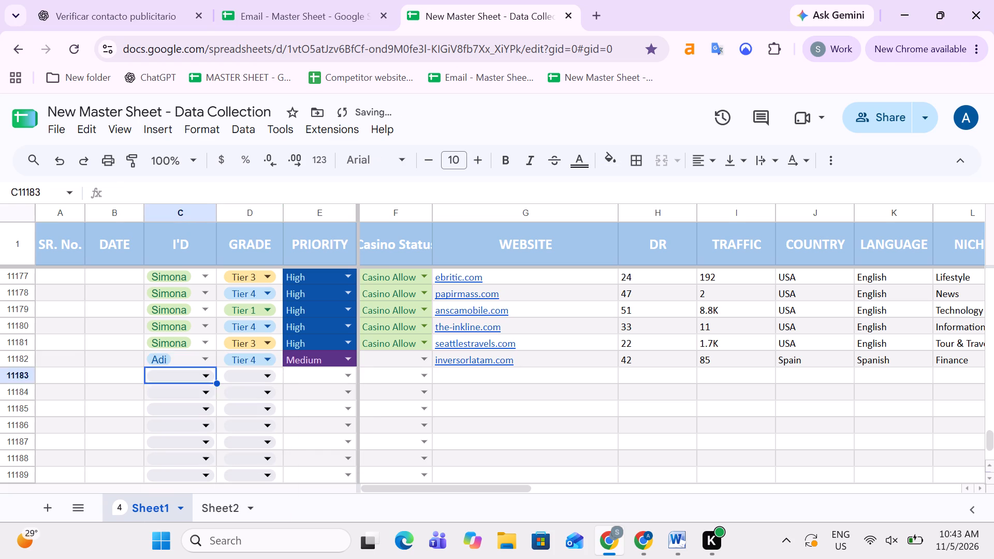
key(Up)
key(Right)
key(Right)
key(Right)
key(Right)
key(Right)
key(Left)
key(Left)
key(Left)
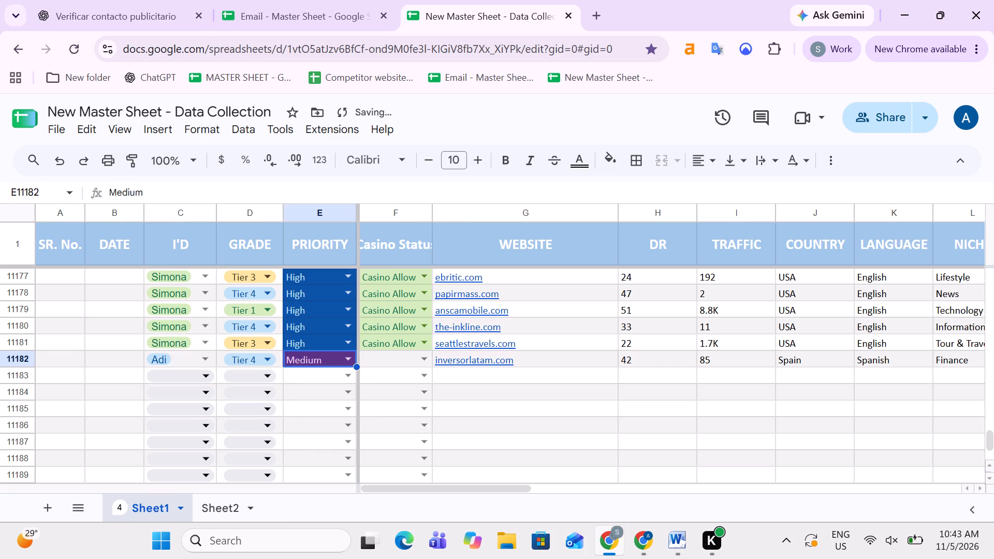
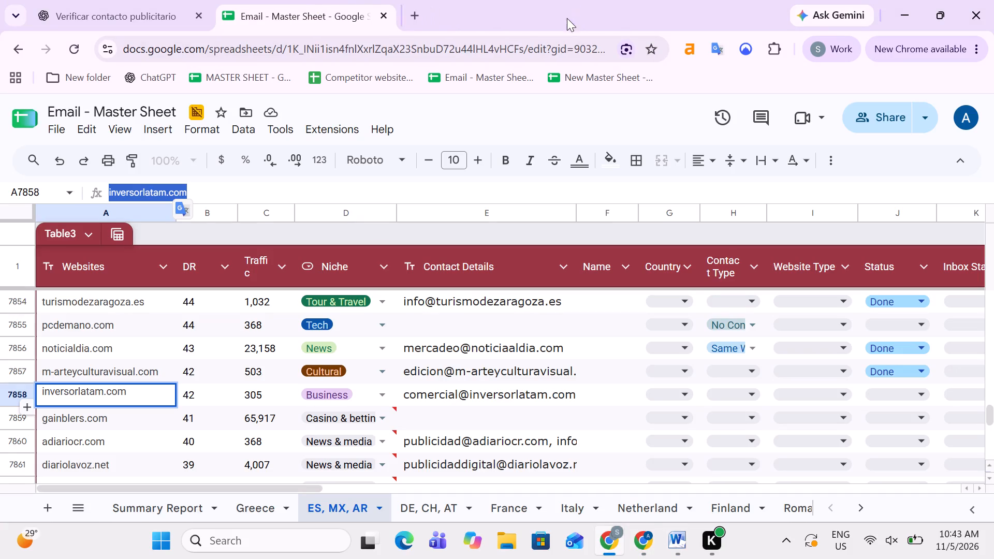
Set the Status of the inversorlatam.com row in Email - Master Sheet to Already mail done.
key(Tab)
key(Right)
key(Right)
key(Right)
key(Right)
key(Right)
key(Right)
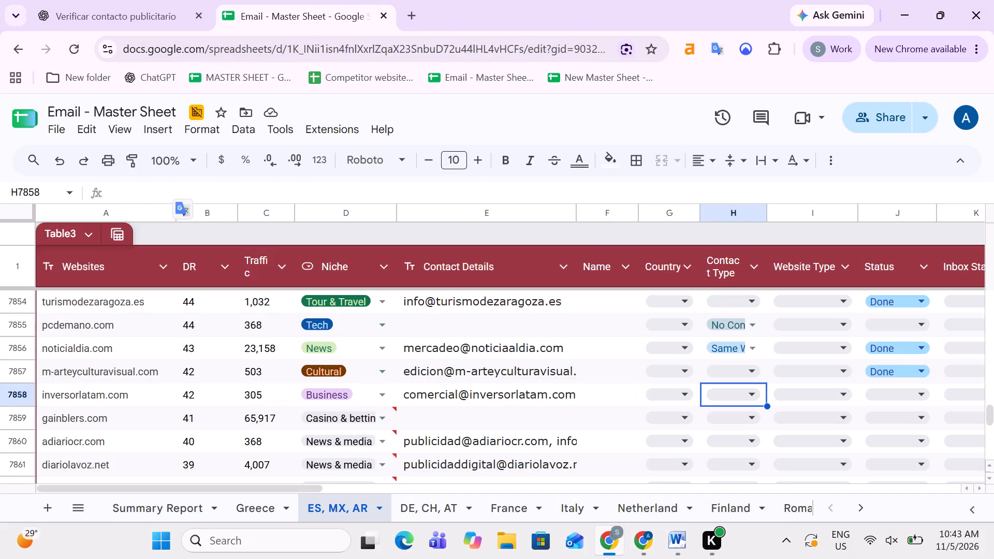
key(Right)
key(Right)
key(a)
key(Down)
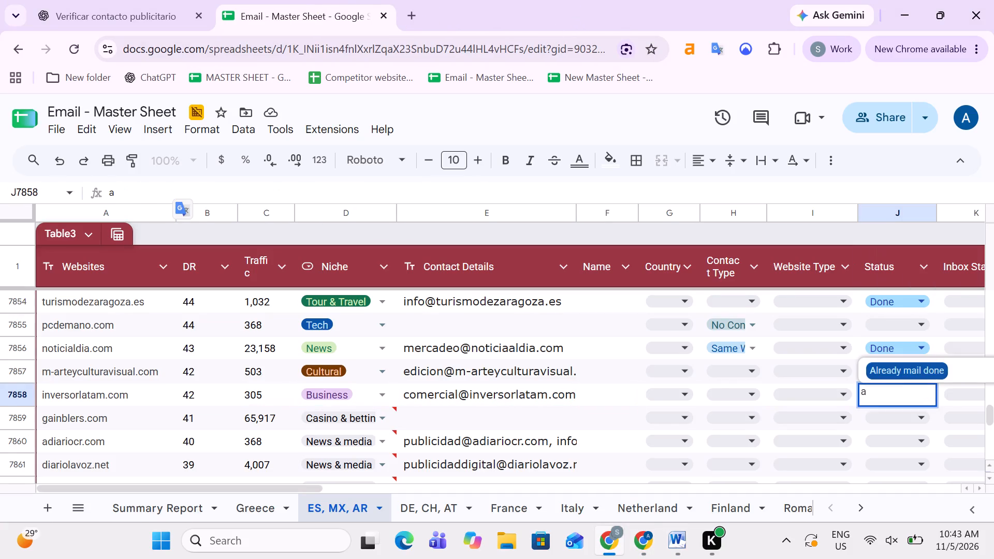
key(Return)
Set the Inbox Status of the inversorlatam.com row to Yes.
key(Up)
key(Right)
key(Left)
key(Right)
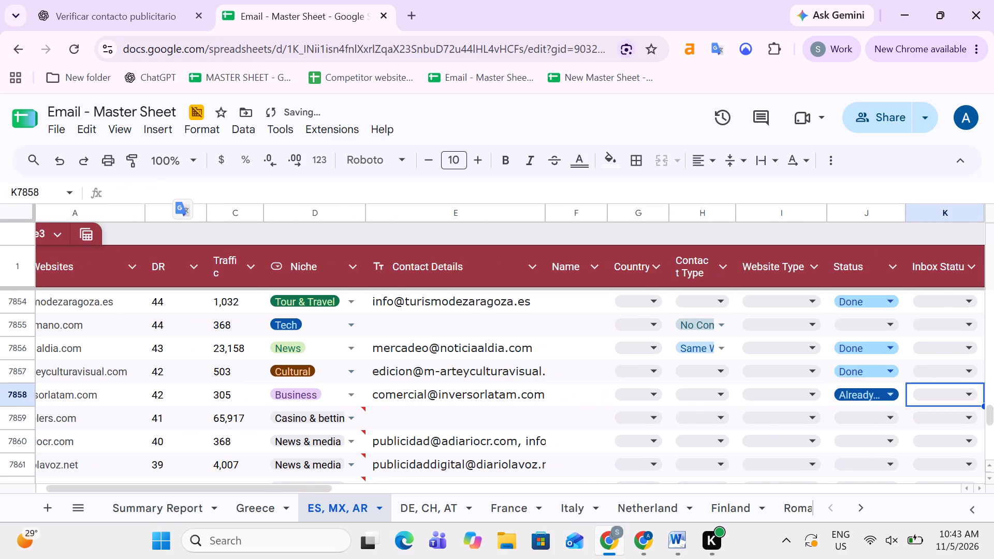
key(Right)
key(Left)
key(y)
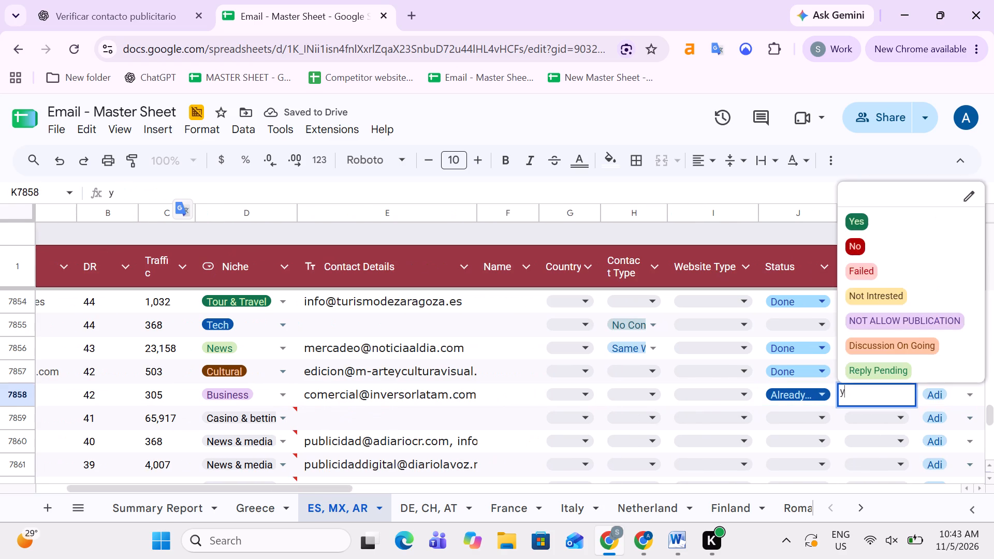
key(Down)
key(Return)
Go to the empty Post date cell in the inversorlatam.com row.
key(Up)
key(Right)
key(Right)
key(Right)
key(Left)
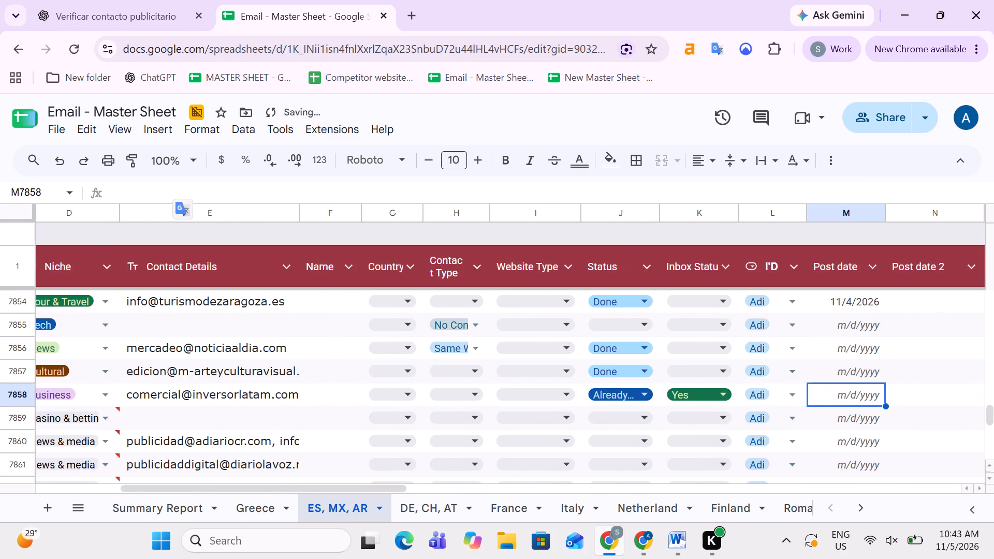
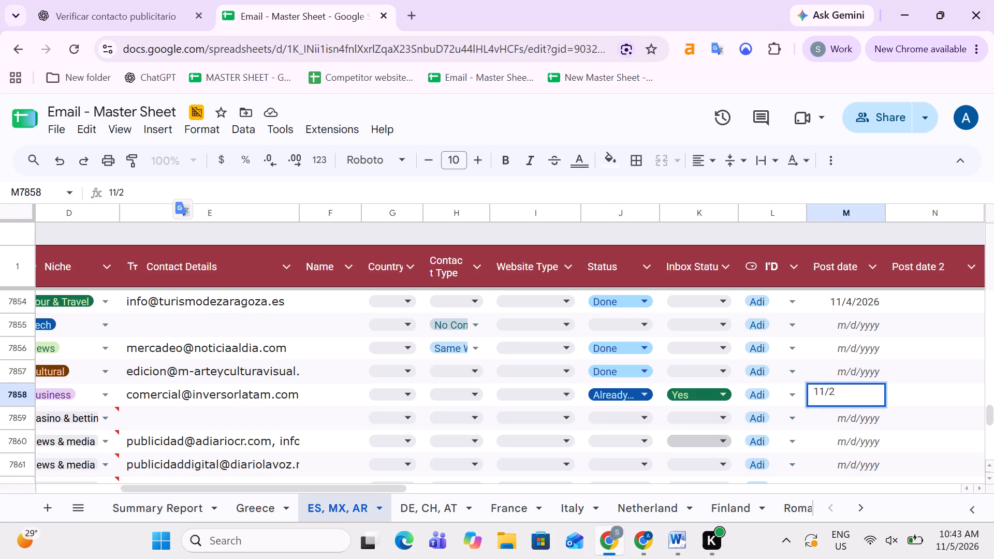
Enter 11/2 as the Post date for inversorlatam.com in row 7858 of the ES, MX, AR sheet.
key(Tab)
Copy the gainblers.com domain from the Websites cell of row 7859 and open the site in a new browser tab.
key(Left)
key(Left)
key(Left)
key(Left)
key(Left)
key(Left)
key(Left)
key(Left)
key(Left)
key(Left)
key(Left)
key(Left)
key(Left)
key(Left)
key(Left)
key(Left)
key(Left)
key(Left)
key(Left)
key(Down)
key(Right)
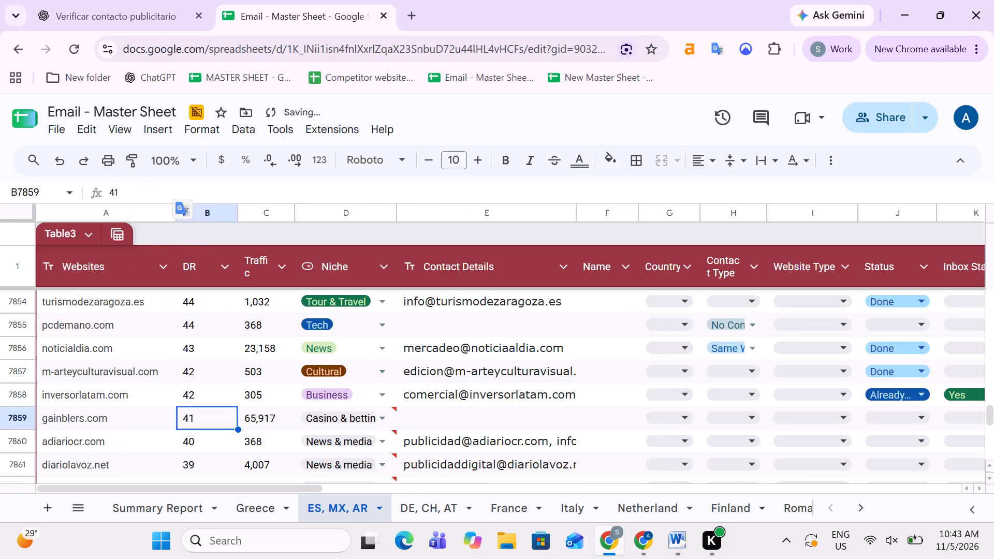
key(Right)
key(Right)
key(Right)
key(Left)
key(Left)
key(Left)
key(Left)
key(Left)
key(Left)
key(Left)
key(Left)
key(Left)
key(Left)
key(Left)
key(Left)
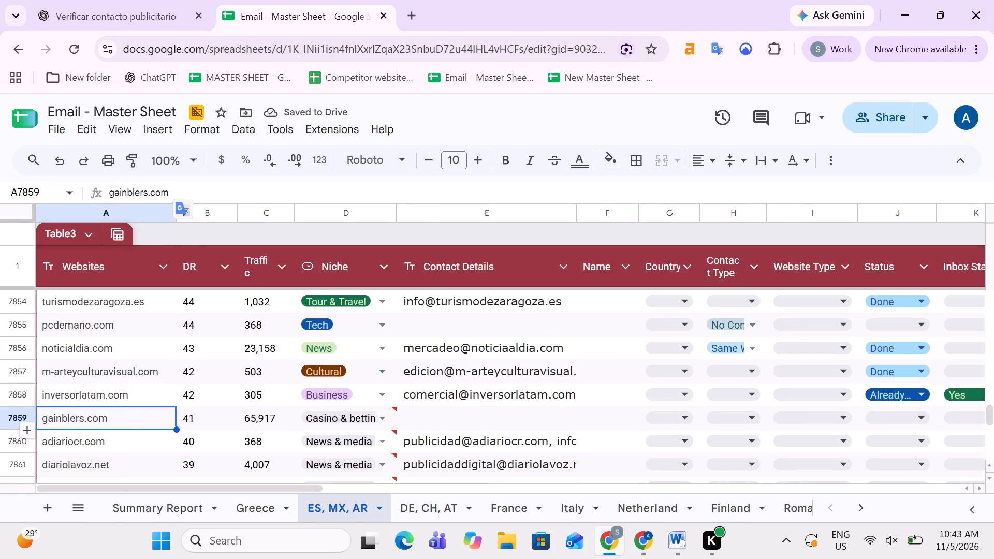
key(ctrl+c)
click(410, 19)
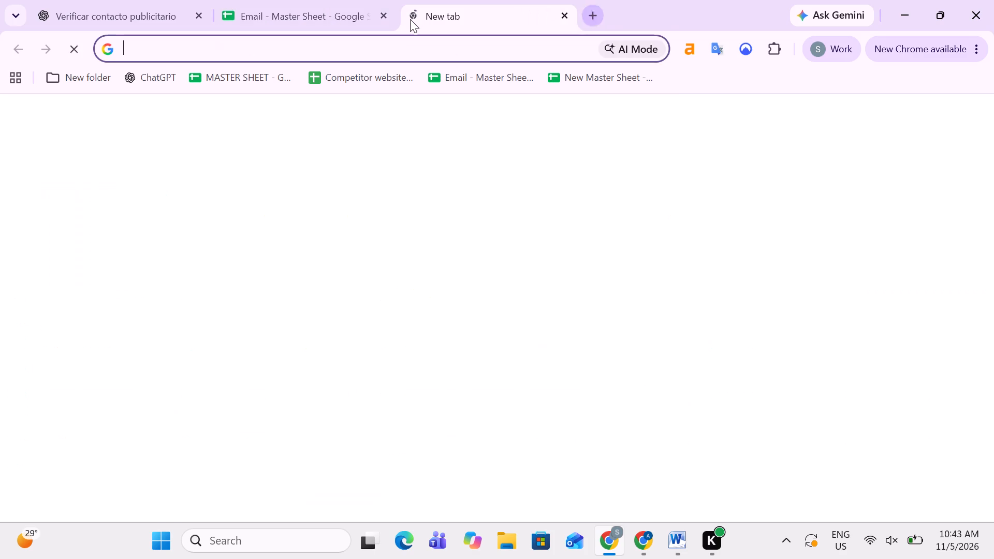
key(ctrl+v)
key(Return)
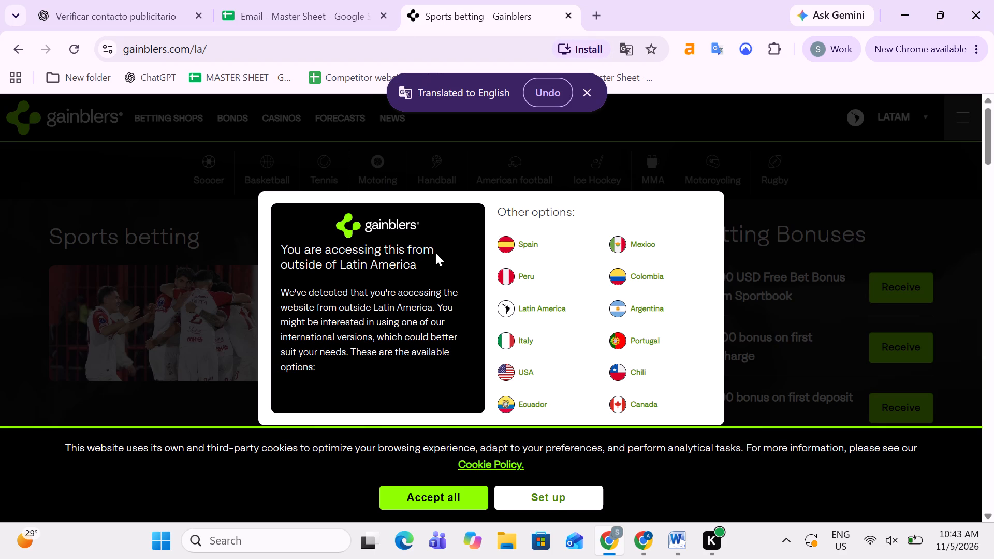
Accept the cookies on gainblers.com, enter the Spain edition as an adult visitor and open its Contact page.
click(431, 493)
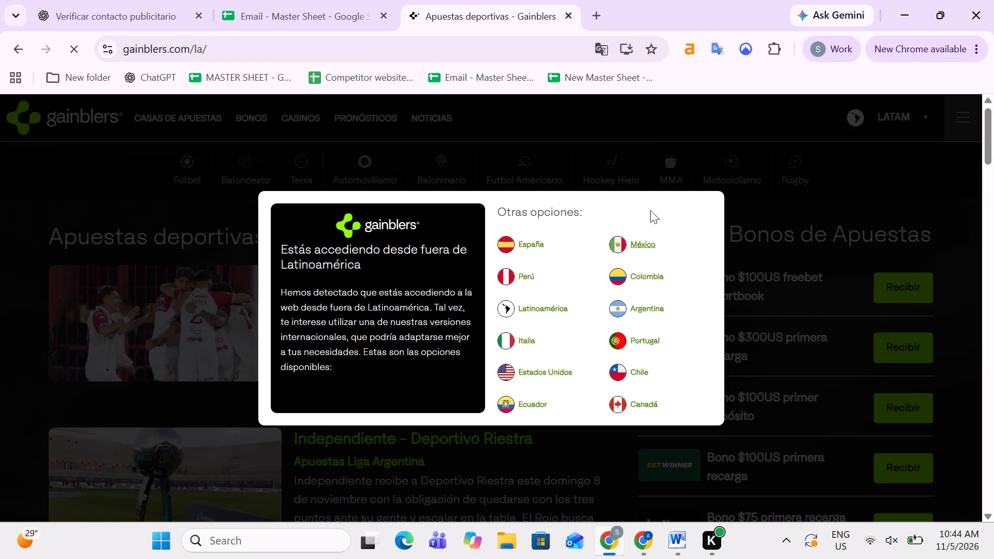
scroll(596, 315, down, 6)
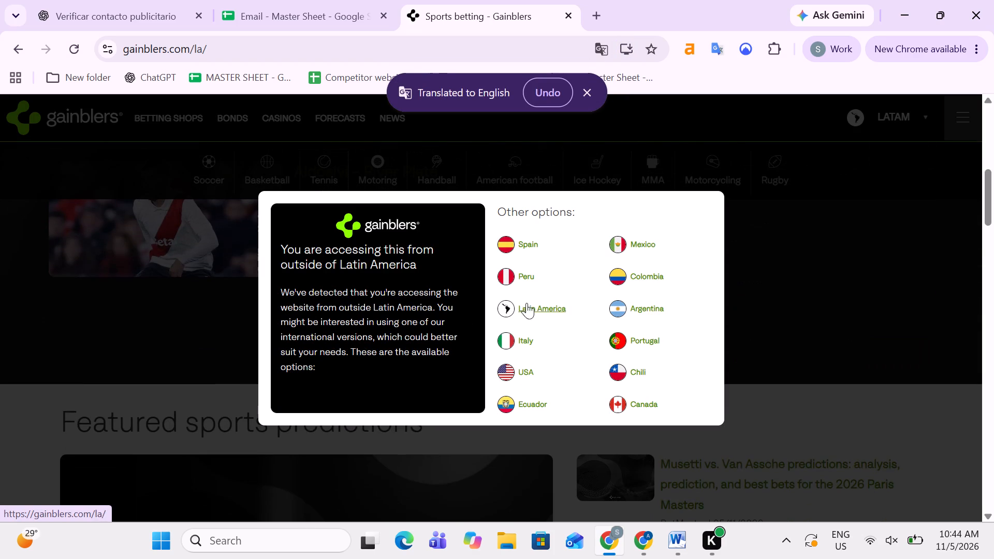
click(518, 243)
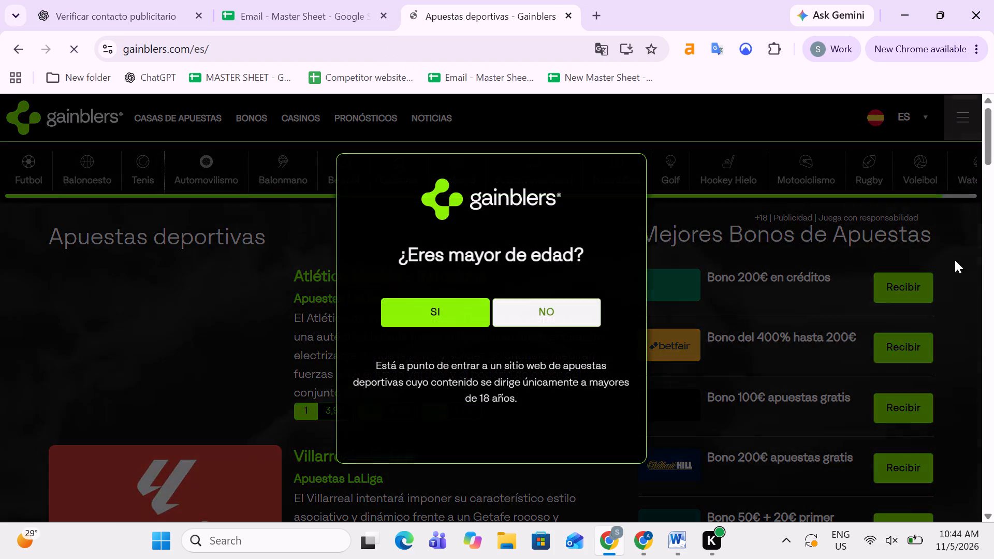
click(455, 306)
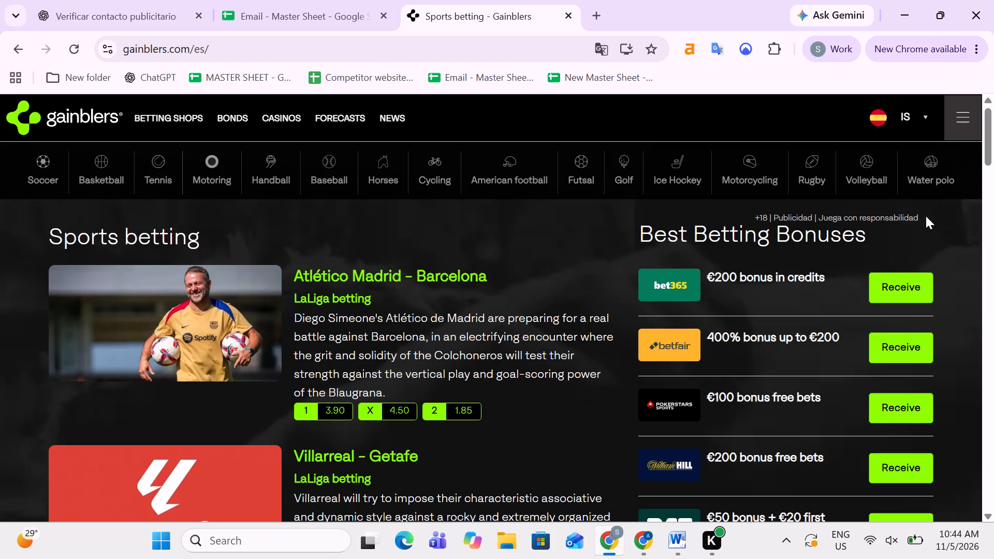
drag(990, 151, 954, 488)
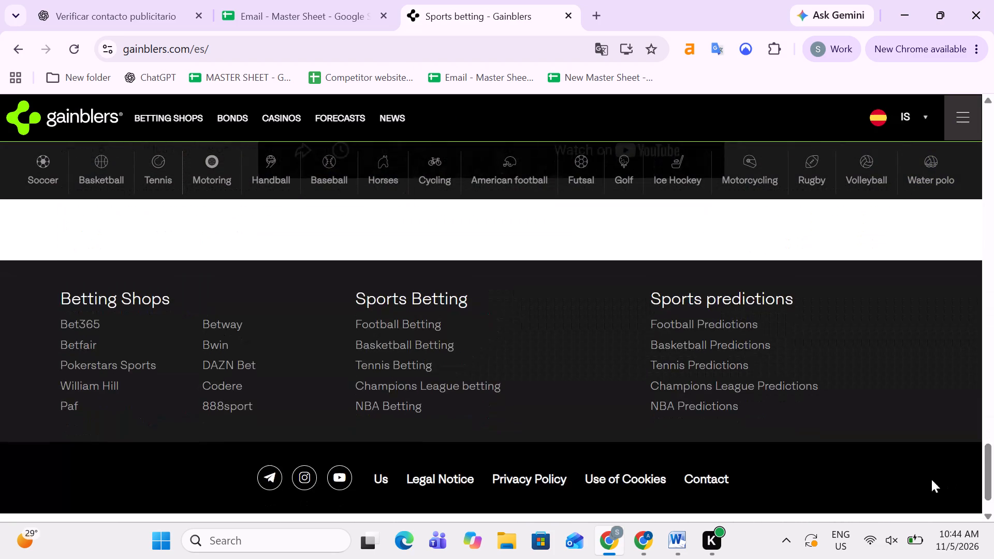
click(710, 475)
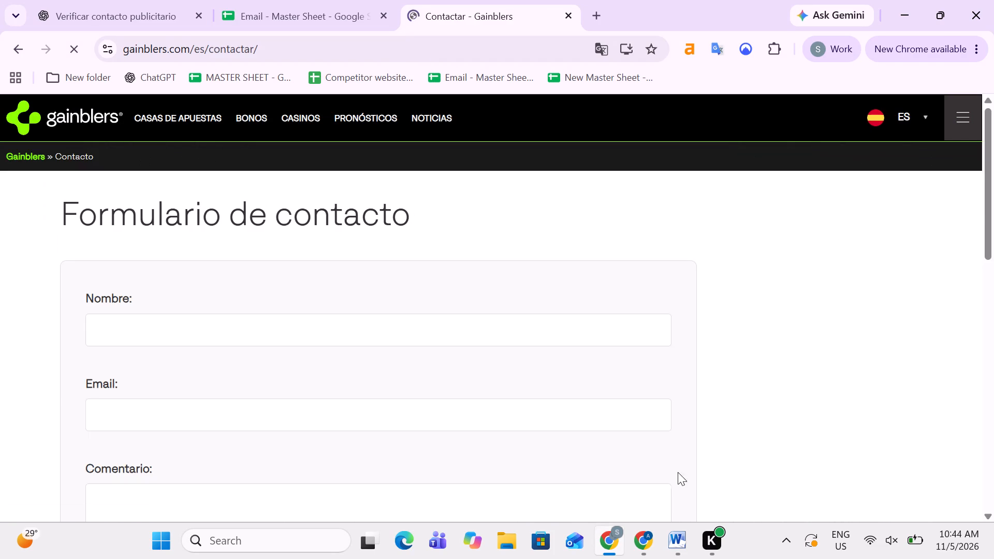
Fill in the sender's name in the Name field of the Gainblers contact form.
scroll(341, 363, down, 6)
scroll(338, 370, up, 5)
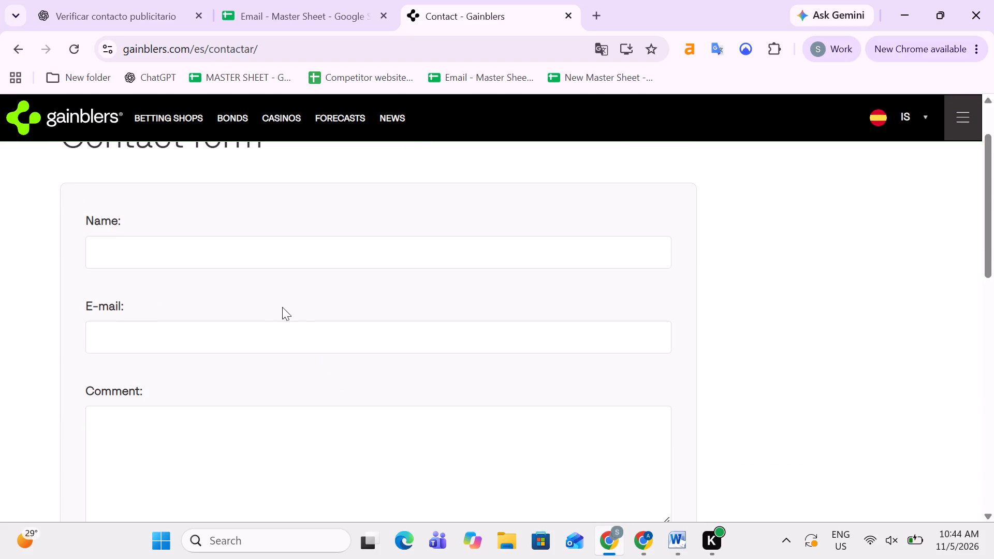
click(267, 255)
text(A)
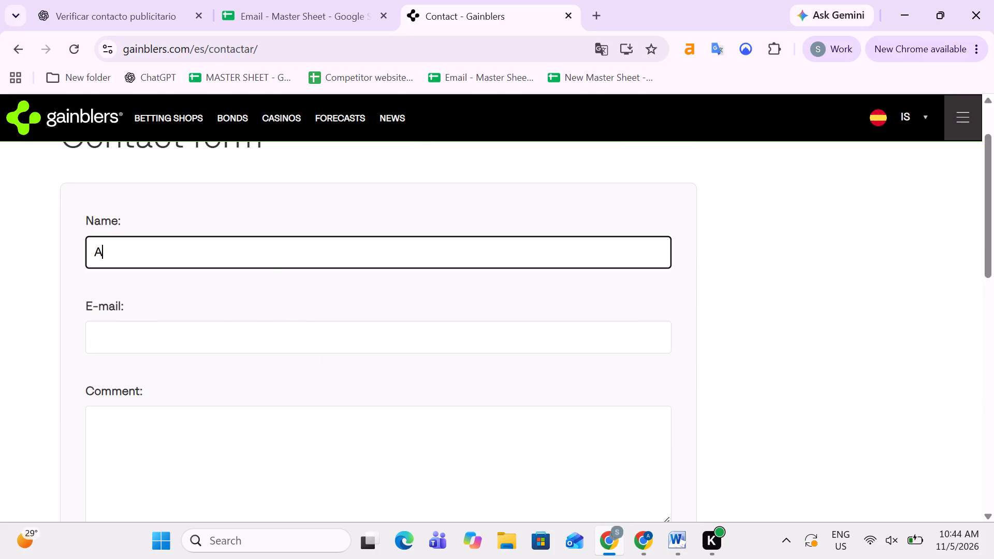
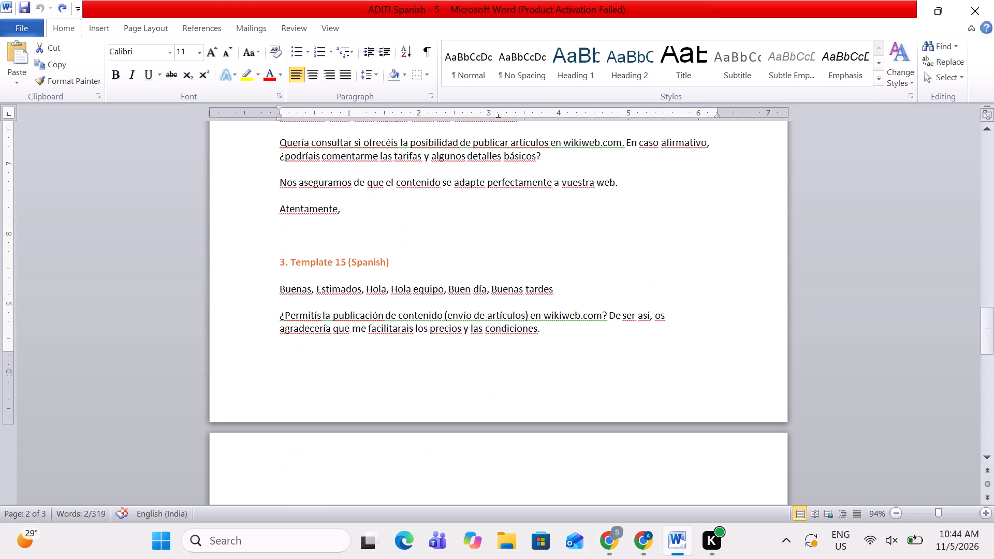
Copy the Template 15 (Spanish) message from "Buenas tardes" through "Muchas gracias," in Word into the Gainblers contact form's Comment field.
click(496, 297)
drag(496, 297, 517, 327)
scroll(505, 314, down, 4)
shift+click(327, 362)
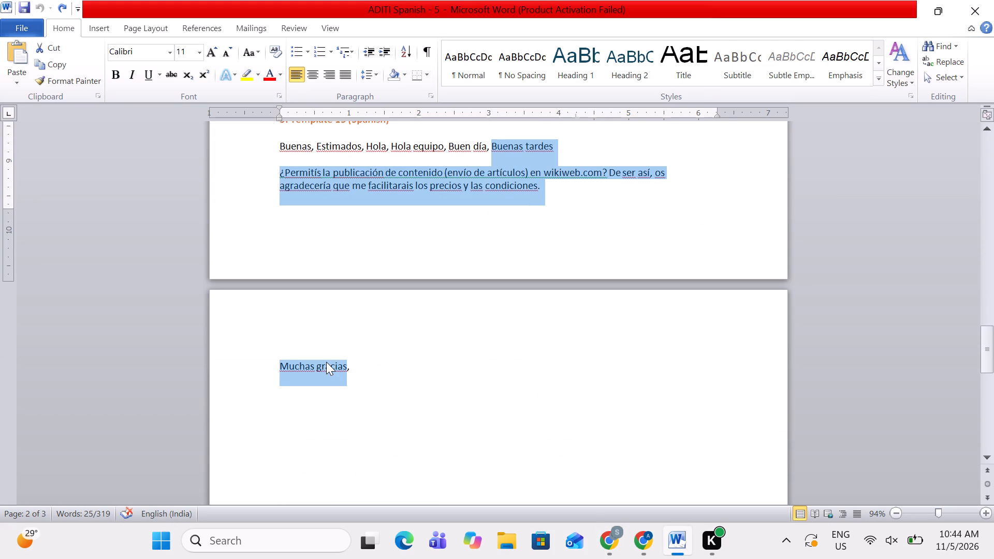
key(shift+Right)
key(ctrl+c)
key(ctrl+c)
key(ctrl+c)
key(alt+Tab)
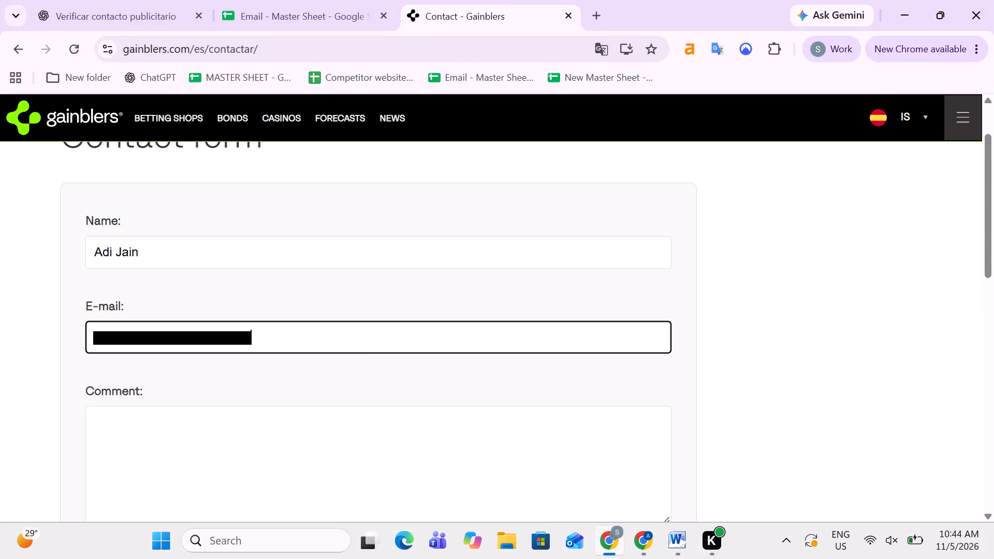
scroll(371, 404, down, 2)
click(296, 341)
key(ctrl+shift+v)
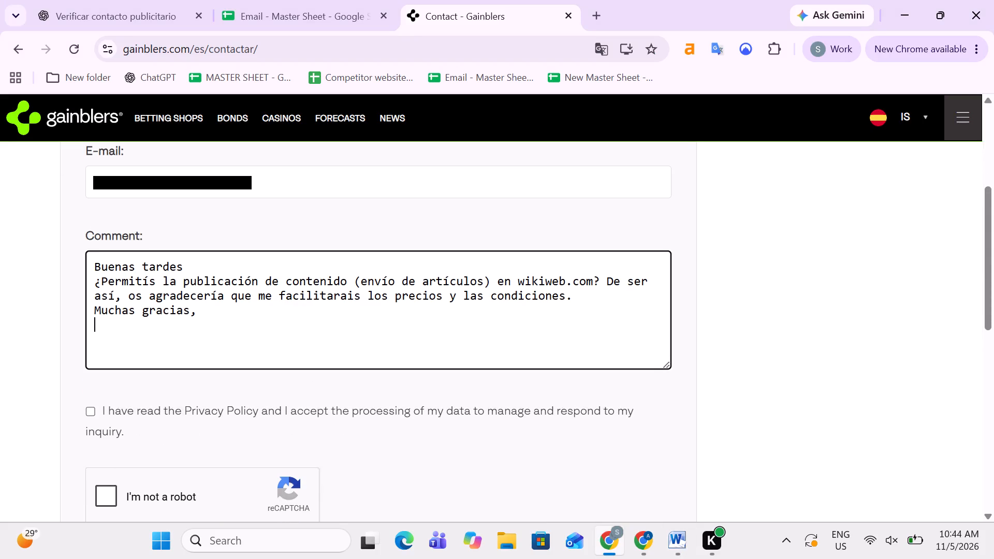
Separate the greeting, the body paragraph and the closing of the comment with blank lines, removing the trailing line break.
key(BackSpace)
key(Up)
key(Right)
key(Right)
key(Right)
key(Up)
key(Up)
key(Up)
key(Up)
key(Up)
key(Up)
key(Up)
key(Up)
key(Up)
key(Up)
key(Right)
key(Right)
key(Down)
key(Left)
key(Left)
key(shift+Return)
key(Down)
key(Down)
key(shift+Return)
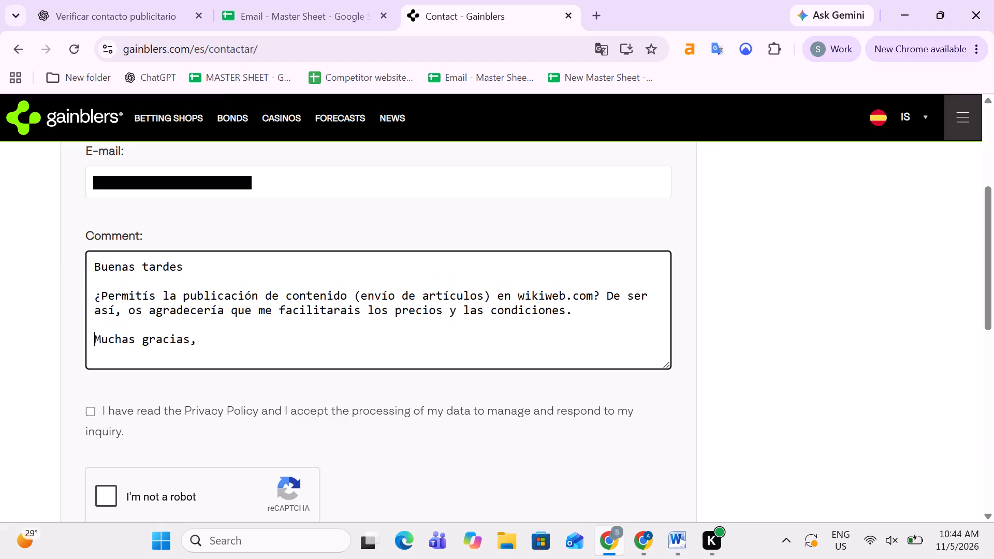
Replace wikiweb.com in the comment with gainblers.com, copied from the page address.
click(192, 43)
drag(192, 43, 192, 47)
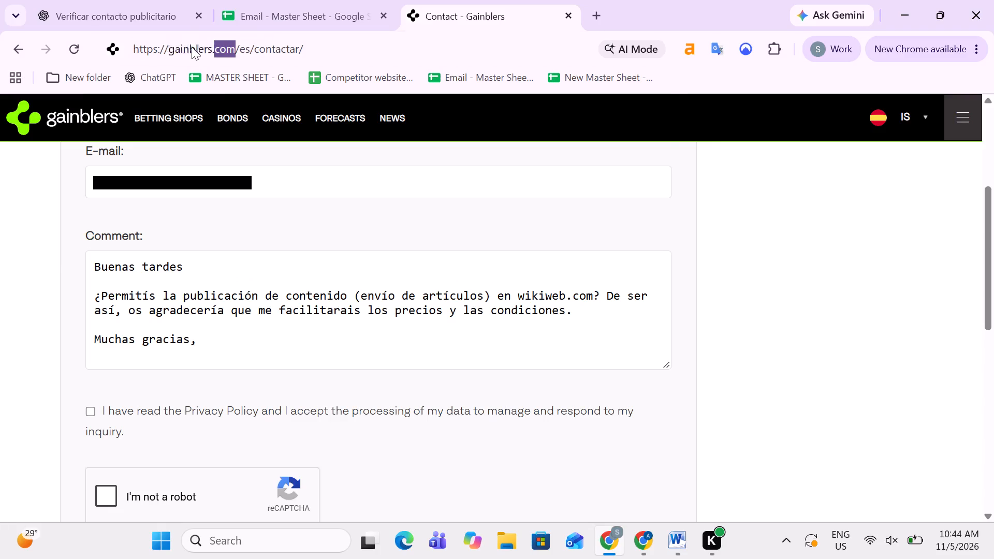
drag(192, 47, 193, 57)
key(ctrl+c)
key(ctrl+c)
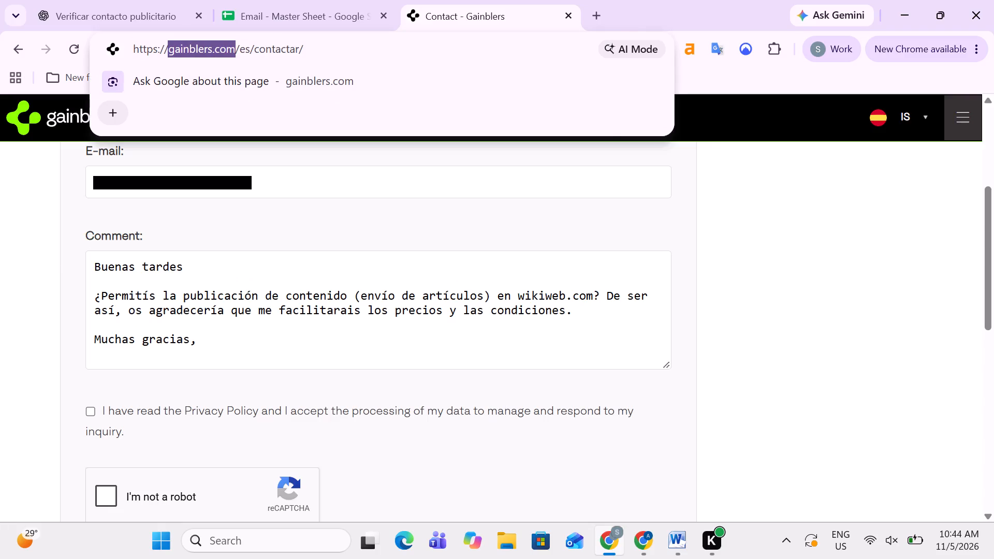
click(545, 292)
drag(545, 292, 576, 293)
key(ctrl+v)
Check the filled-in form, accept the Privacy Policy, complete the "I'm not a robot" check and send the Gainblers inquiry.
scroll(425, 367, up, 1)
scroll(206, 342, up, 1)
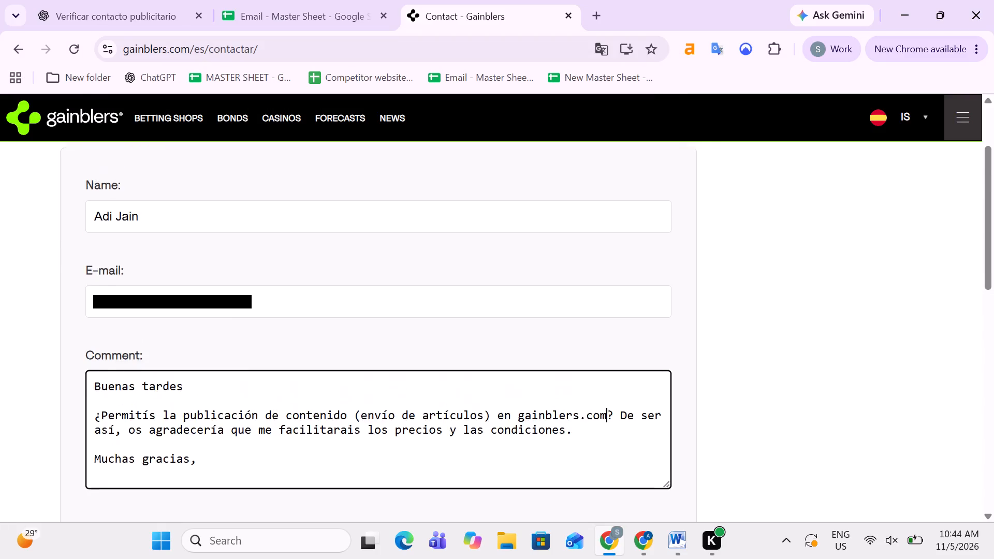
scroll(205, 342, up, 1)
scroll(246, 339, down, 3)
click(93, 411)
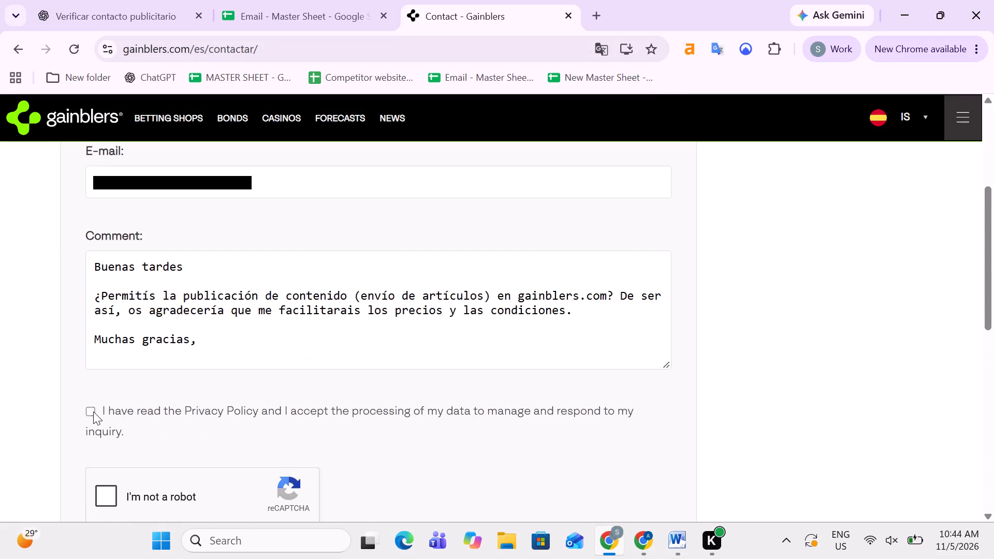
scroll(199, 393, down, 2)
click(113, 343)
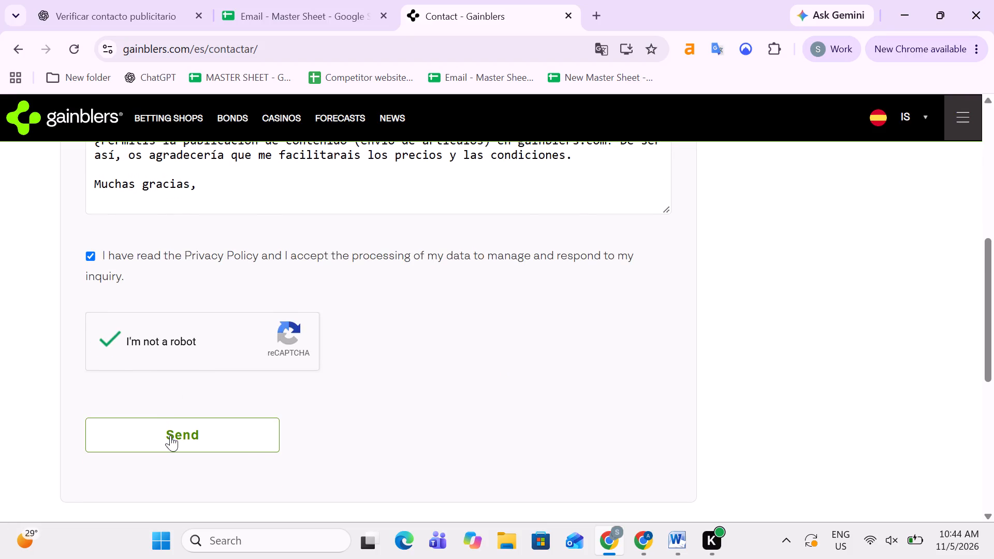
click(170, 435)
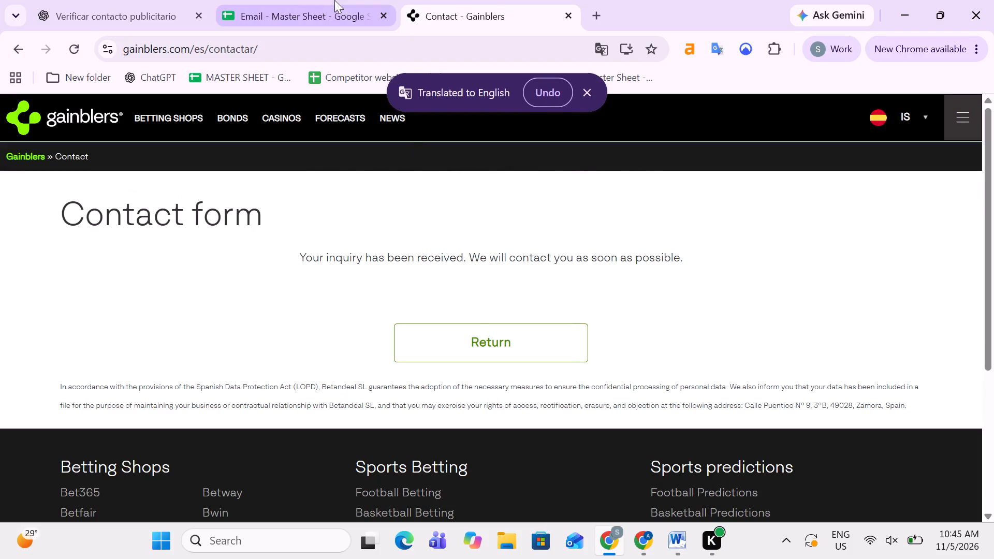
Return to the gainblers.com row in the Email - Master Sheet.
click(236, 0)
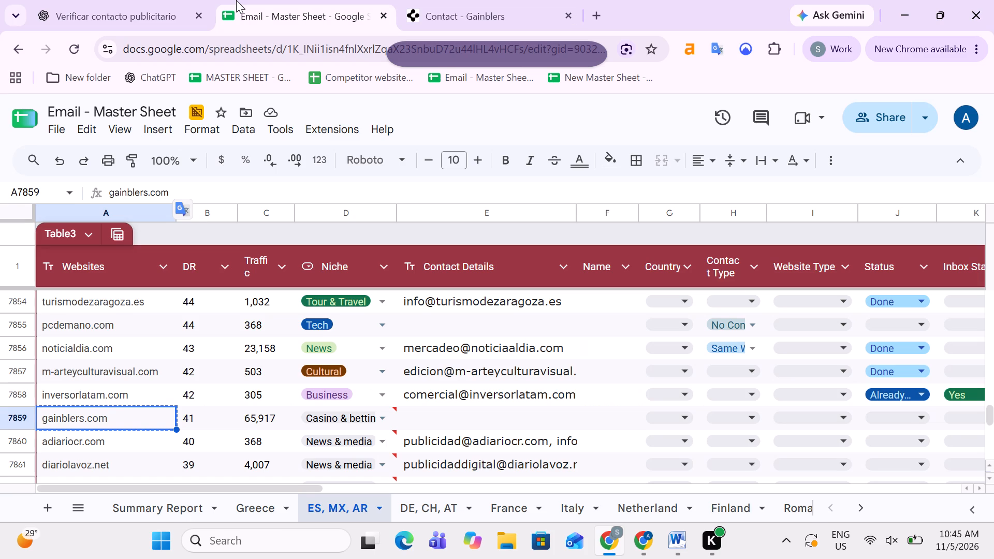
Set the Niche of the gainblers.com row to Betting.
key(Tab)
key(Right)
key(Right)
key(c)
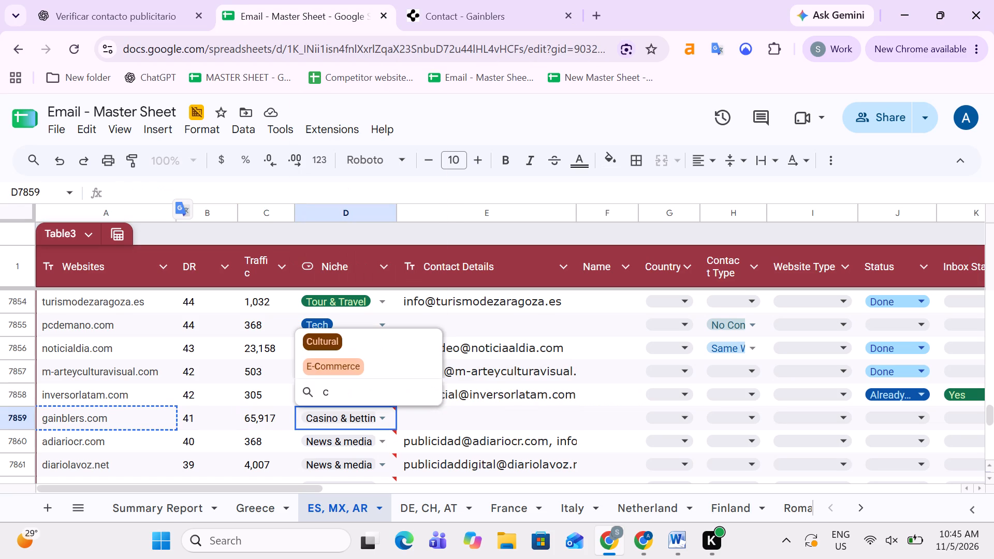
key(BackSpace)
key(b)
key(Down)
key(Down)
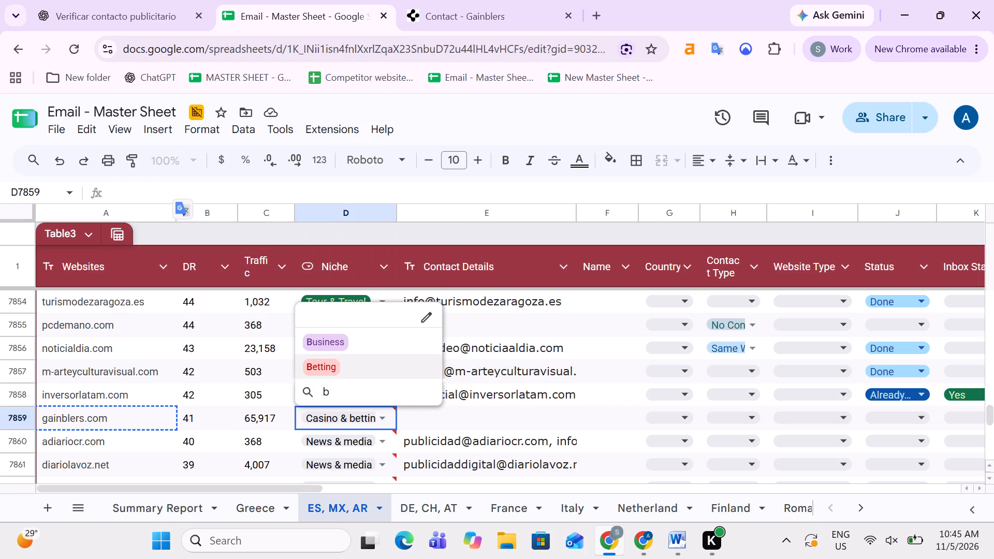
key(Return)
Enter "Form 865" as the Contact Details of the gainblers.com row.
key(Up)
key(Right)
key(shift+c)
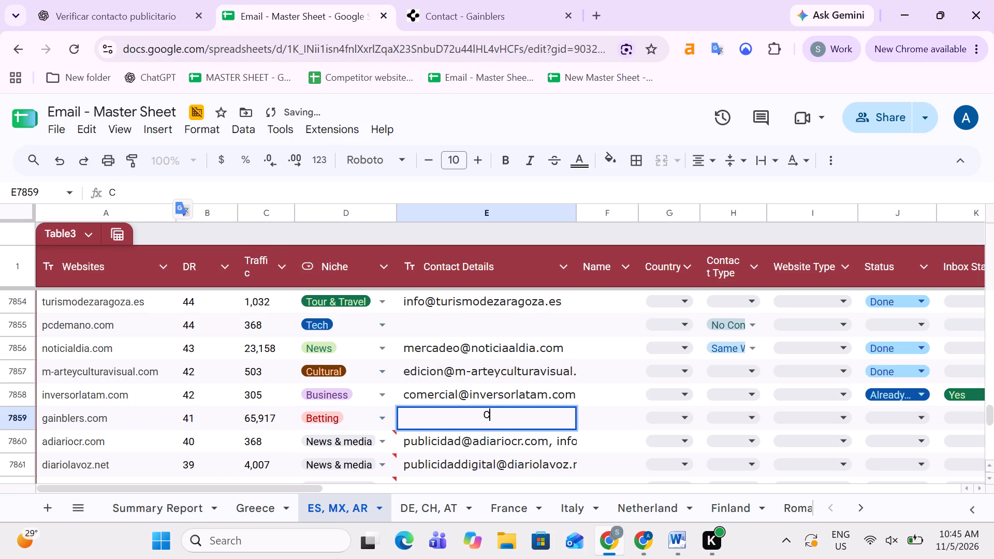
key(BackSpace)
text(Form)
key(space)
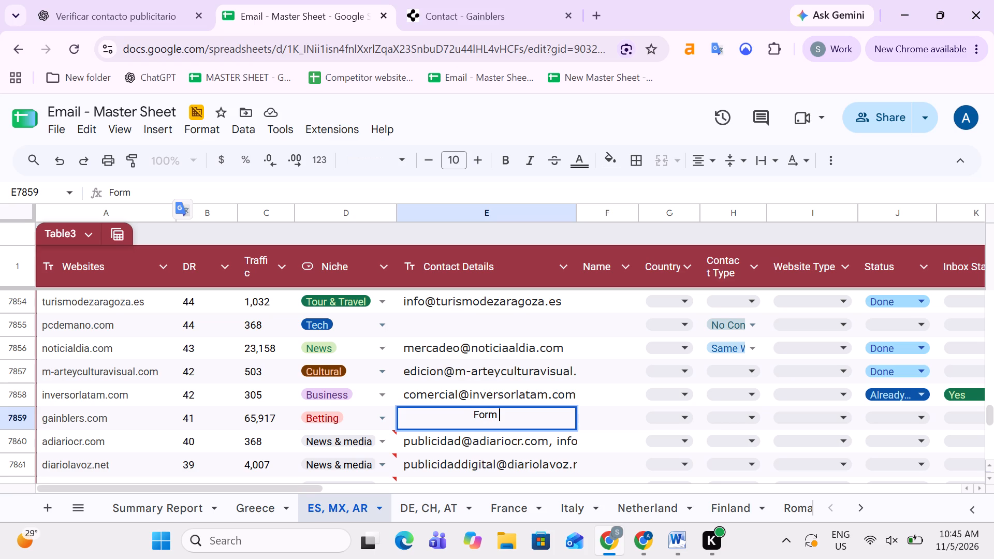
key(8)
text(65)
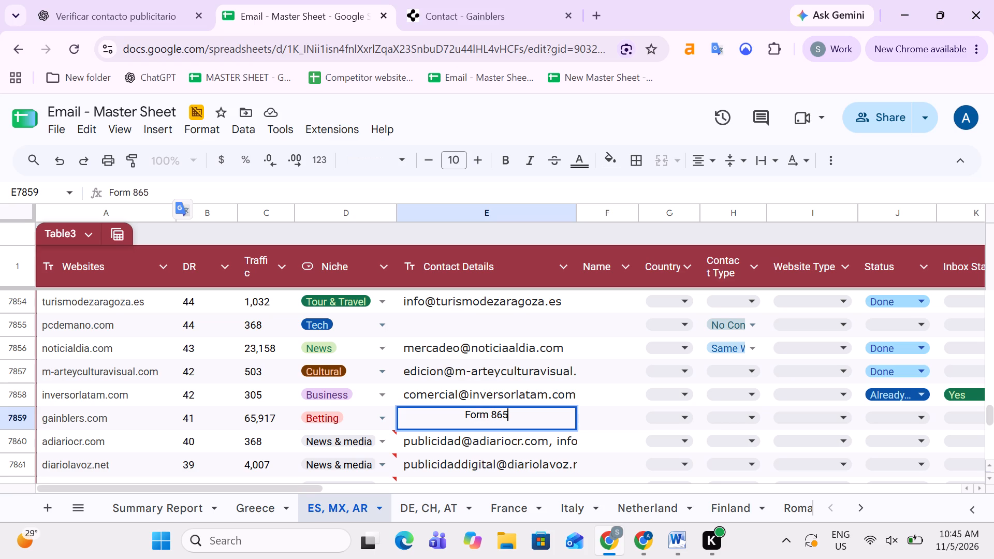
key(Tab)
Set the Status of the gainblers.com row to Done.
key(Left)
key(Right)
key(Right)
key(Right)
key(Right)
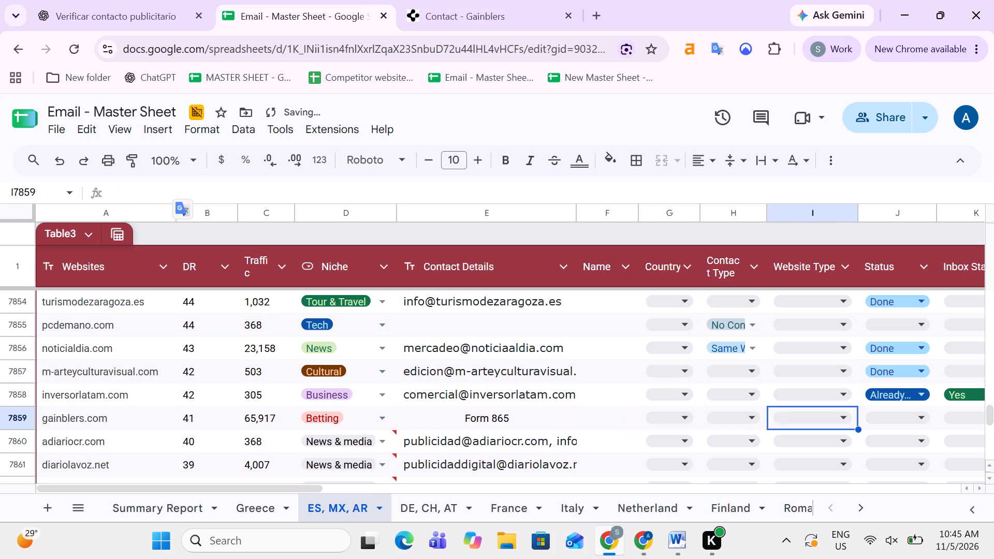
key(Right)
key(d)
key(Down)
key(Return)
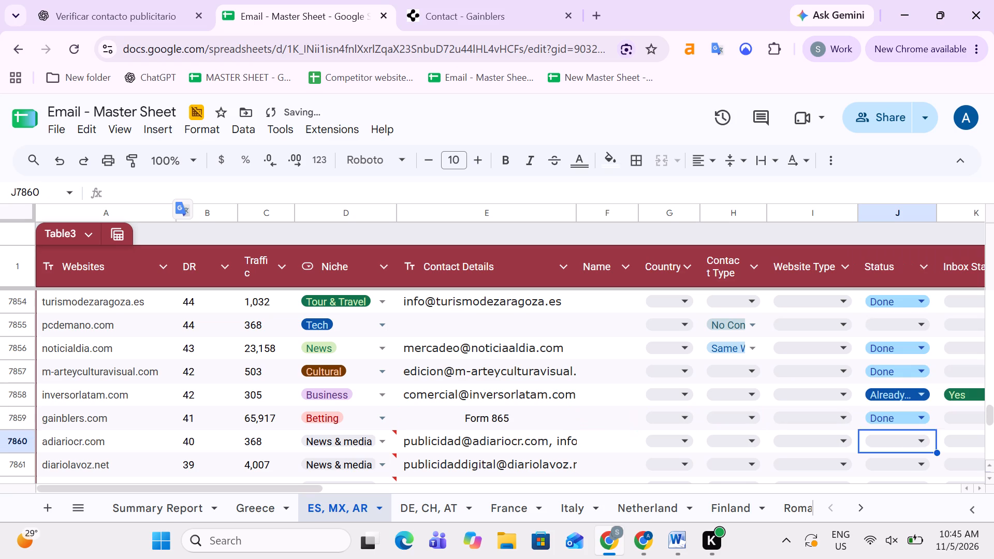
Copy only the first of the two email addresses in the Contact Details of the adiariocr.com row.
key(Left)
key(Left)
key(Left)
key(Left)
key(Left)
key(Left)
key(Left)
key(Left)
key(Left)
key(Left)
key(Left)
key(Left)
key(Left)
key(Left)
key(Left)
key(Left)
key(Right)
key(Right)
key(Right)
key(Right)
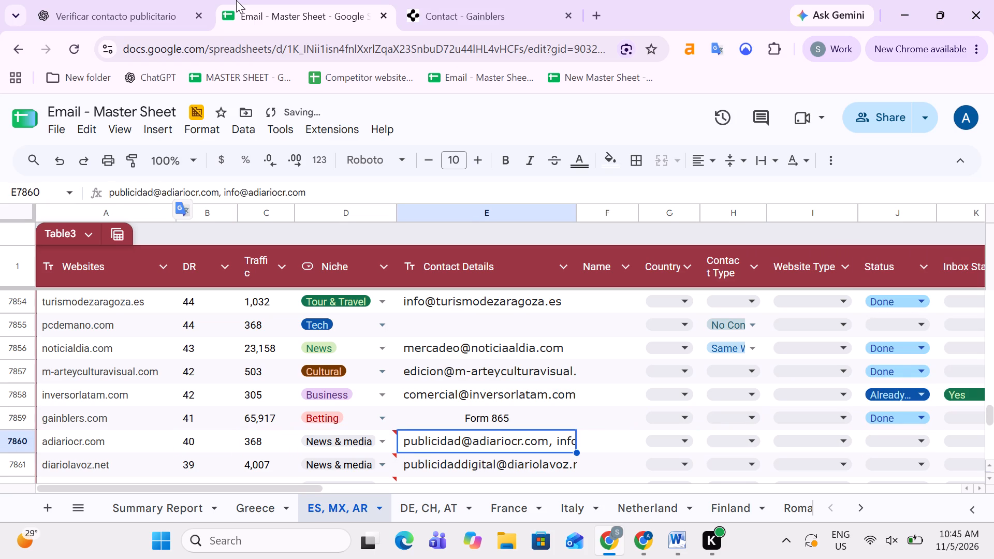
click(210, 191)
drag(210, 191, 127, 193)
key(ctrl+c)
key(ctrl+c)
key(ctrl+c)
key(alt+Tab)
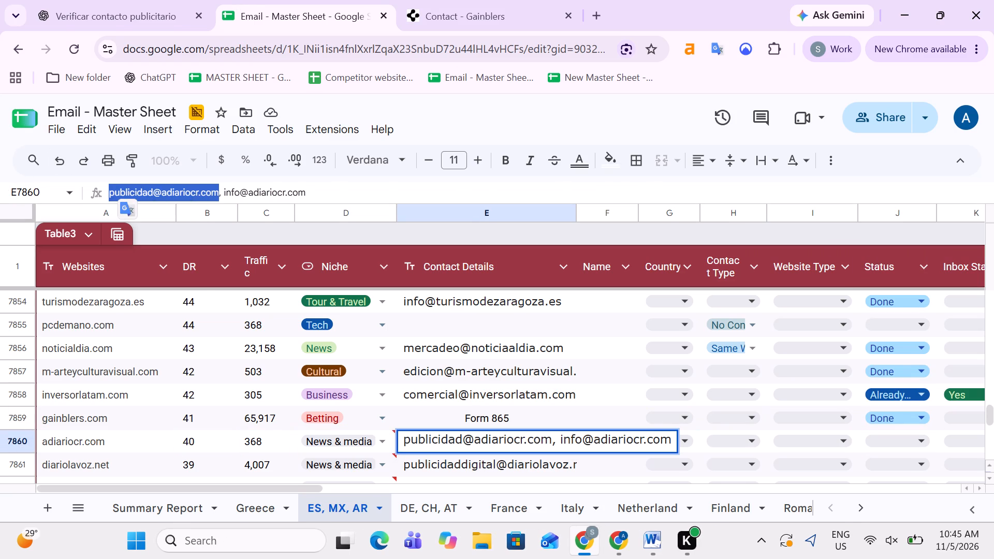
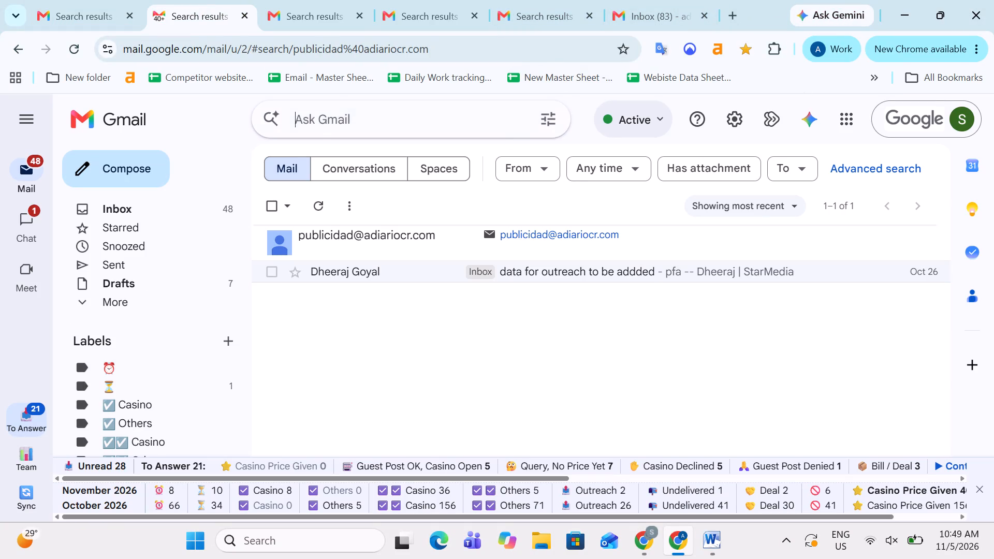
Search the S (green), S (purple), U and R account mailboxes in turn for the copied adiariocr.com info address, checking for prior contact.
key(ctrl+v)
key(Return)
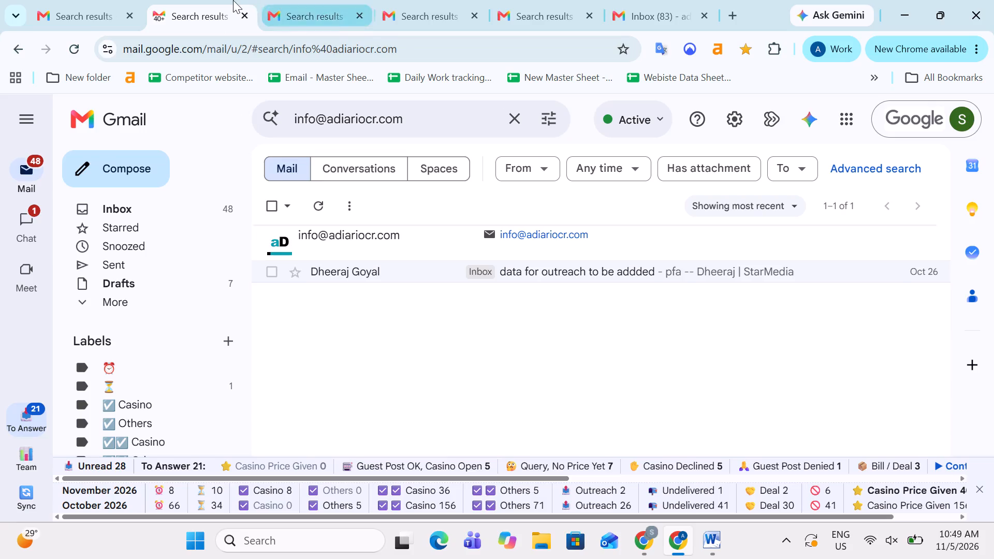
click(288, 0)
click(521, 129)
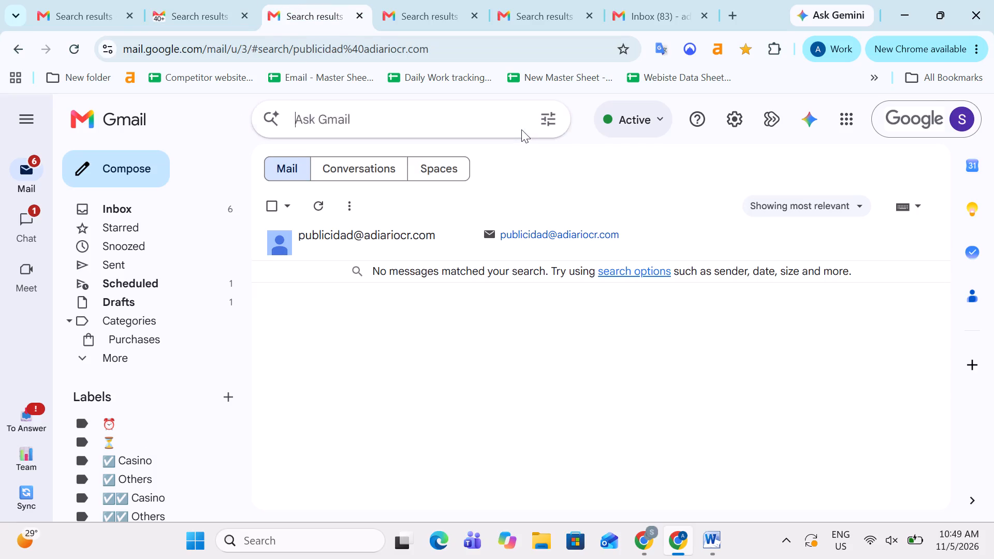
key(ctrl+v)
key(Return)
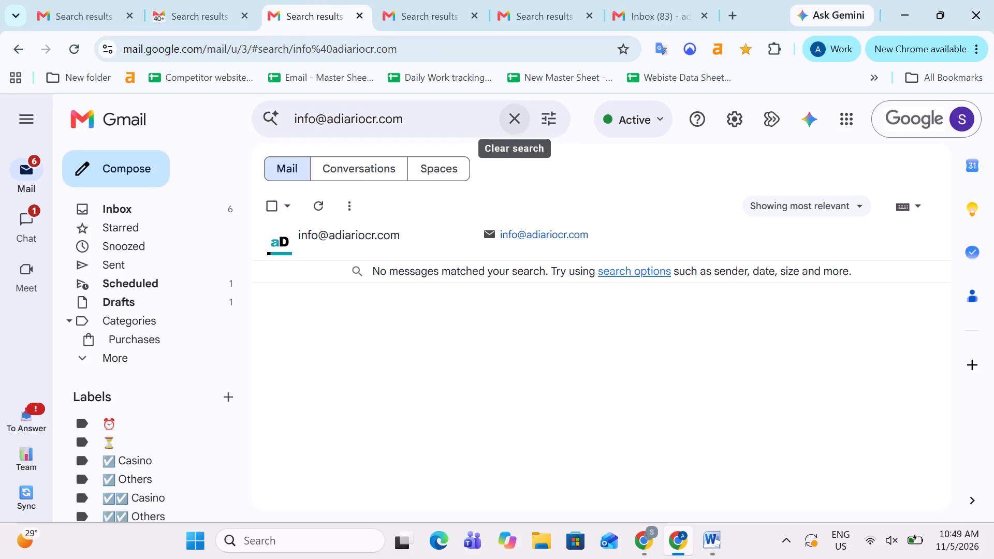
click(236, 0)
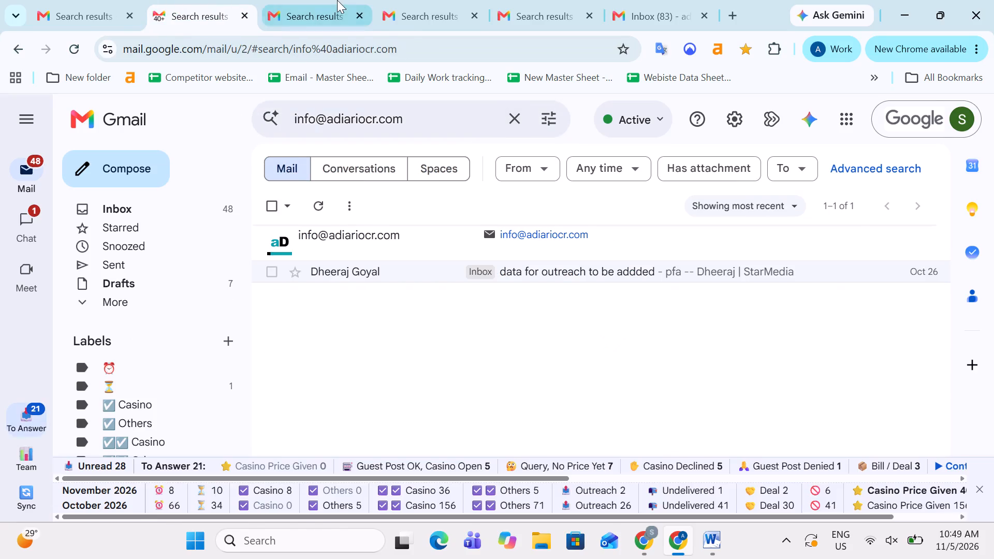
click(337, 0)
click(434, 0)
click(511, 113)
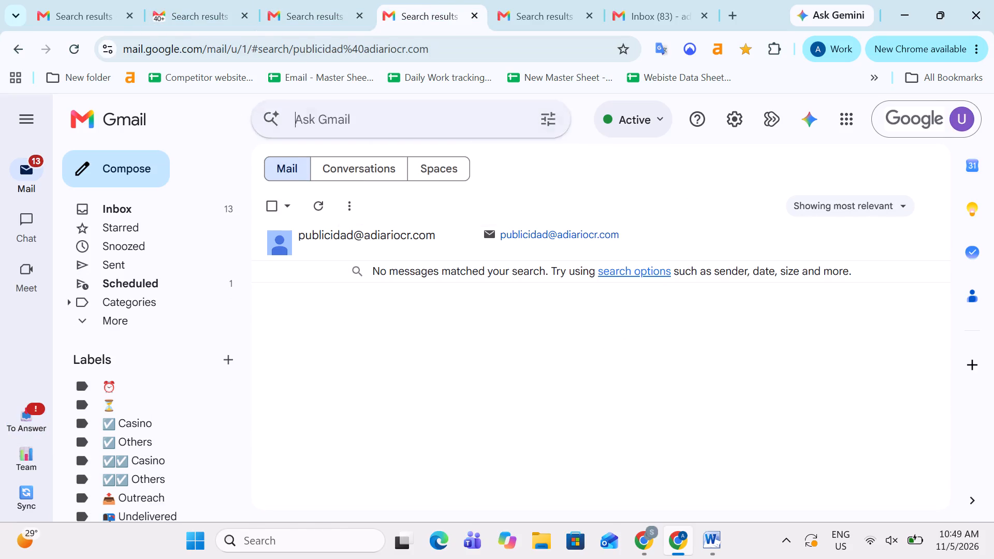
key(ctrl+v)
key(Return)
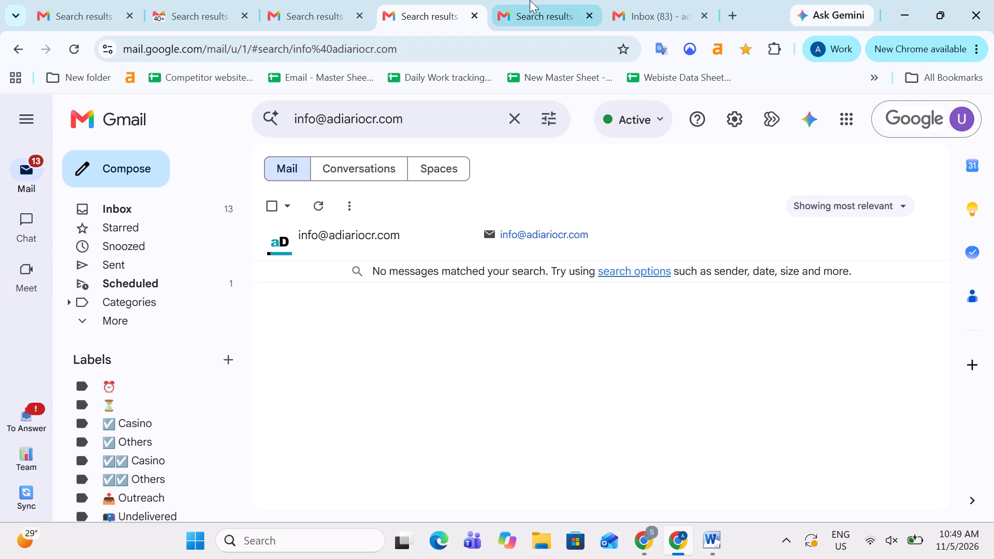
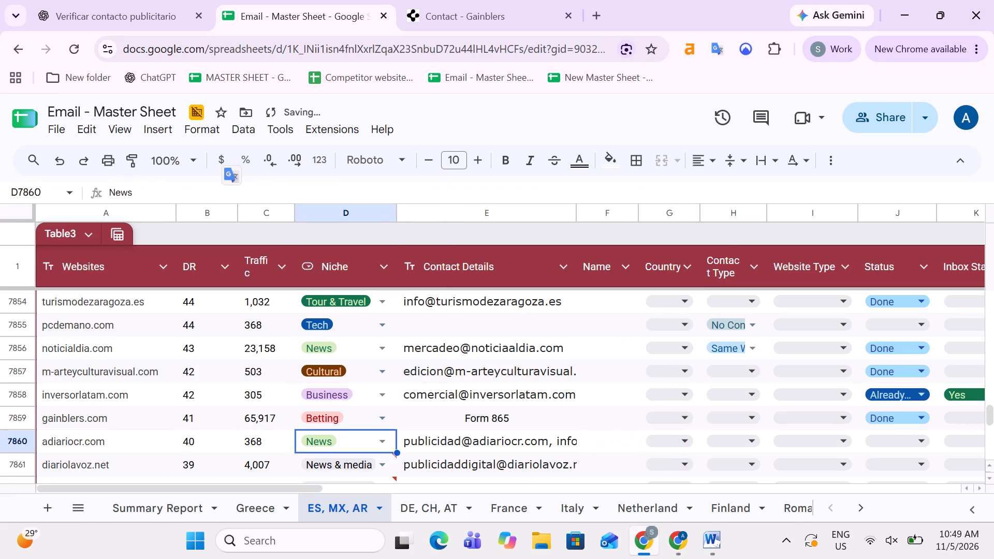
Select the adiariocr.com website cell in the Websites column of the ES, MX, AR sheet.
key(Right)
key(Left)
key(Left)
key(Left)
key(Left)
key(Left)
key(Left)
key(Left)
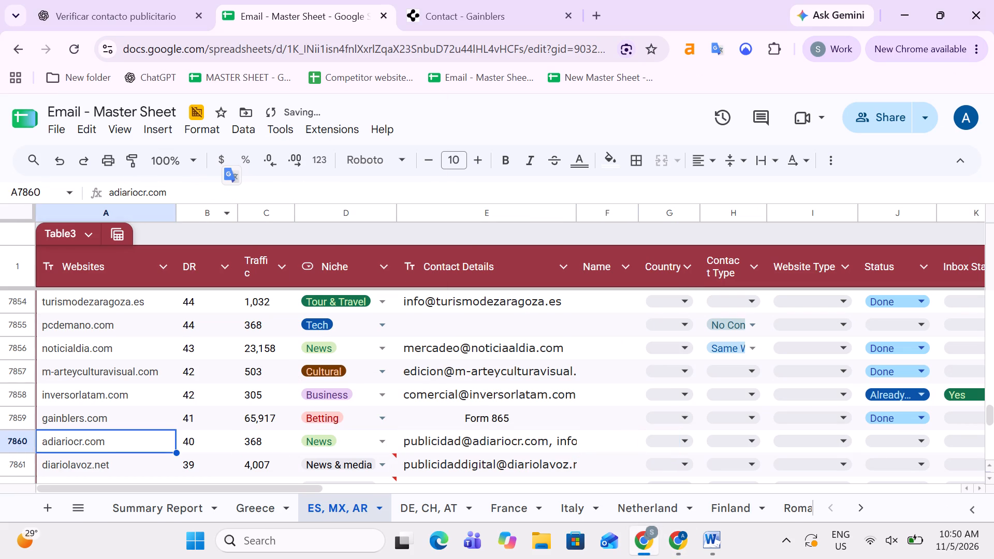
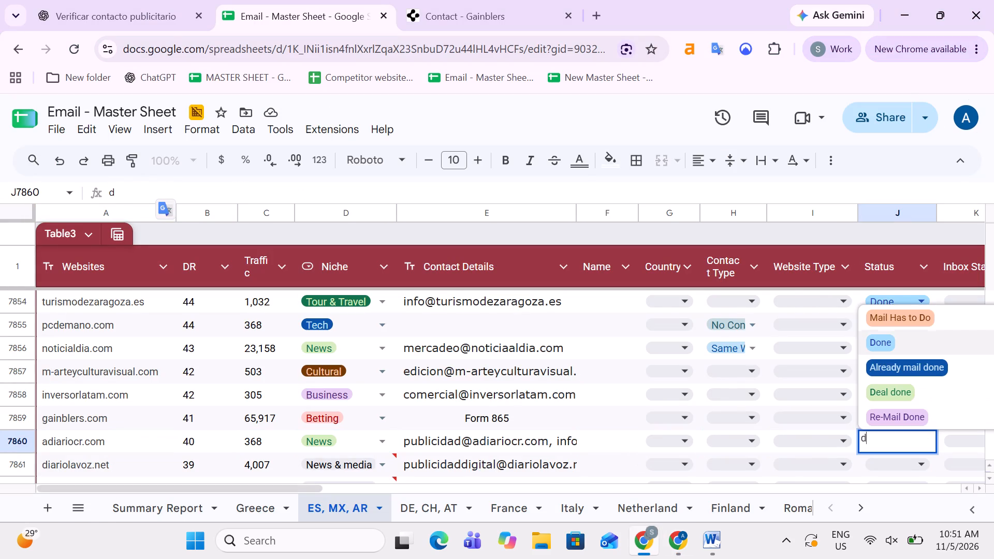
Set the status of the adiariocr.com row to Done.
key(Return)
key(Up)
key(Right)
key(Right)
key(Right)
key(Right)
Change the niche of the diariolavoz.net row to News.
key(Left)
key(Left)
key(Left)
key(Left)
key(Left)
key(Left)
key(Left)
key(Left)
key(Left)
key(Left)
key(Left)
key(Left)
key(Left)
key(Left)
key(Left)
key(Left)
key(Left)
key(Left)
key(Left)
key(Left)
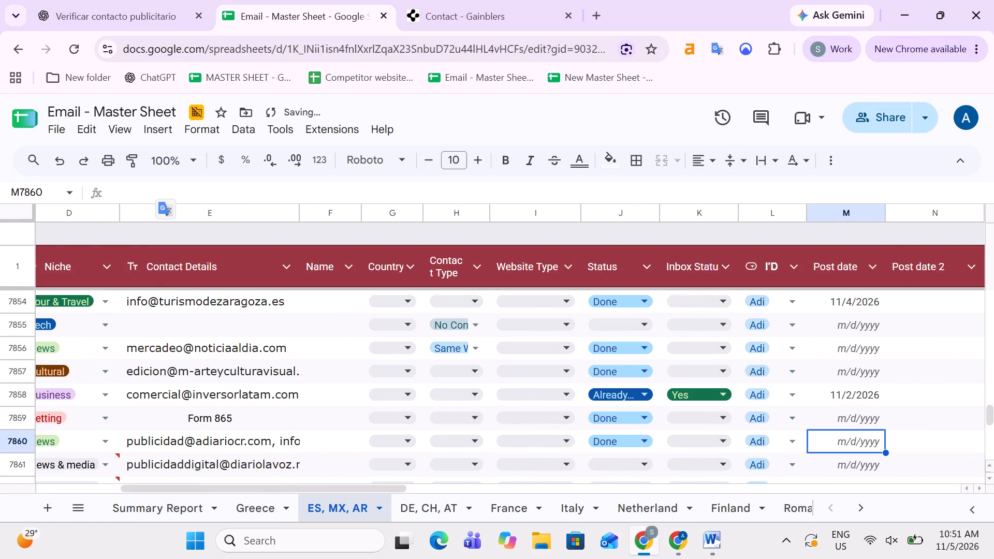
key(Down)
key(Right)
key(Right)
key(Right)
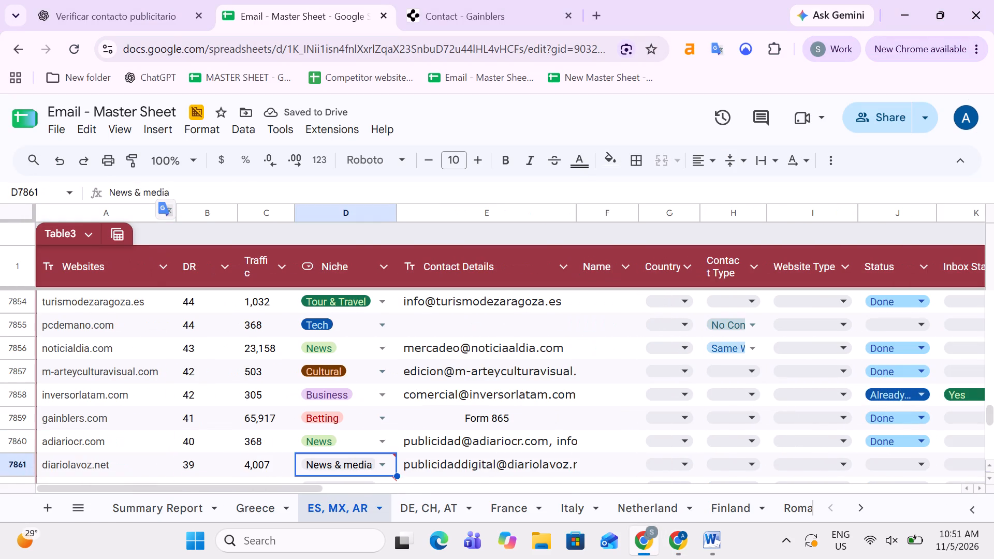
key(Right)
key(Left)
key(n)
key(Down)
key(Return)
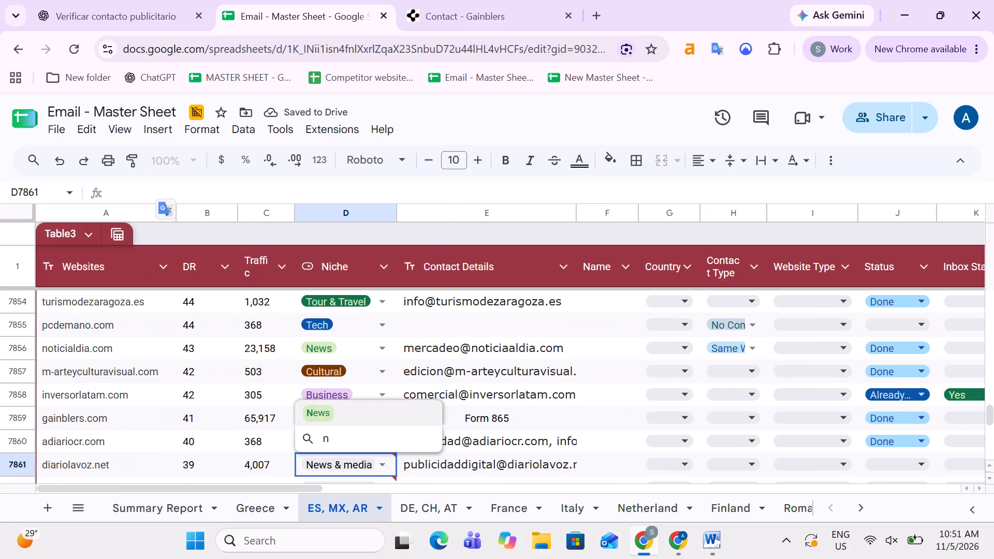
Select the contact details of the diariolavoz.net row.
key(Up)
key(Right)
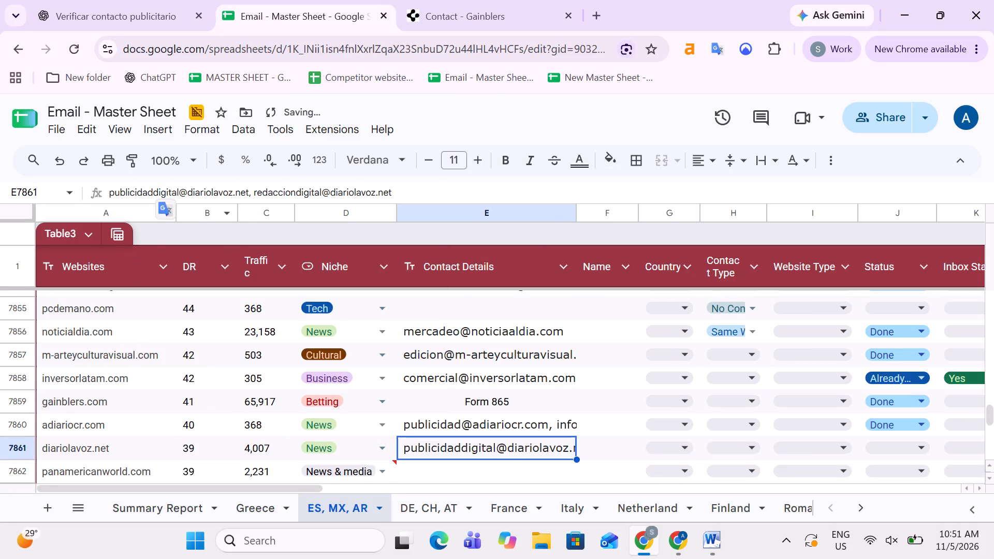
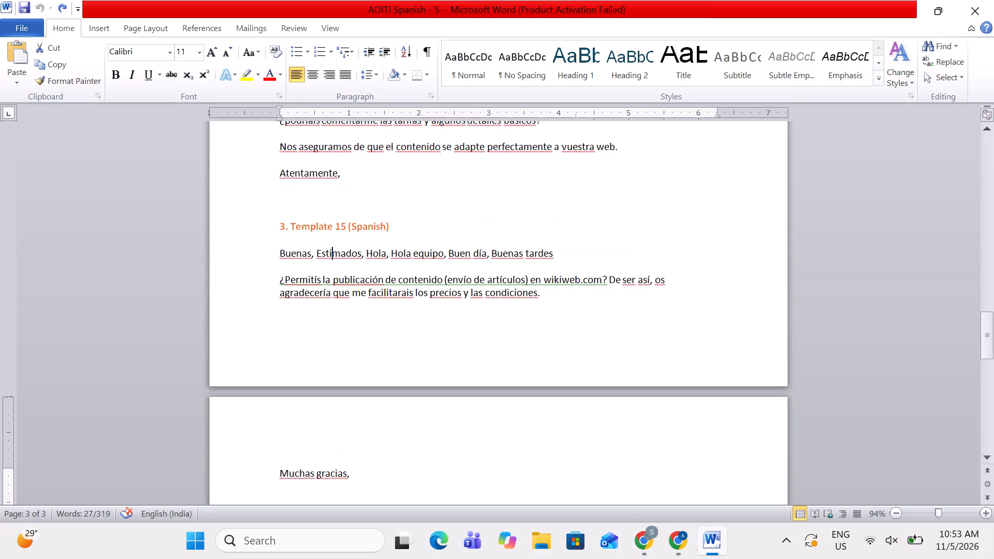
Copy the greeting word "Estimados" from Template 15 (Spanish) in the Word template document.
double_click(460, 254)
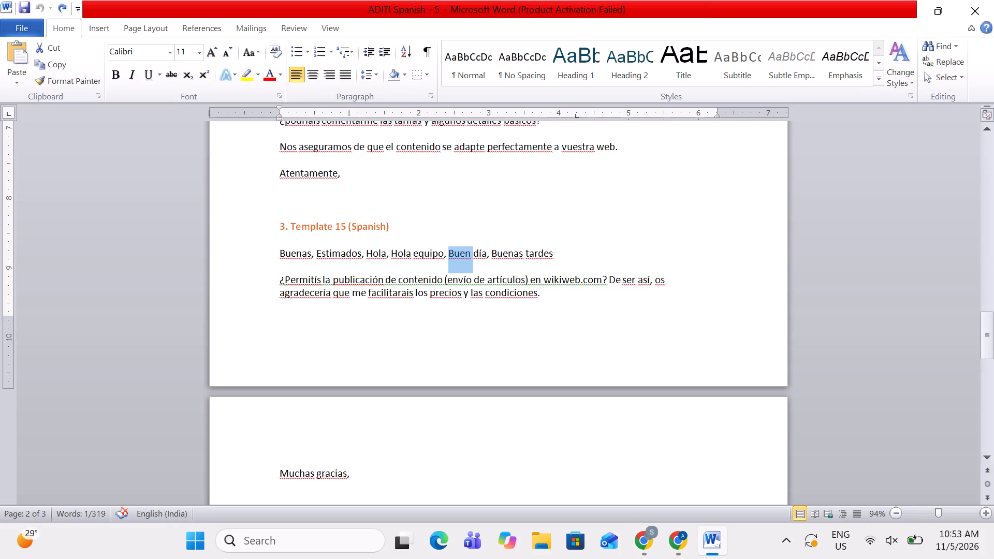
double_click(344, 252)
key(ctrl+c)
key(ctrl+c)
key(ctrl+c)
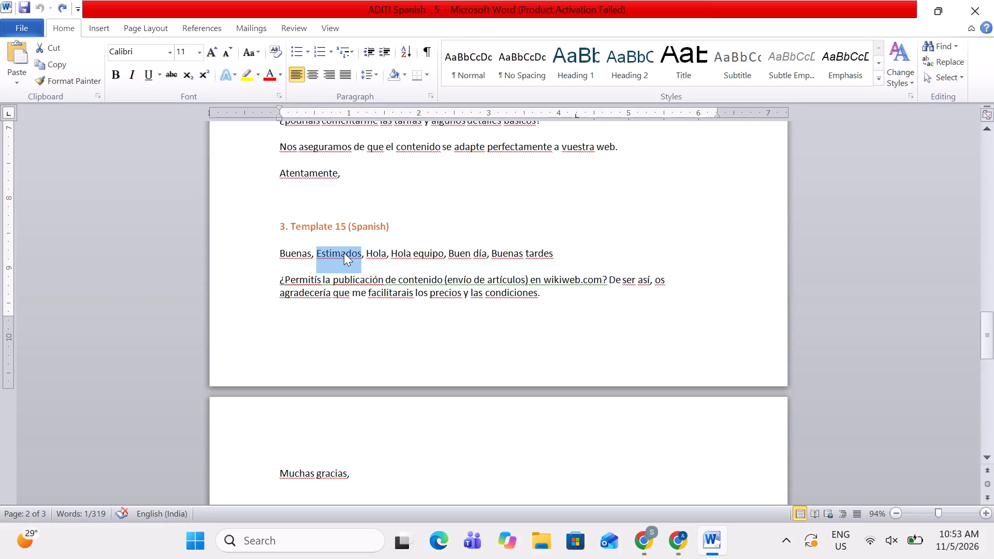
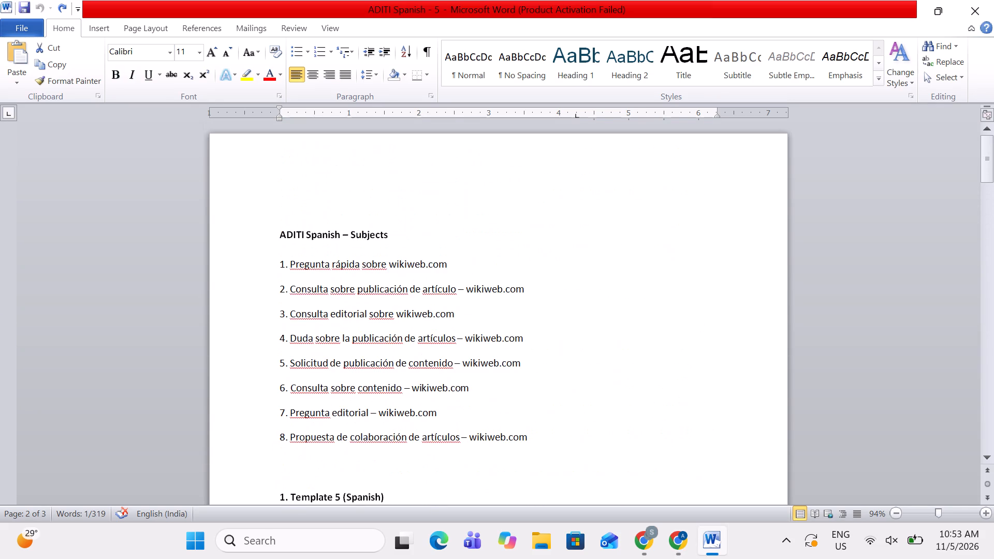
Select the subject text "Pregunta rápida sobre wikiweb.com" in the ADITI Spanish – Subjects list.
click(303, 265)
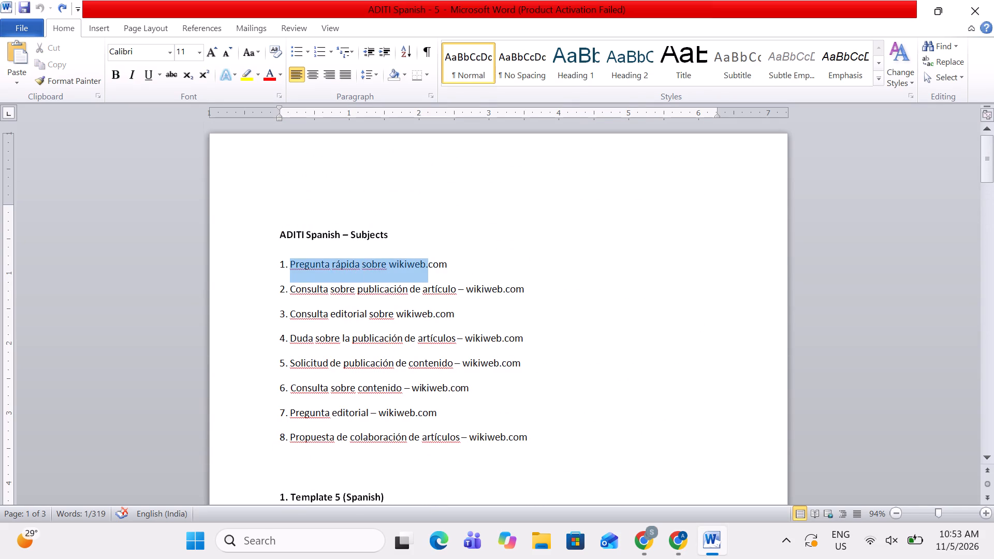
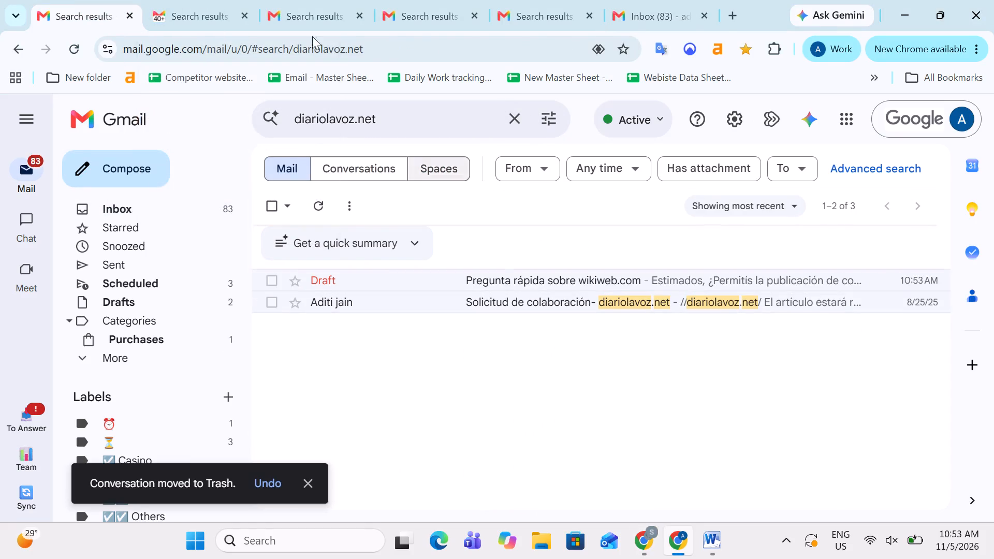
Search the second Gmail account for earlier correspondence with diariolavoz.net.
click(208, 0)
click(516, 120)
key(ctrl+v)
key(Return)
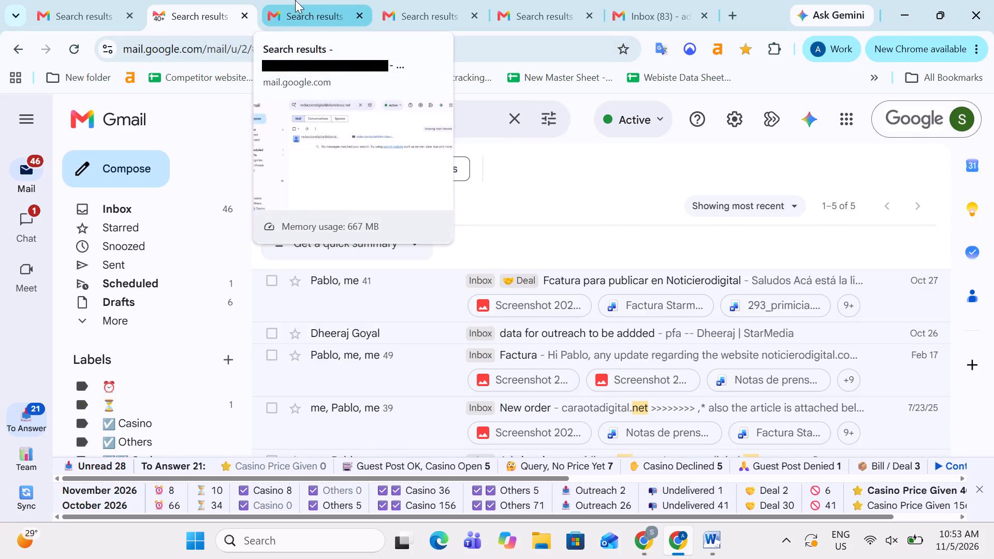
Narrow the second account's search to the exact phrase "diariolavoz.net" by enclosing the domain in quotation marks.
click(400, 122)
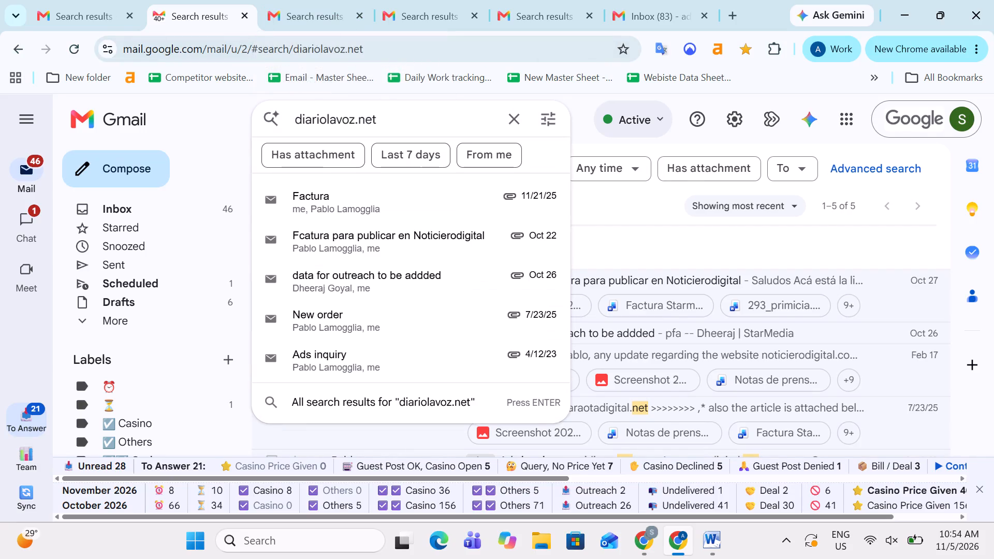
key(BackSpace)
key(shift+quotedbl)
key(Left)
key(Left)
key(Left)
key(Left)
key(Left)
key(Left)
key(Left)
key(Left)
key(Left)
key(Left)
key(Left)
key(Left)
key(Left)
key(Left)
key(Left)
key(Left)
key(Left)
key(Left)
key(Left)
key(Left)
key(shift+quotedbl)
key(Return)
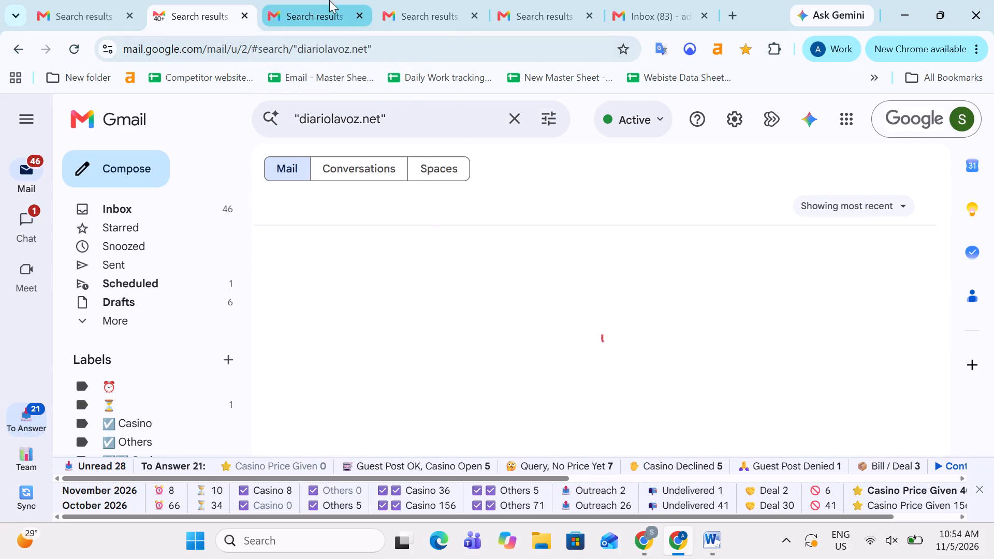
Search the third Gmail account for diariolavoz.net instead of the publisher's email address.
click(329, 0)
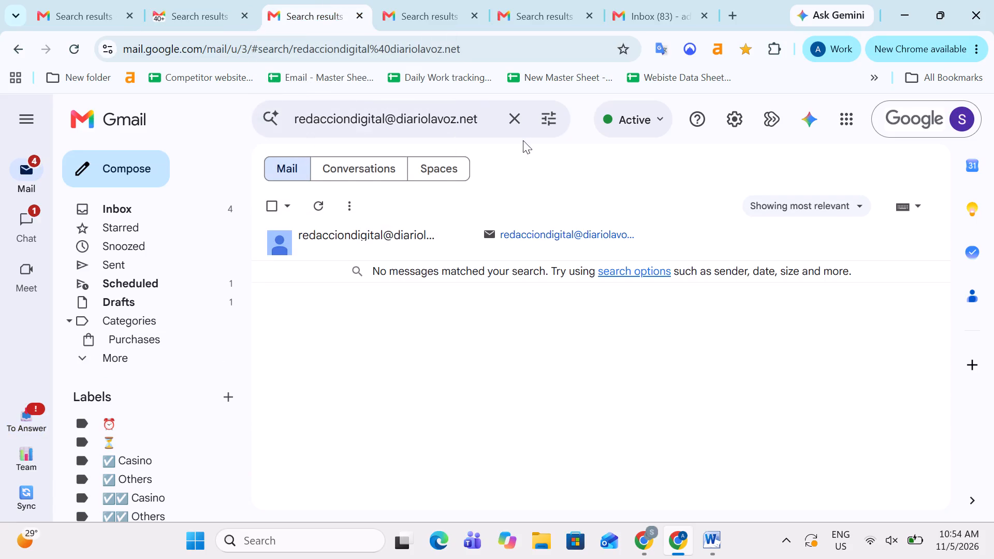
click(513, 124)
key(ctrl+v)
key(Return)
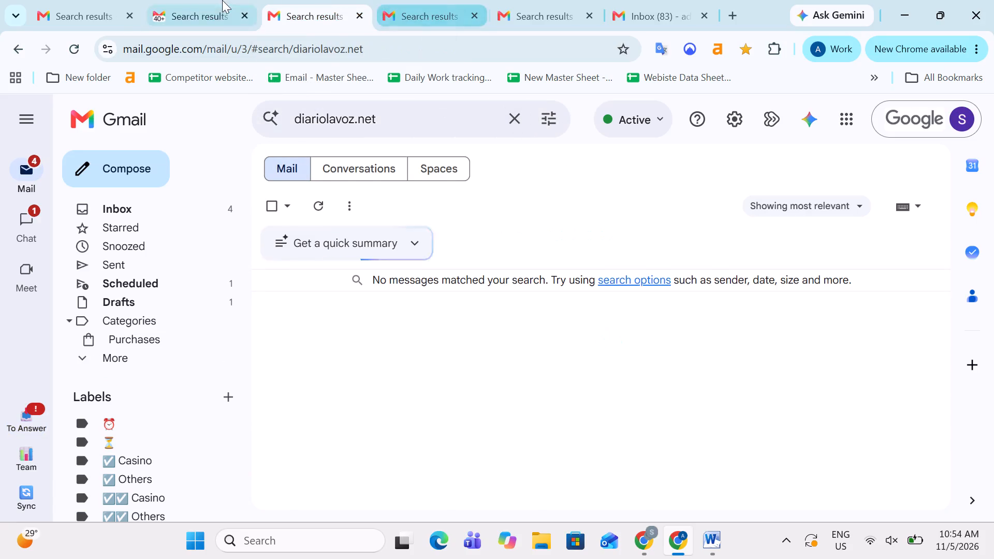
Open the "Fcatura para publicar en Noticierodigital" conversation in the second account's results and examine its messages for prior contact.
click(179, 0)
click(392, 297)
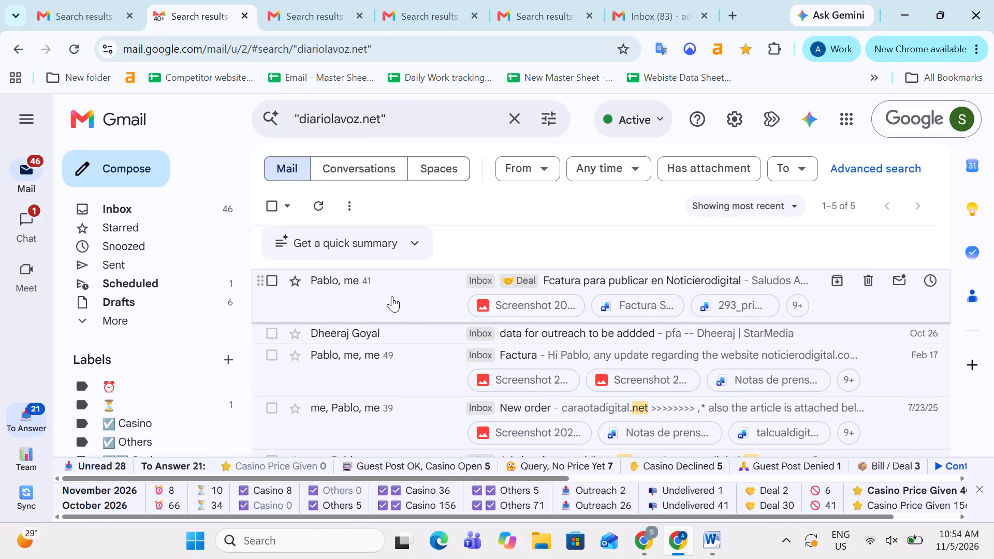
scroll(853, 364, down, 8)
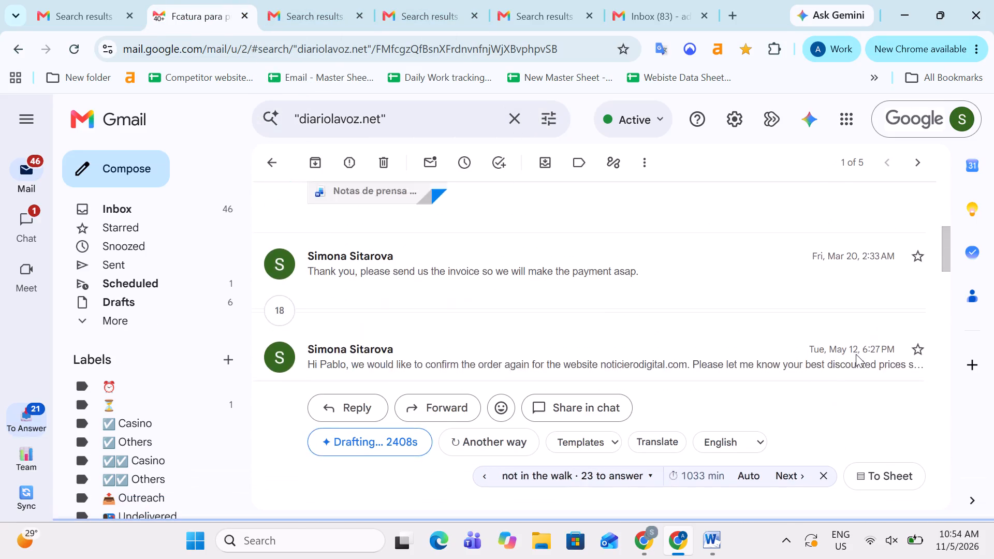
scroll(762, 308, down, 20)
scroll(782, 303, up, 4)
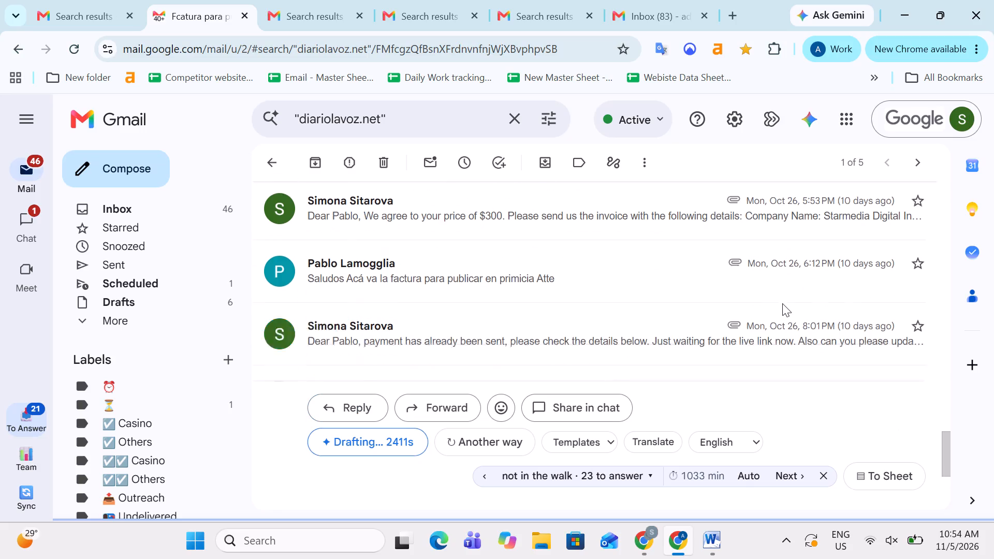
scroll(469, 291, up, 3)
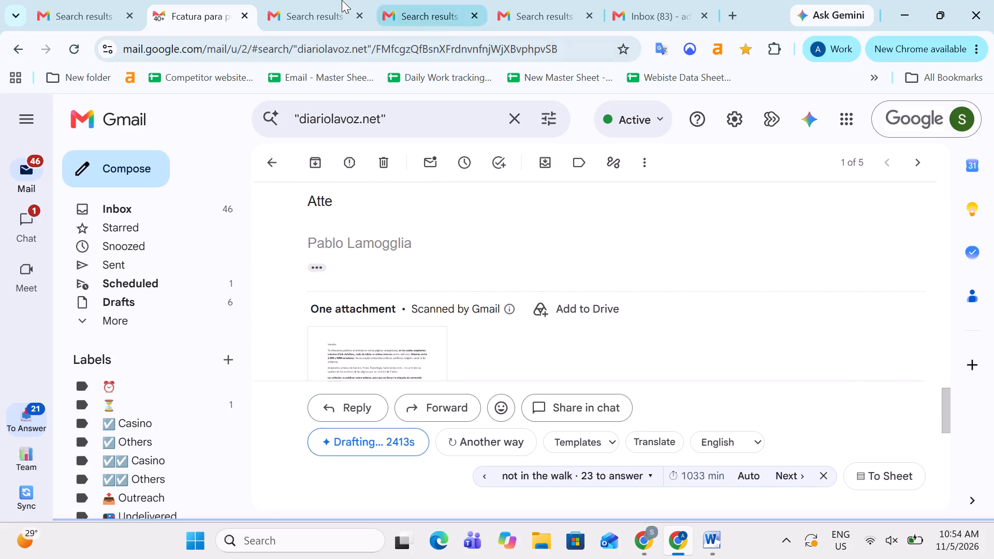
Search the fourth Gmail account for diariolavoz.net instead of the publisher's email address.
click(330, 0)
click(431, 0)
click(515, 112)
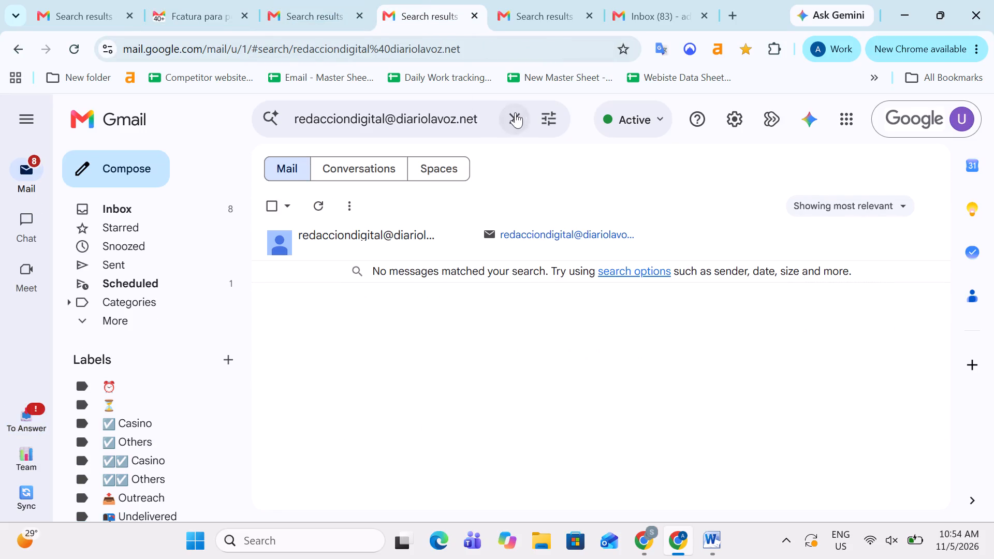
key(ctrl+v)
key(Return)
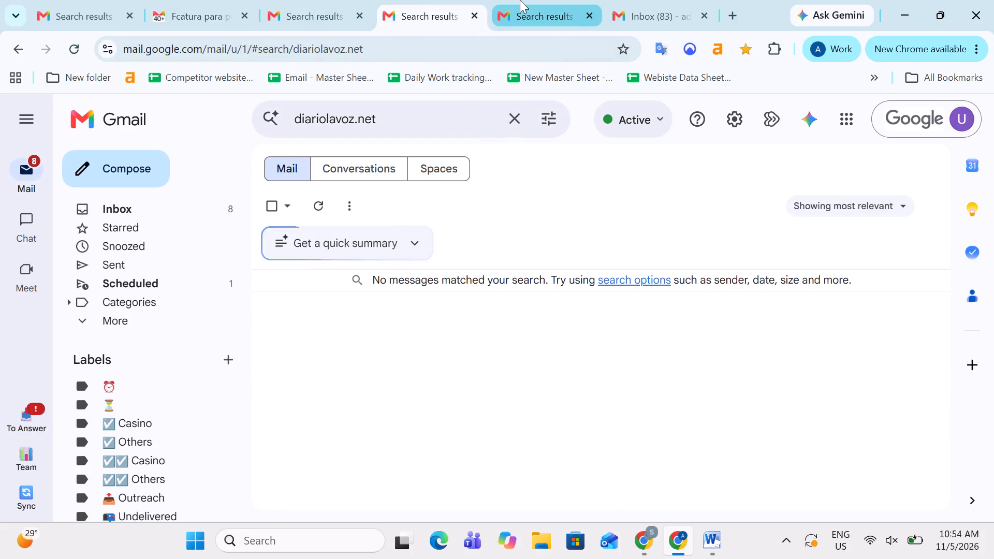
Search the fifth Gmail account for diariolavoz.net instead of the publisher's email address.
click(520, 0)
click(515, 122)
key(ctrl+v)
key(backslash)
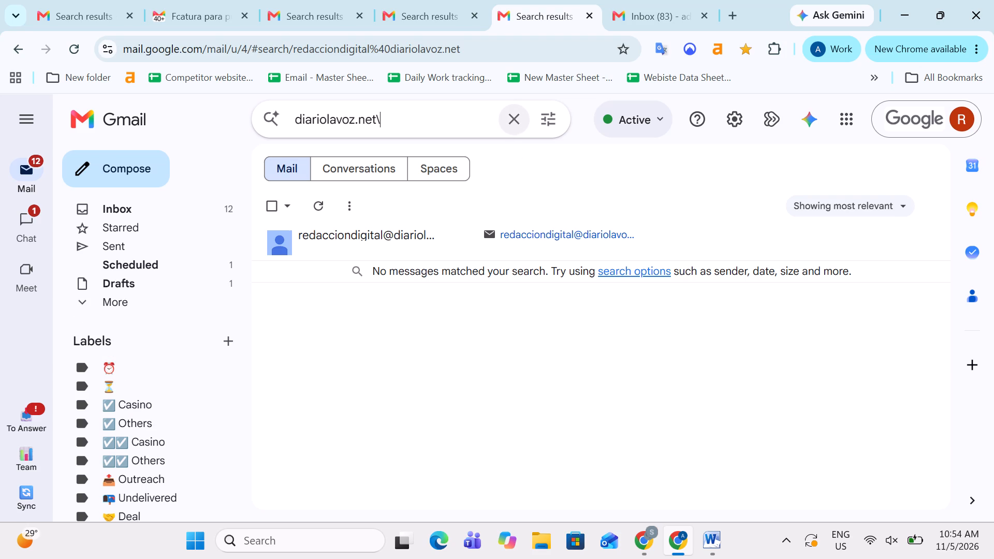
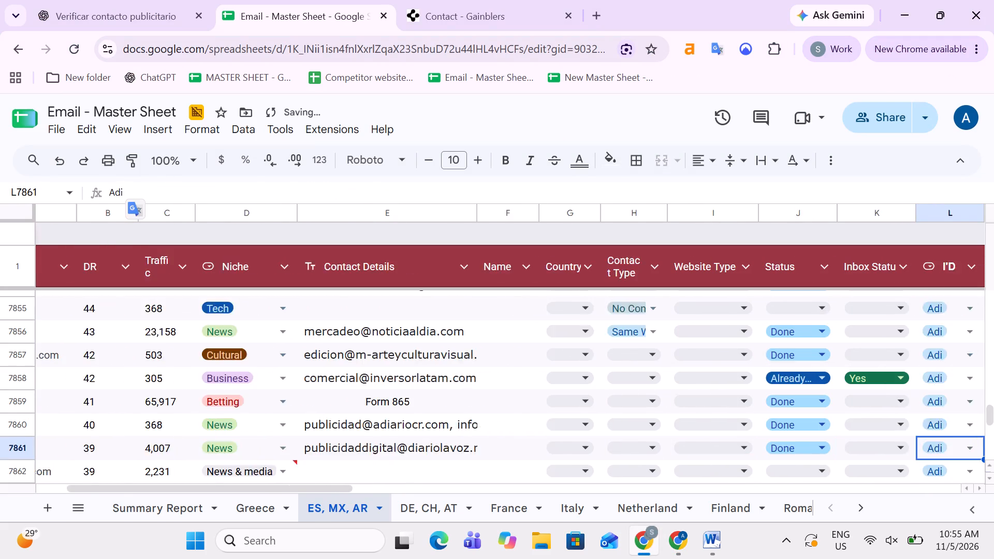
Examine the Status, Inbox Status and Post date entries around the diariolavoz.net row for the next unprocessed website.
key(Right)
key(Right)
key(Left)
key(Left)
key(Left)
key(Right)
key(Right)
key(Left)
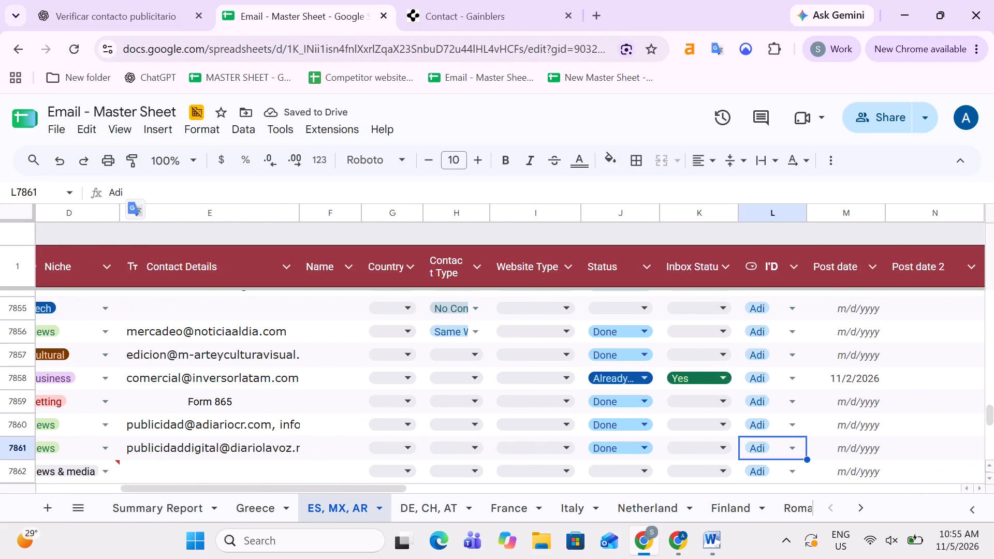
key(Up)
key(Up)
key(Up)
key(Down)
key(Down)
key(Down)
key(Down)
key(Down)
key(Down)
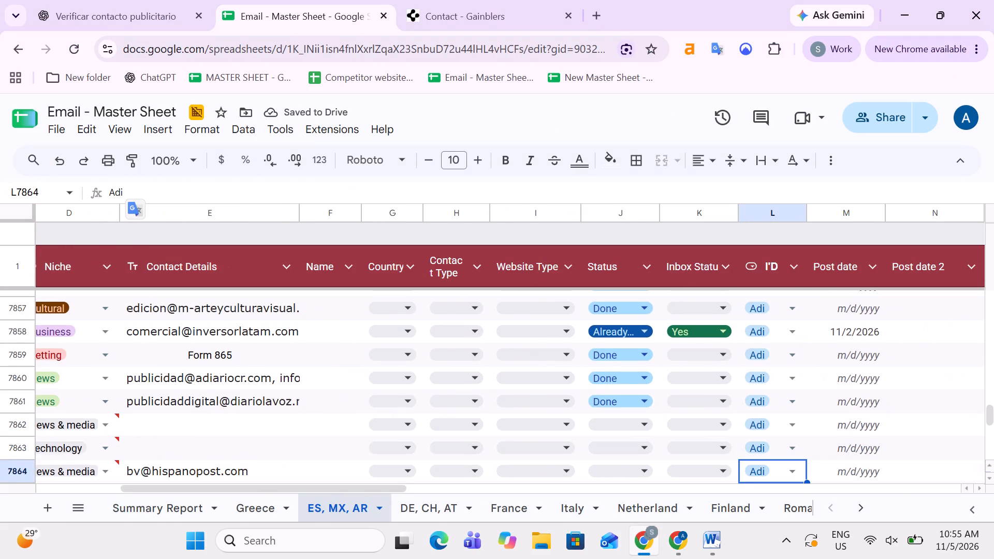
key(Down)
Copy panamericanworld.com from the Websites column and enter it as the address in the Gainblers contact page's tab.
key(Up)
key(Up)
key(Up)
key(Left)
key(Left)
key(Left)
key(Left)
key(Left)
key(Left)
key(Left)
key(Left)
key(Left)
key(Left)
key(Left)
key(Left)
key(Left)
key(Left)
key(Left)
key(Left)
key(Left)
key(Left)
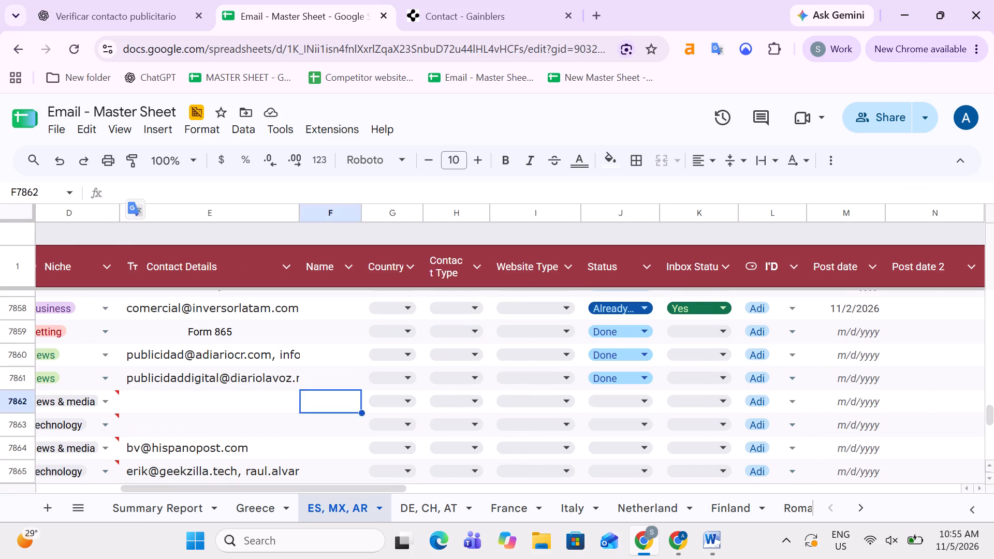
key(Right)
key(Right)
key(Right)
key(Left)
key(Left)
key(Left)
key(Left)
key(Left)
key(Left)
key(ctrl+c)
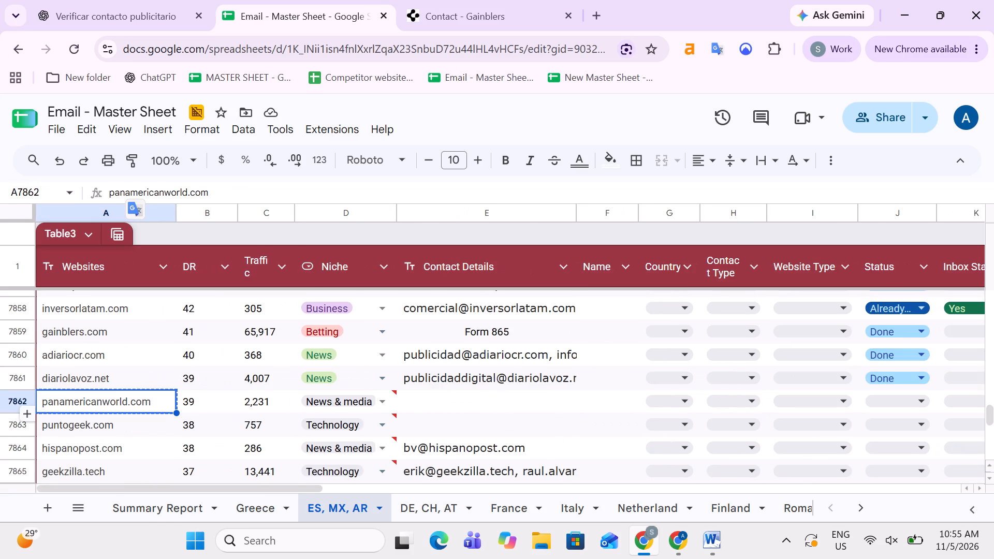
click(493, 0)
click(501, 40)
key(ctrl+v)
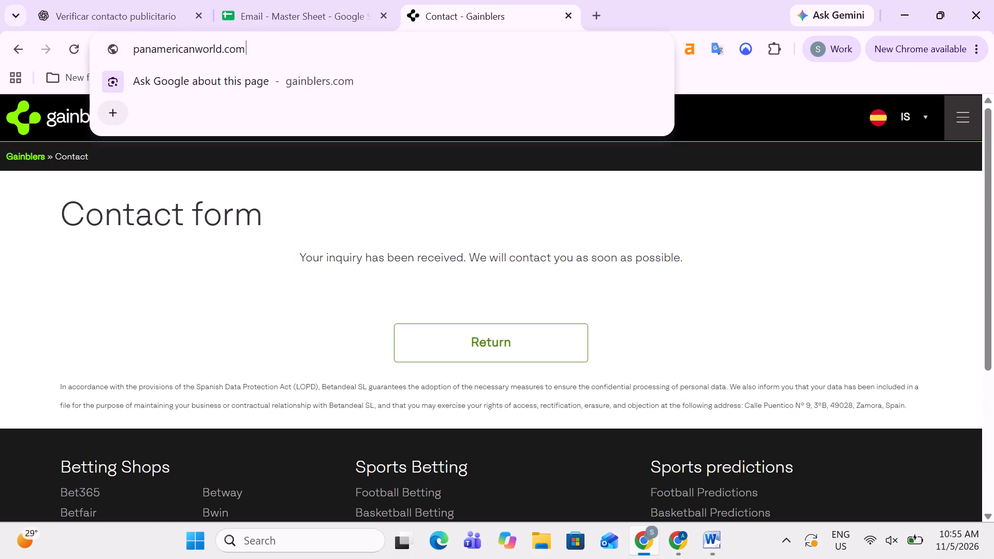
Open the panamericanworld.com website in place of the Gainblers contact page.
key(Return)
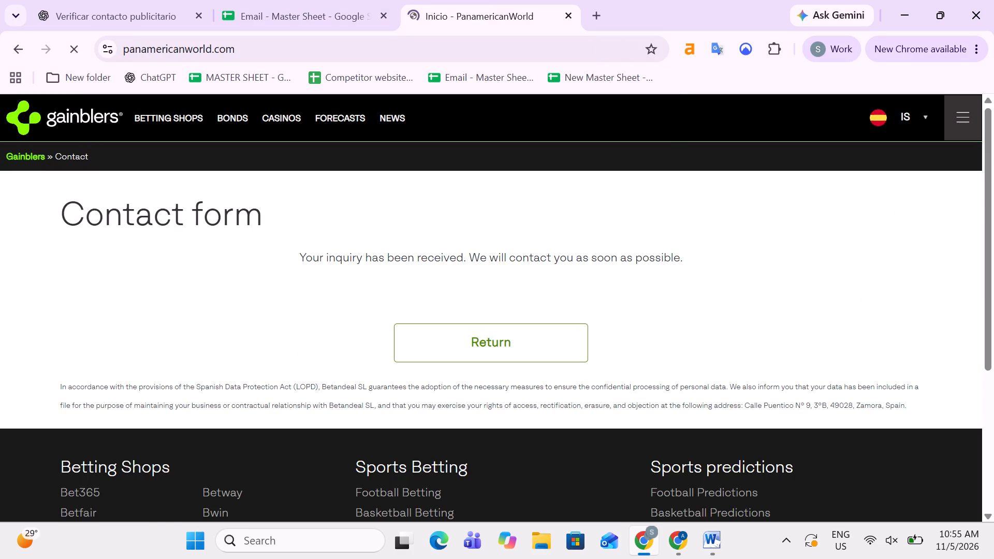
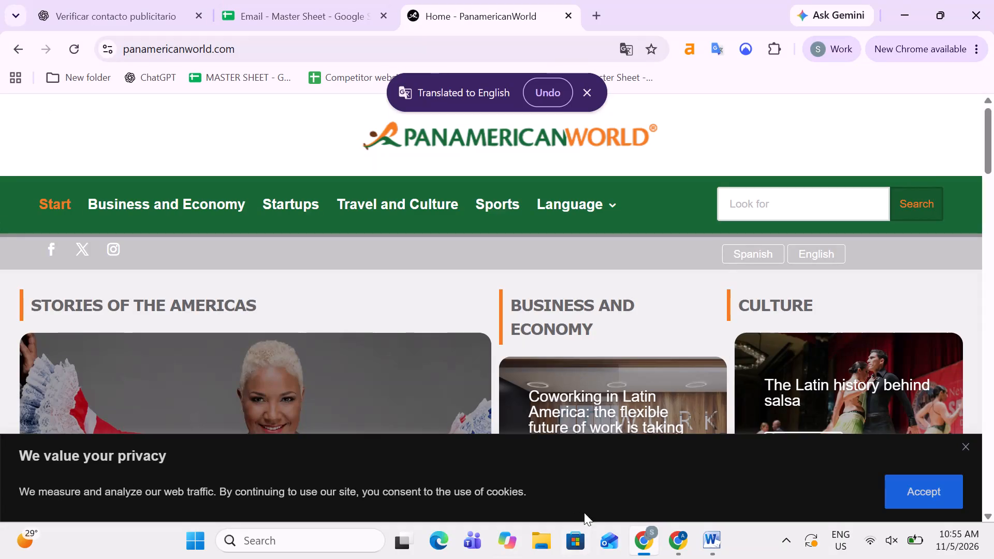
Accept the cookie notice and check the PanamericanWorld homepage down to its footer for contact or advertising details.
click(907, 485)
scroll(845, 355, down, 4)
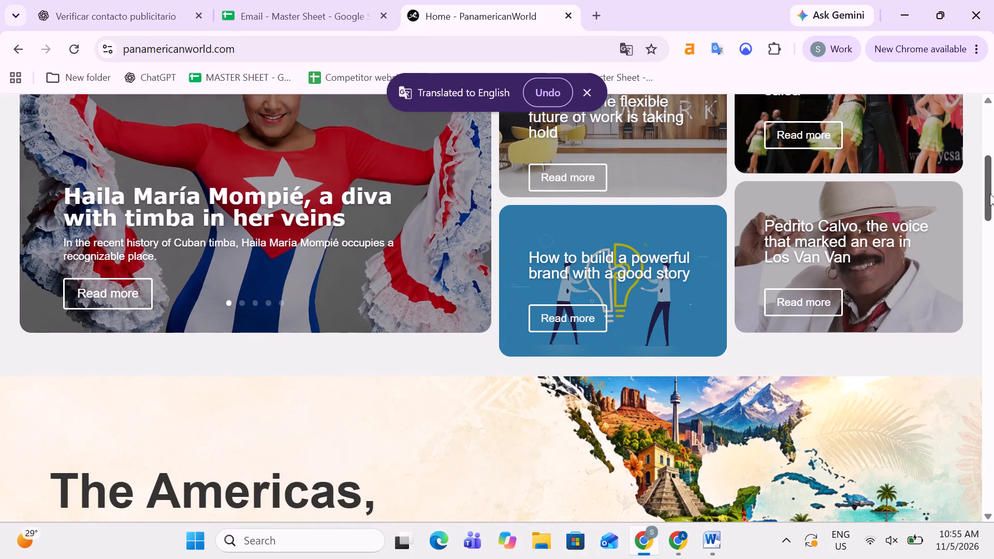
drag(989, 185, 989, 462)
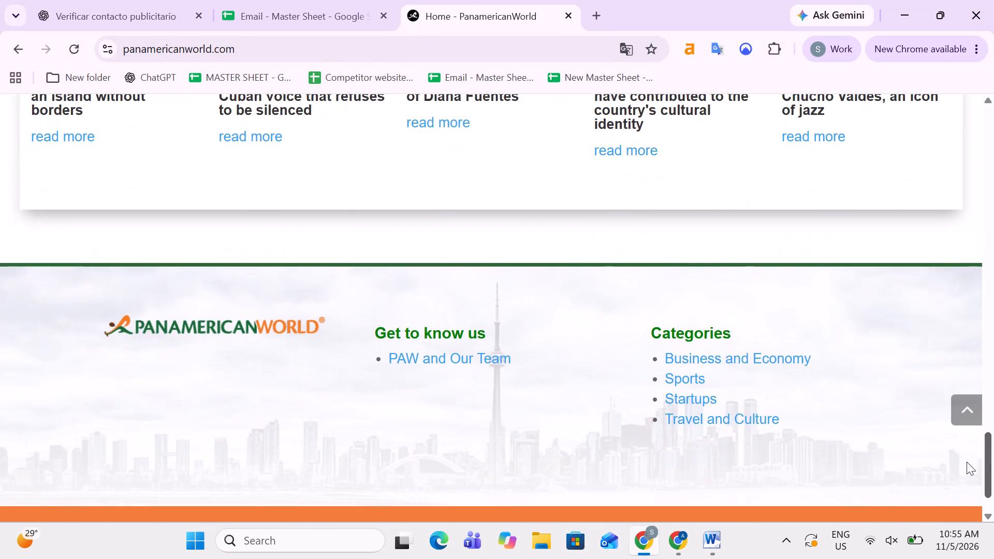
scroll(738, 448, down, 6)
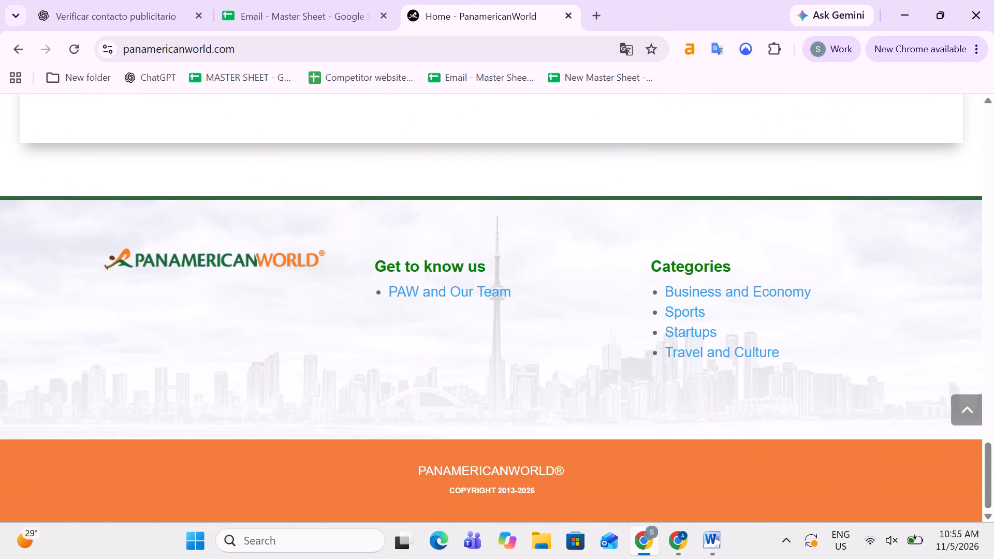
scroll(803, 458, up, 2)
click(980, 409)
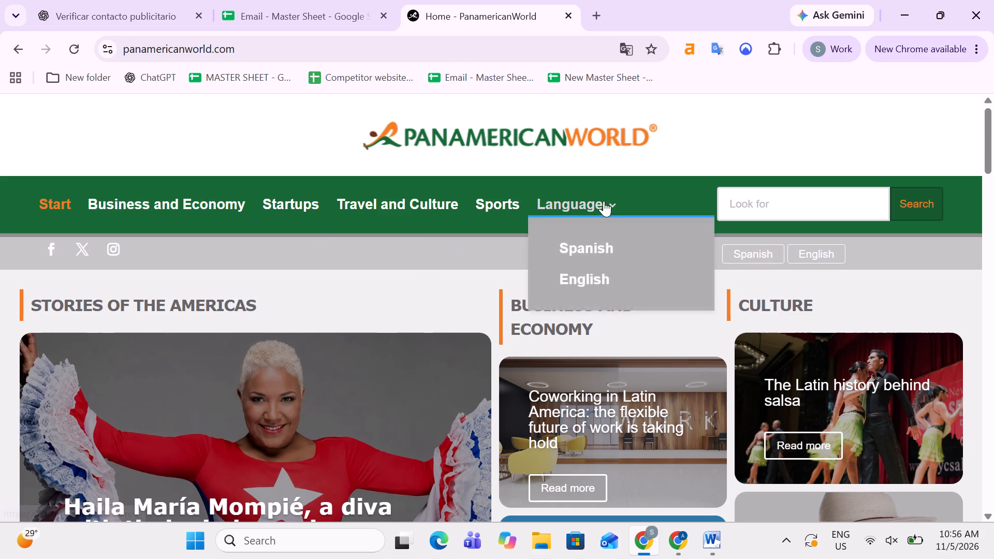
Open the PAW and Our Team page from the site footer and skim it to the end for contact details.
drag(989, 150, 985, 375)
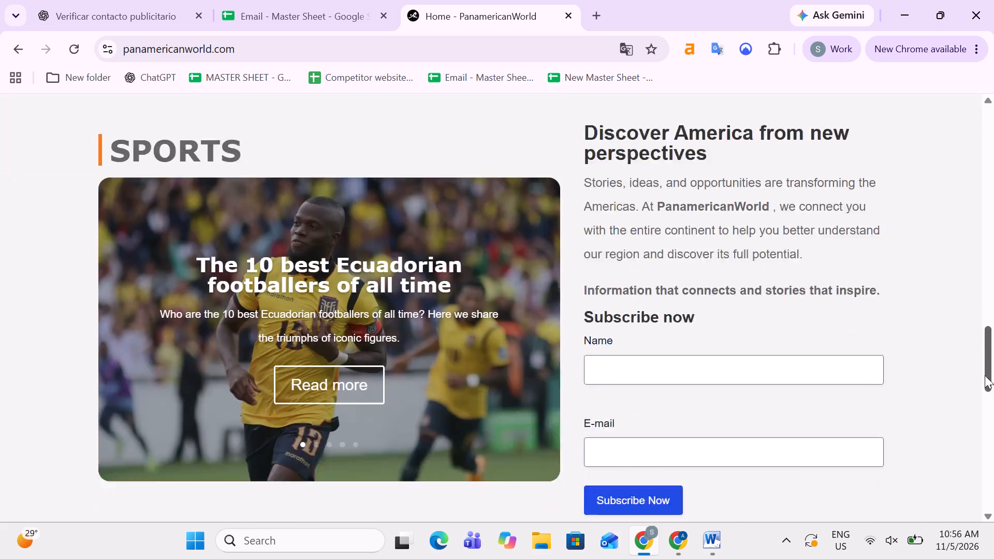
drag(985, 375, 964, 536)
click(433, 296)
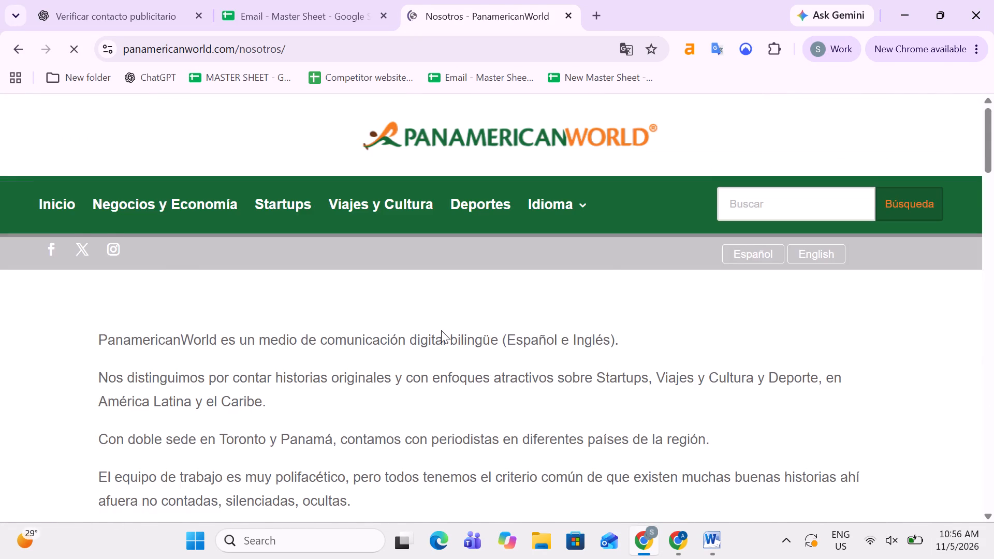
scroll(440, 332, down, 10)
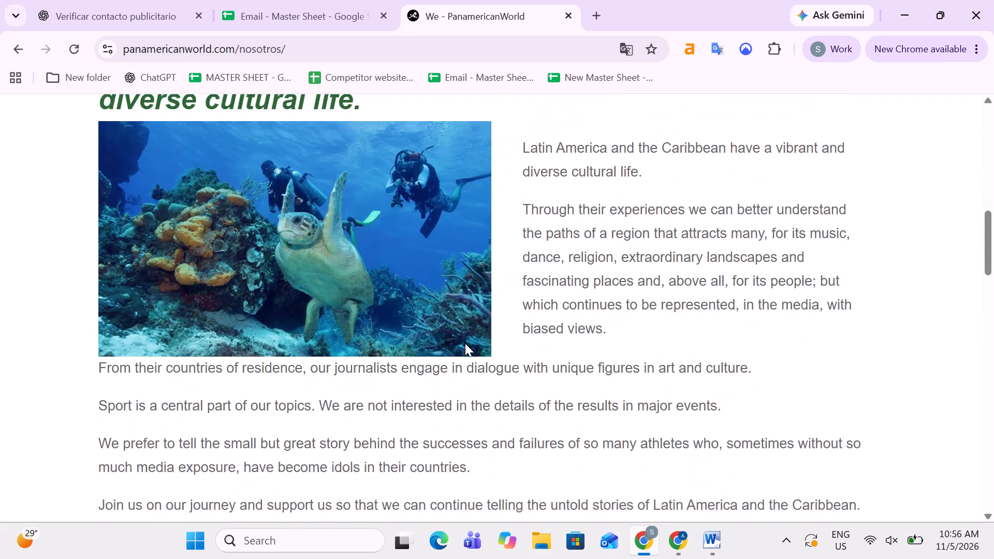
scroll(465, 343, down, 10)
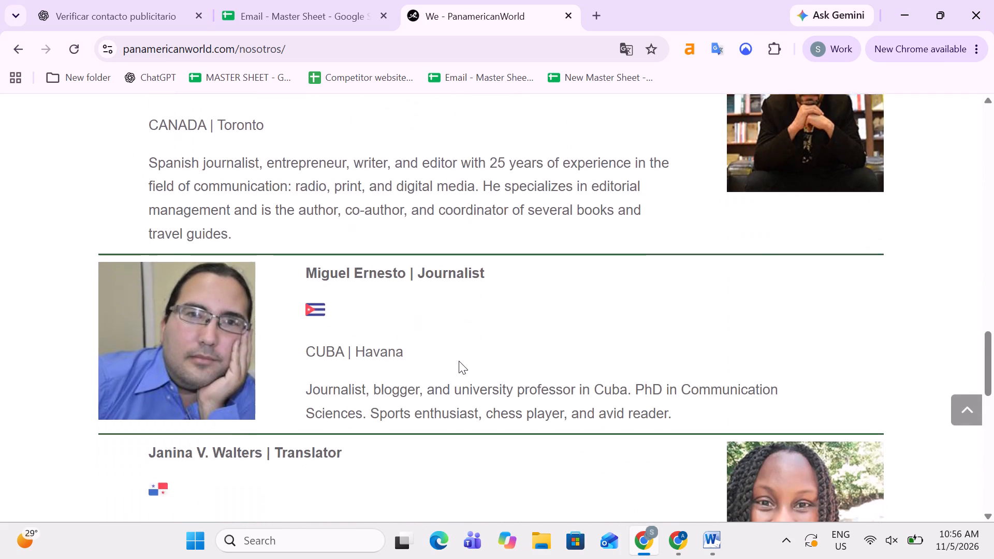
scroll(458, 363, down, 8)
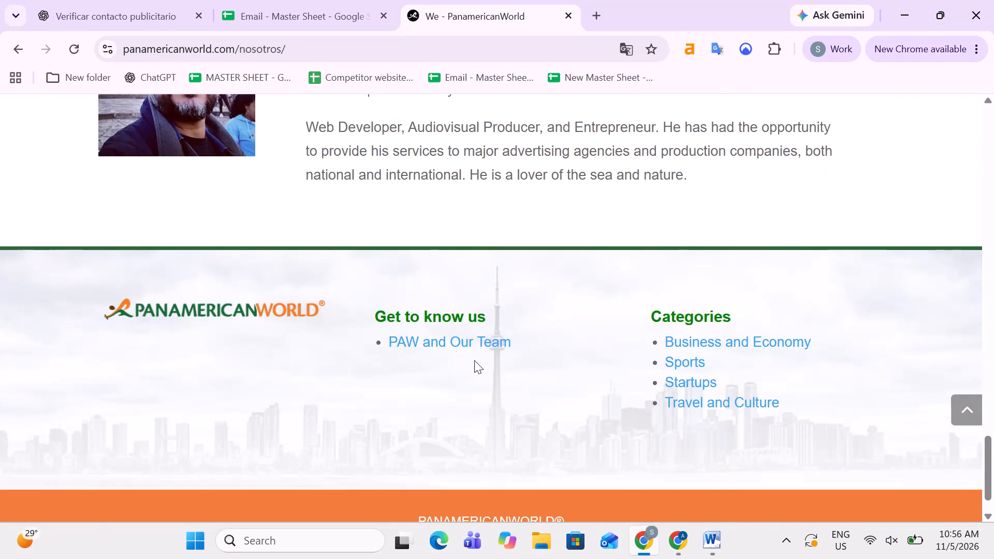
scroll(504, 366, up, 20)
scroll(504, 366, up, 14)
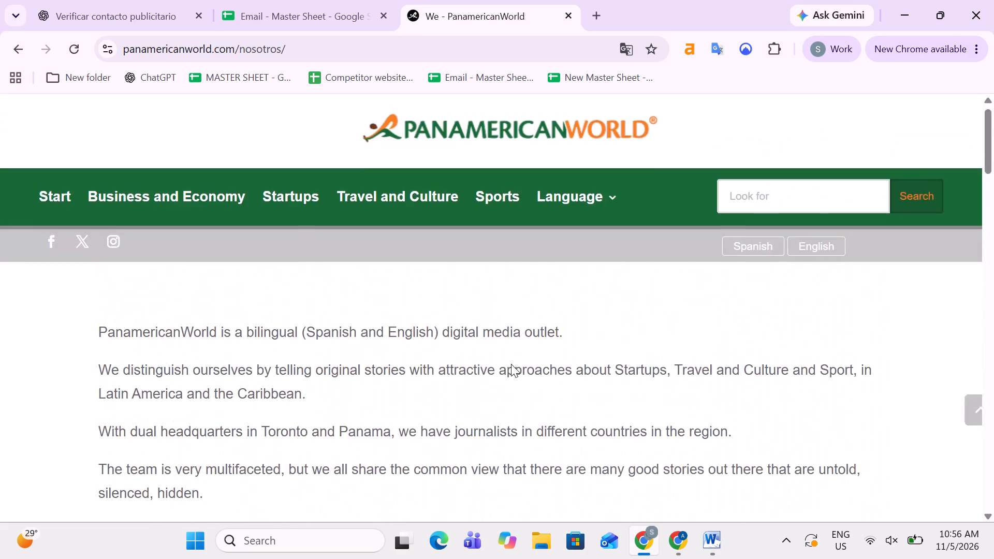
scroll(511, 364, up, 12)
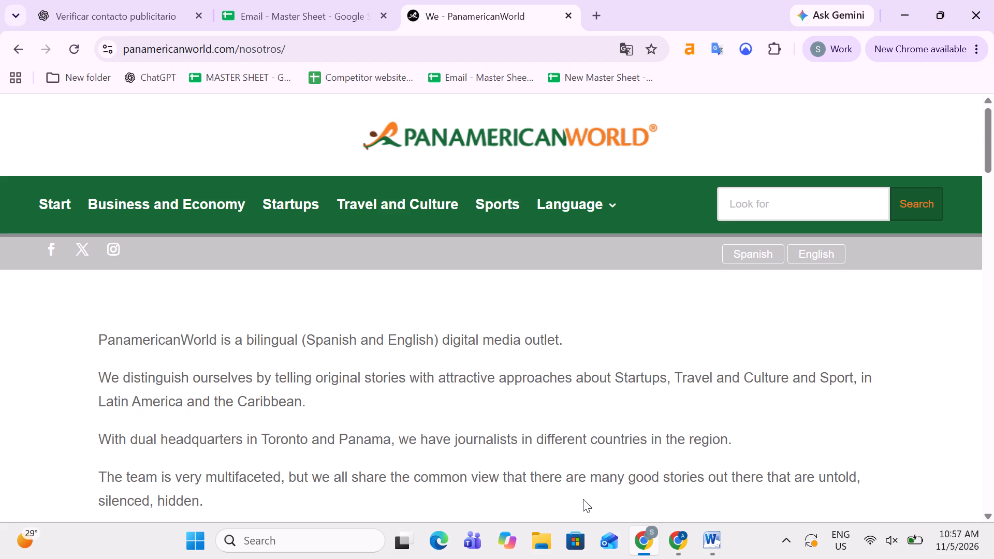
scroll(453, 394, down, 4)
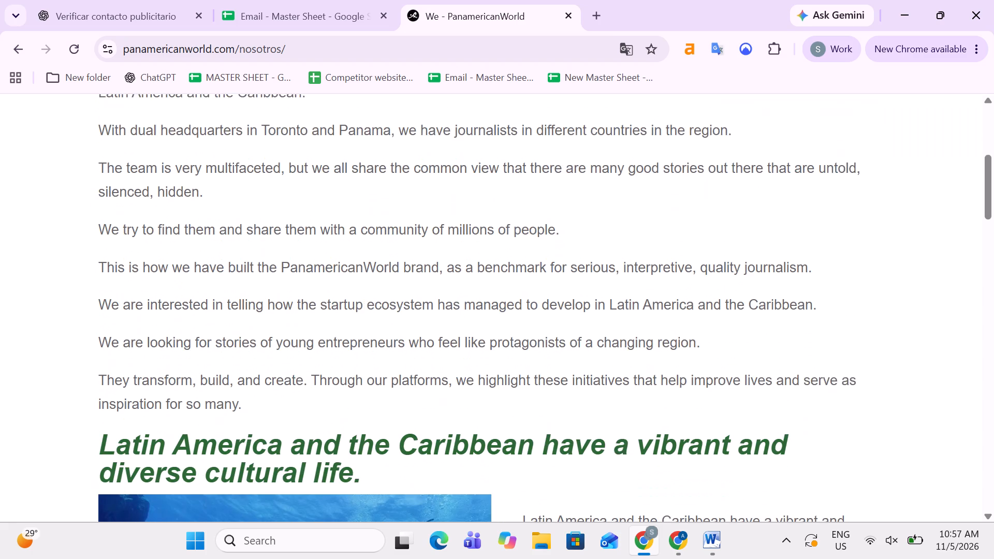
scroll(453, 402, down, 1)
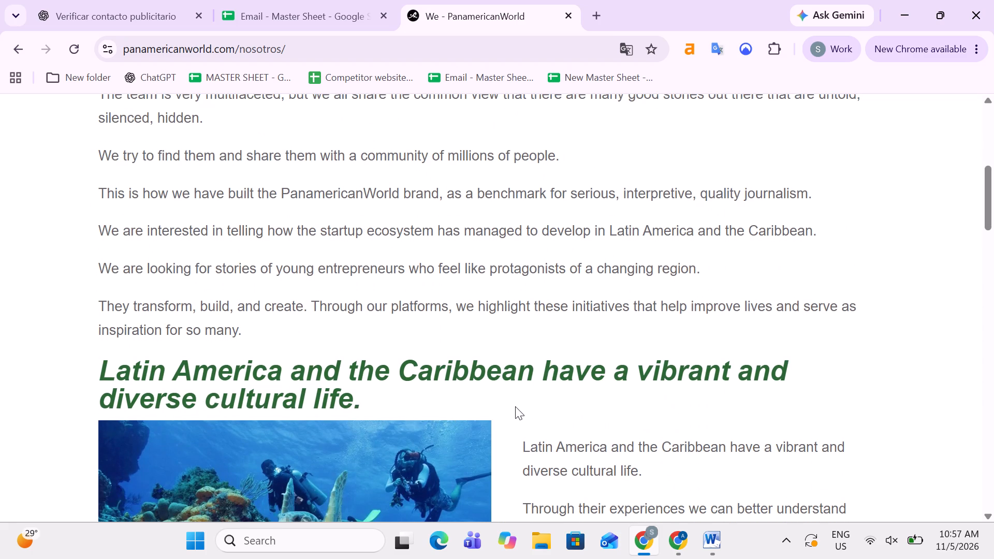
scroll(537, 383, down, 2)
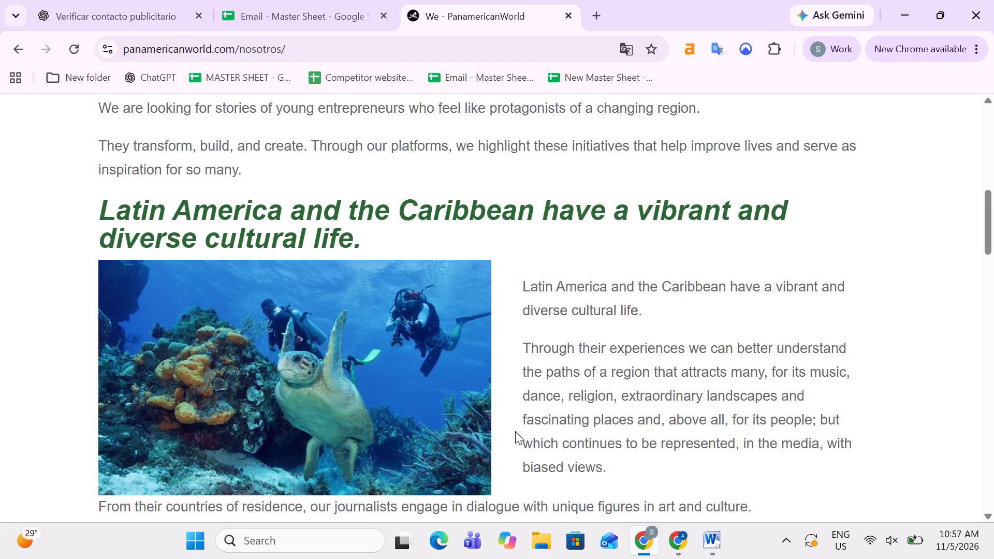
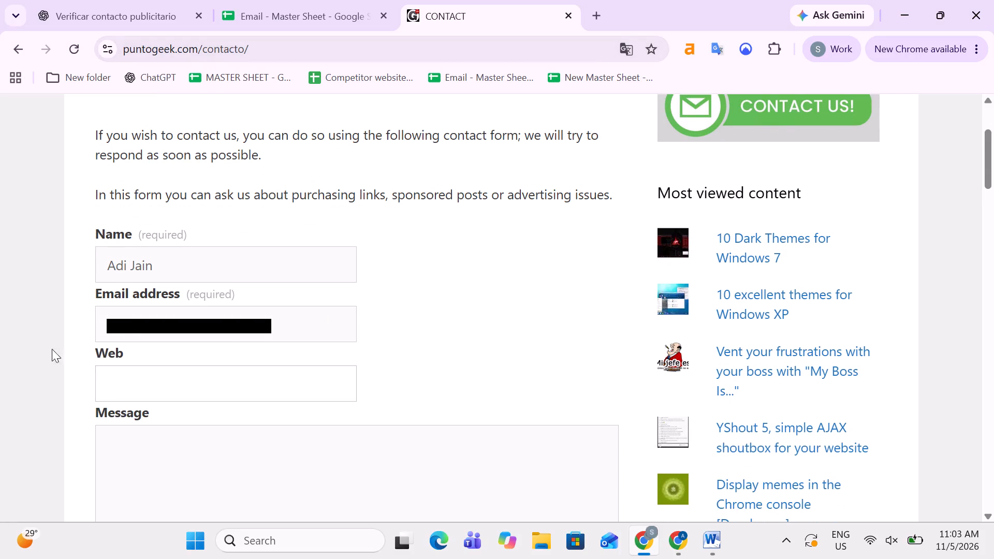
Copy Template 10 (Spanish) from "Buenas tardes" through "Atentamente," in the Word document and paste it into the contact form's Message field.
scroll(231, 345, down, 3)
scroll(305, 355, up, 1)
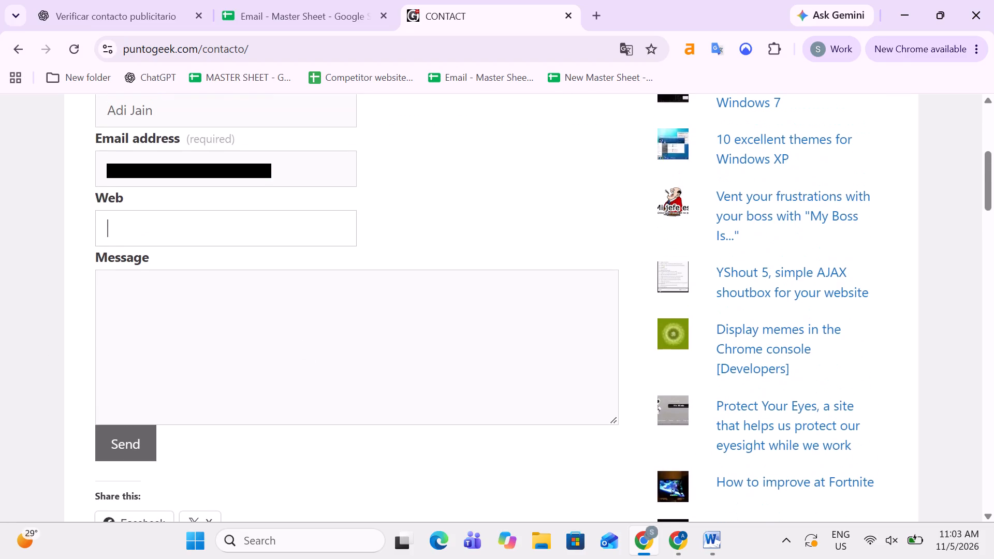
key(alt+Tab)
key(alt+Tab)
scroll(488, 398, down, 5)
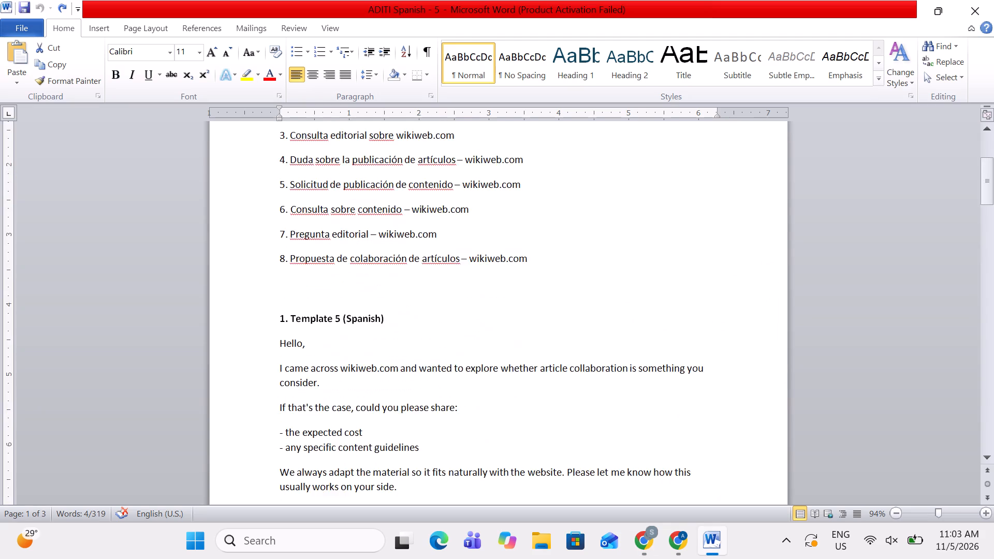
scroll(488, 398, down, 20)
scroll(488, 398, down, 10)
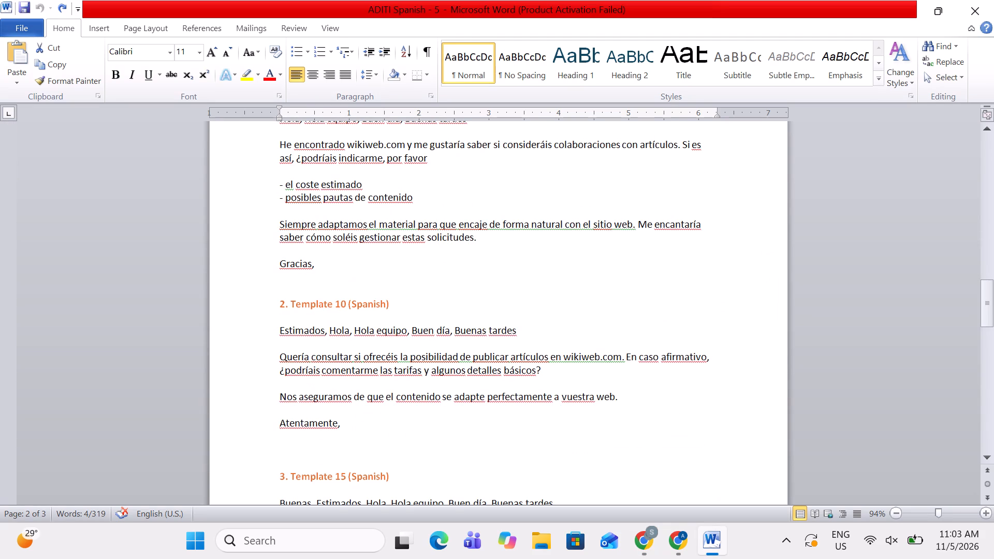
click(463, 326)
drag(463, 326, 301, 418)
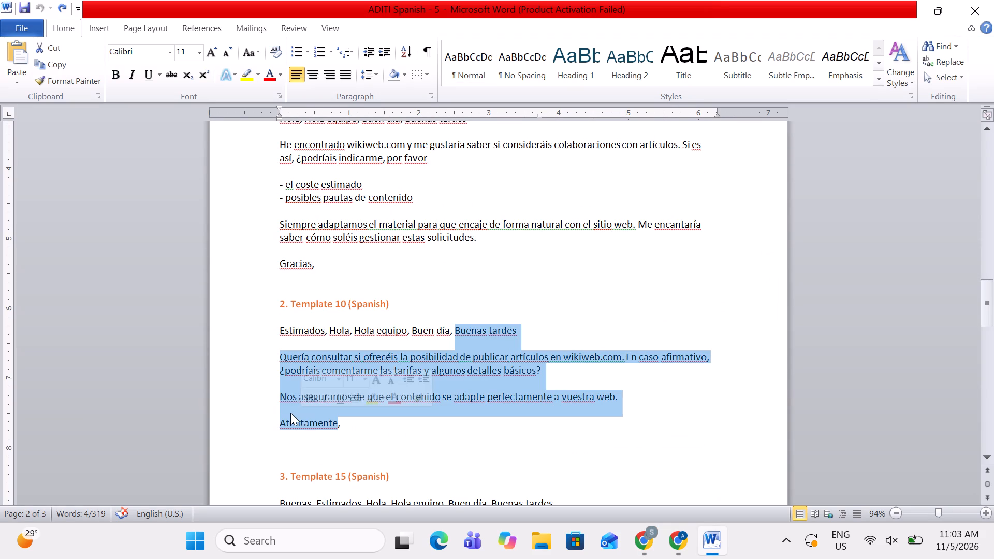
key(shift+Right)
key(ctrl+c)
key(ctrl+c)
key(ctrl+c)
key(alt+Tab)
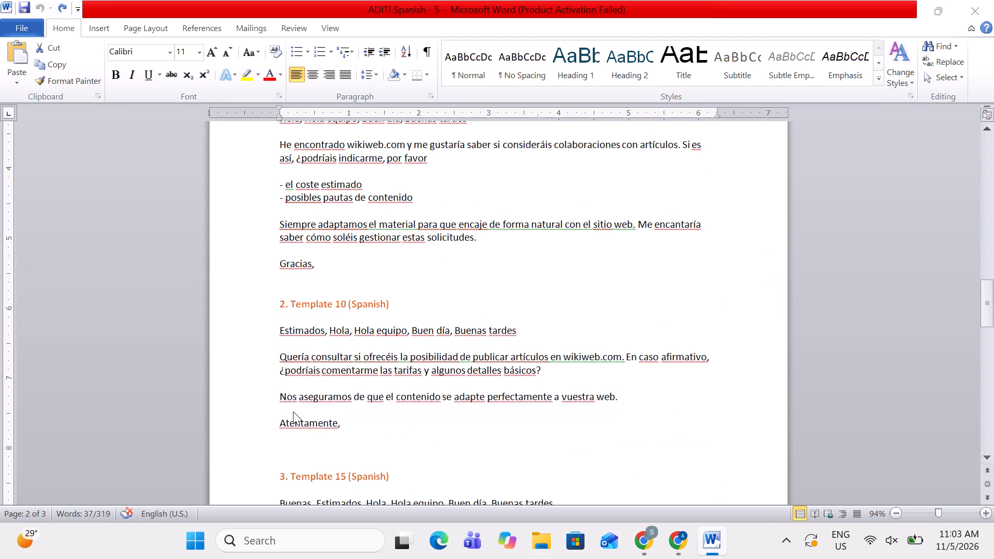
click(412, 390)
key(ctrl+v)
key(BackSpace)
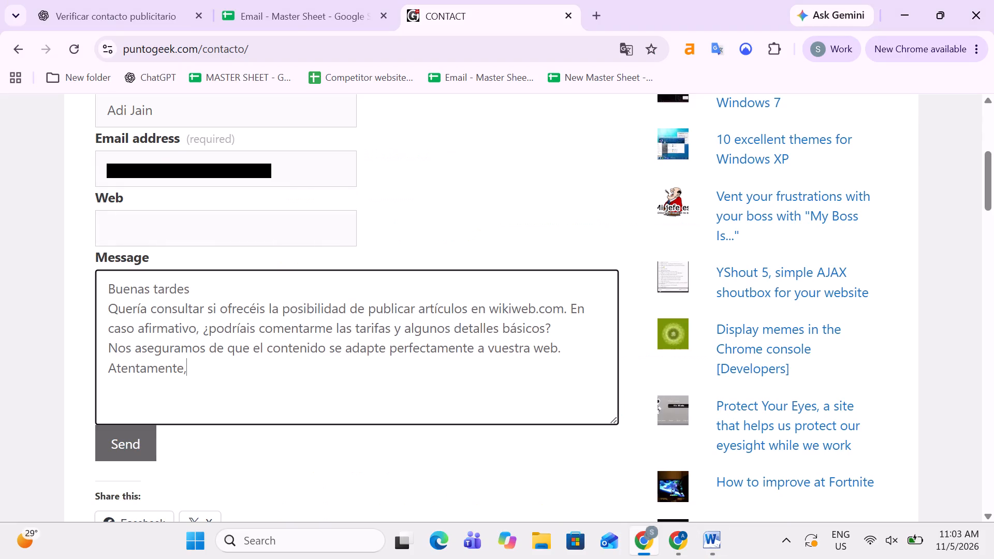
Insert blank lines in the message between the greeting, the inquiry paragraph, the content assurance sentence and the "Atentamente," closing.
key(Left)
key(Left)
key(Left)
key(Left)
key(Left)
key(Left)
key(Left)
key(Left)
key(Left)
key(Left)
key(Left)
key(Left)
key(Left)
key(Right)
key(shift+Return)
key(Up)
key(Up)
key(shift+Return)
key(Up)
key(Up)
key(Up)
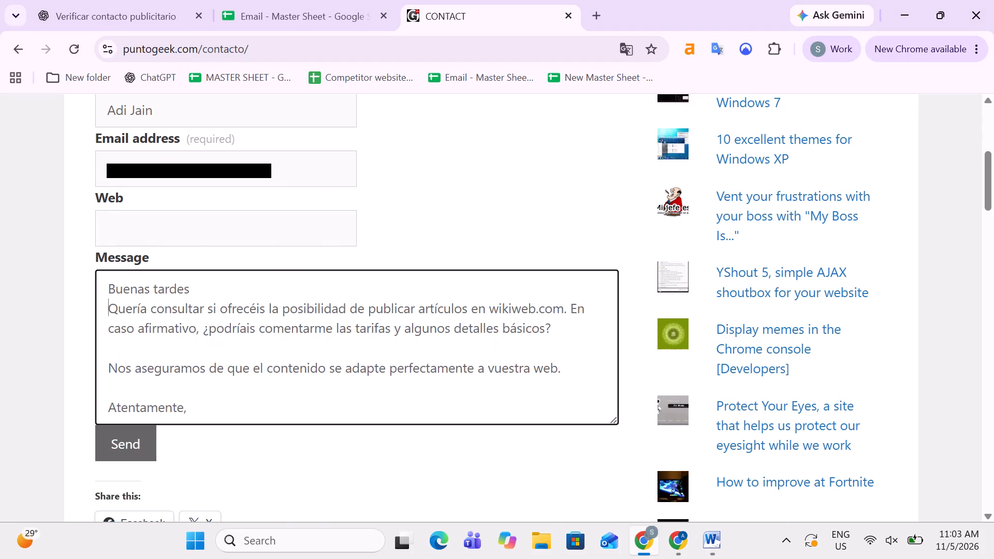
key(shift+Return)
Copy the domain puntogeek.com from the page address and paste it into the form's Web field.
scroll(432, 441, up, 1)
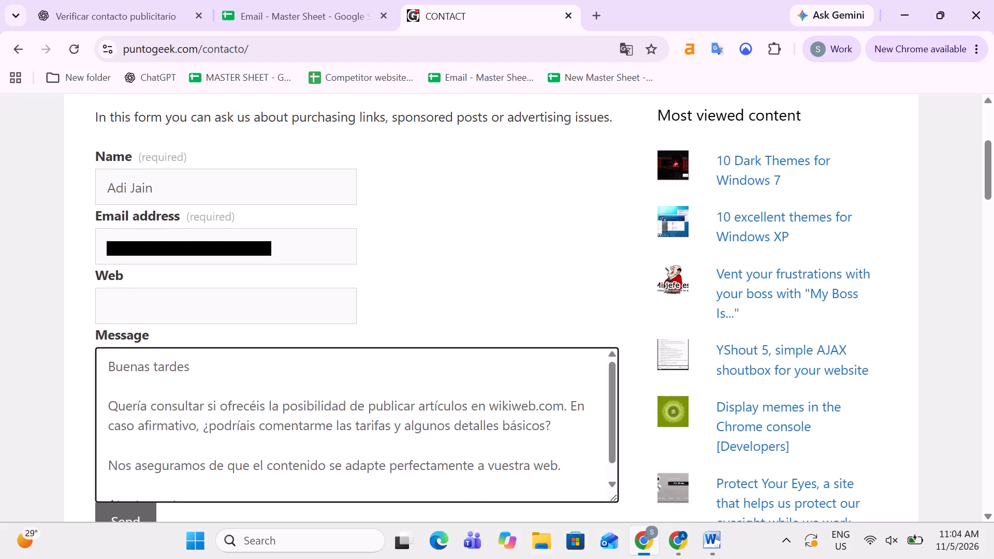
click(192, 48)
drag(192, 48, 225, 54)
key(ctrl+c)
key(ctrl+c)
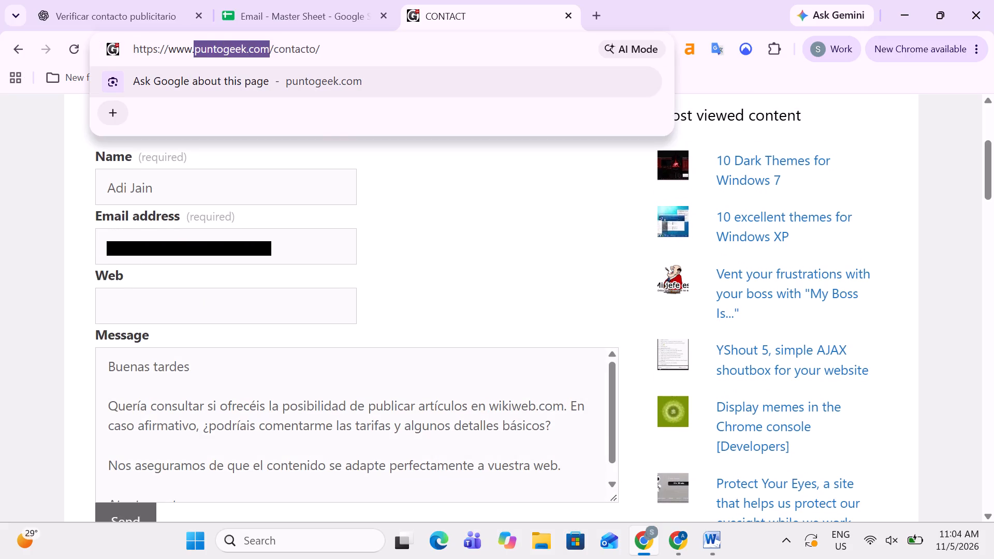
click(139, 297)
key(ctrl+v)
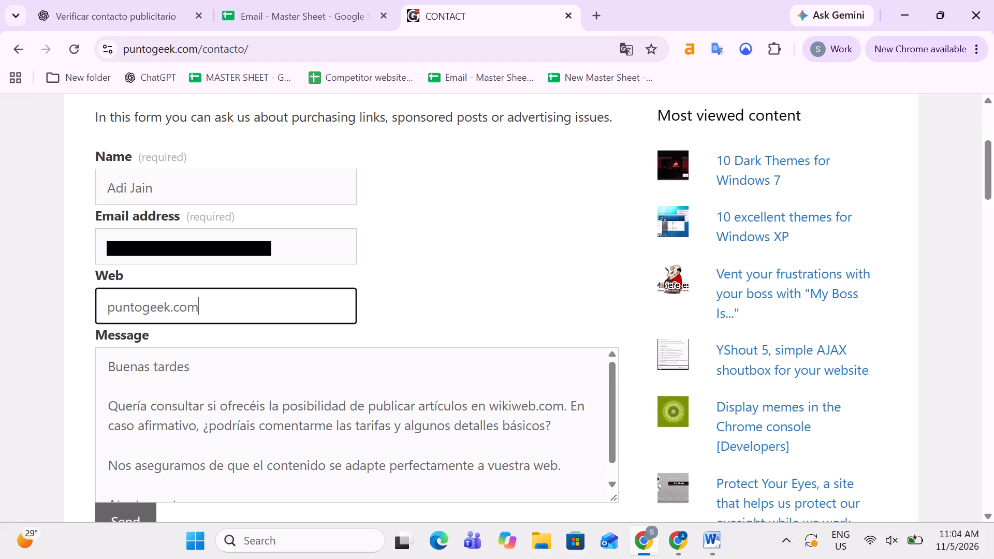
Replace the placeholder wikiweb.com in the message's inquiry paragraph with puntogeek.com.
click(507, 404)
drag(507, 404, 536, 403)
click(536, 403)
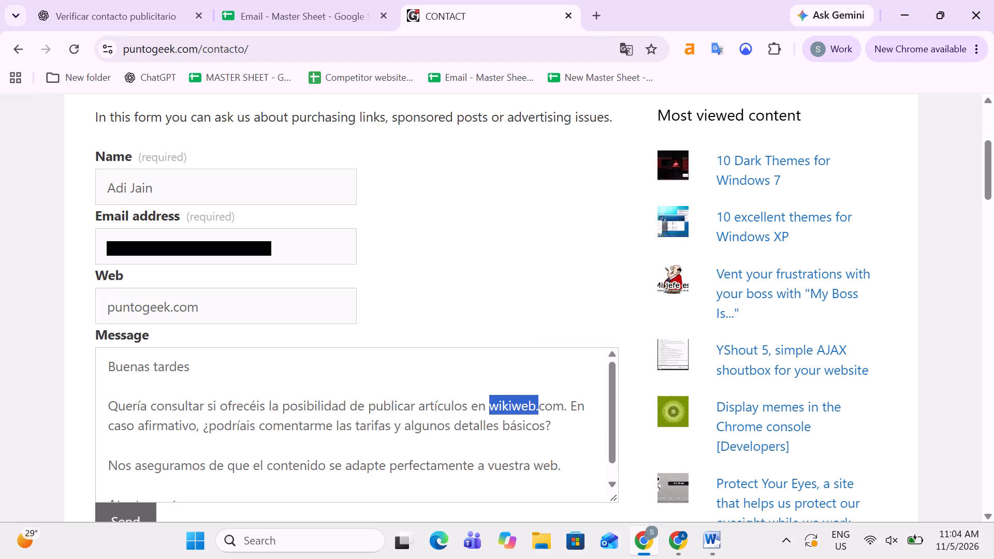
click(518, 398)
drag(518, 398, 554, 399)
key(ctrl+v)
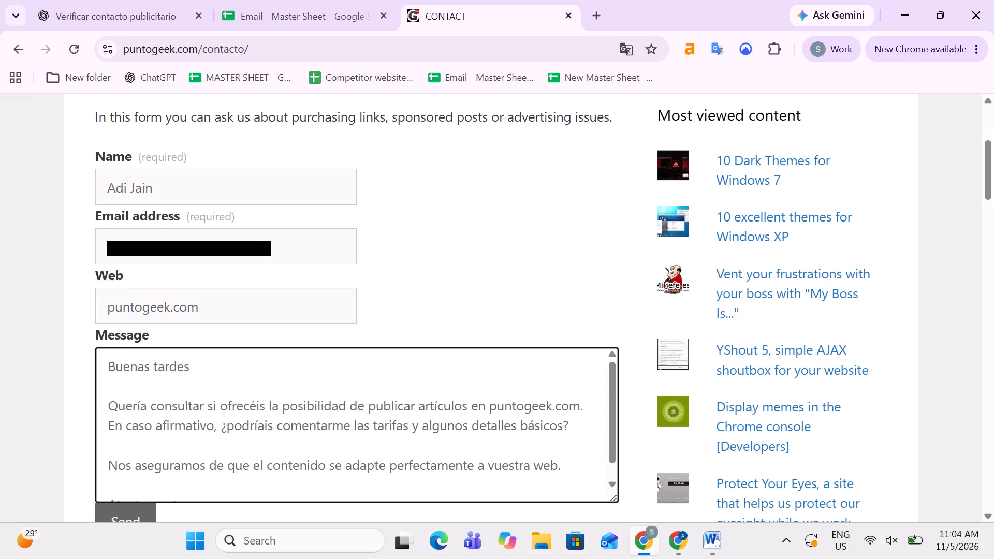
Send the completed puntogeek.com contact form.
scroll(303, 392, up, 2)
scroll(303, 392, down, 4)
click(134, 363)
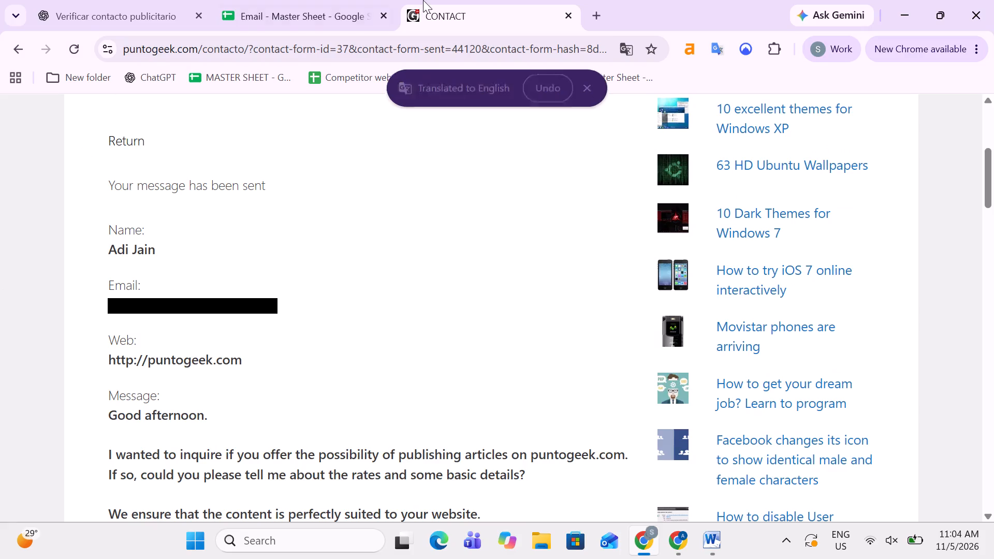
In the Email - Master Sheet, set the Niche of puntogeek.com to Tech.
click(288, 0)
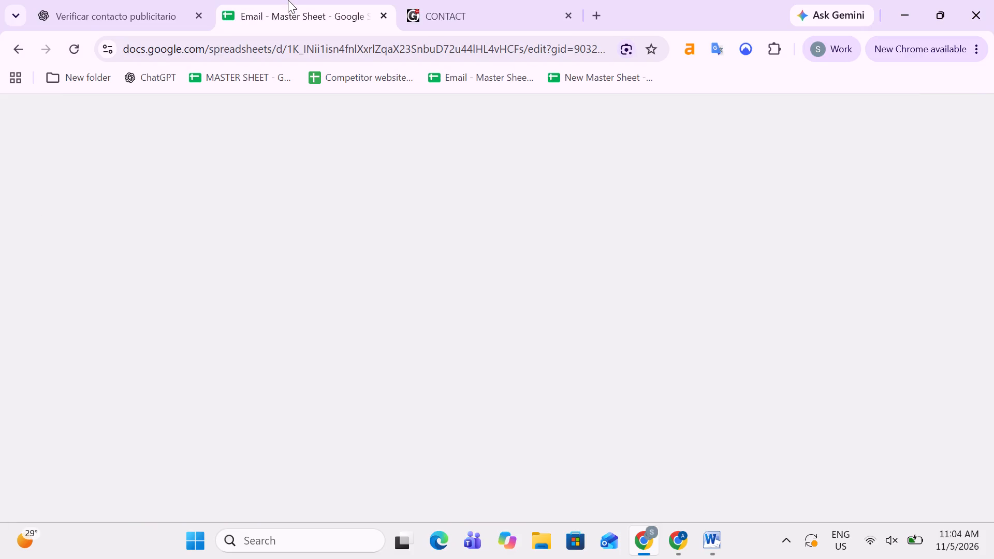
key(Right)
key(Right)
key(Right)
key(Right)
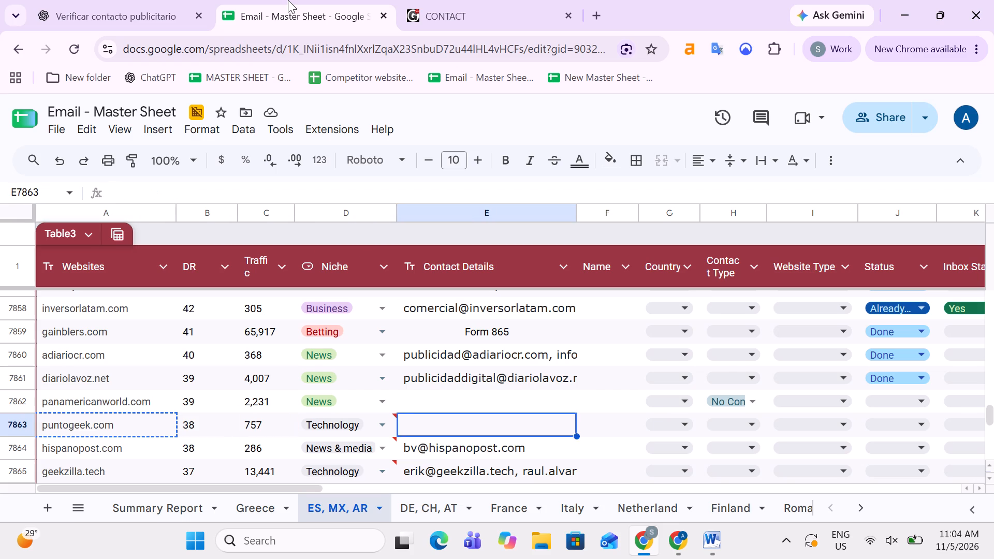
key(Left)
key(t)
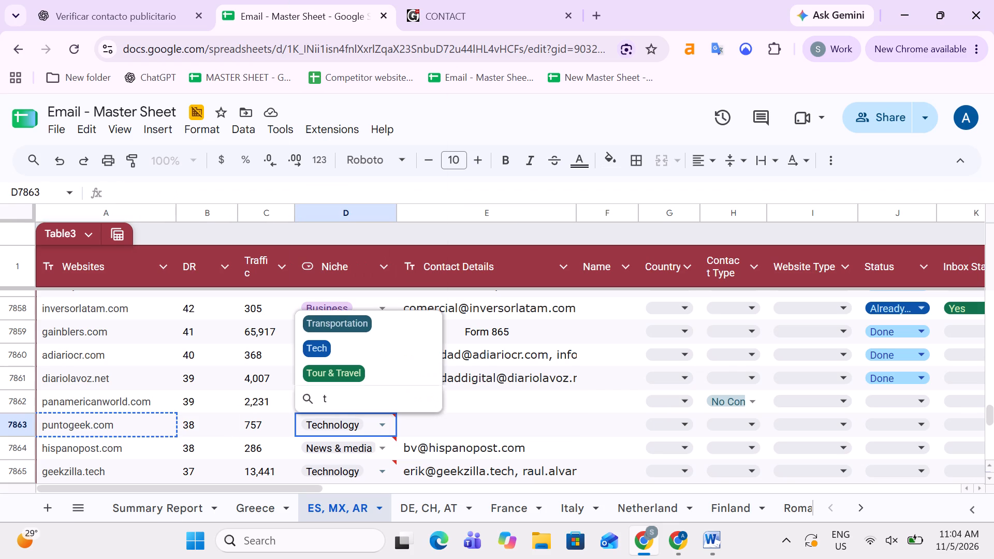
key(Down)
key(Return)
Enter "Form 866" as the Contact Details for puntogeek.com.
key(Up)
key(Right)
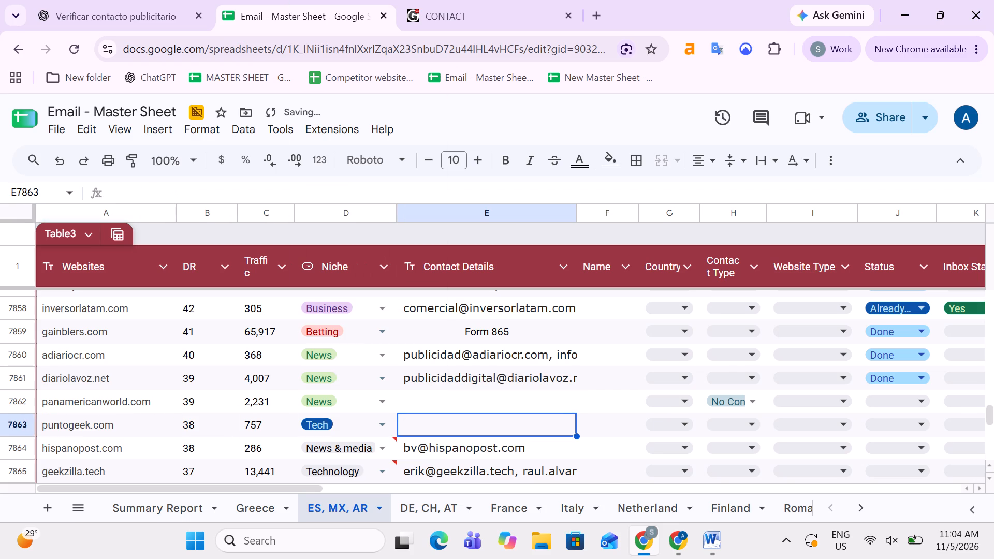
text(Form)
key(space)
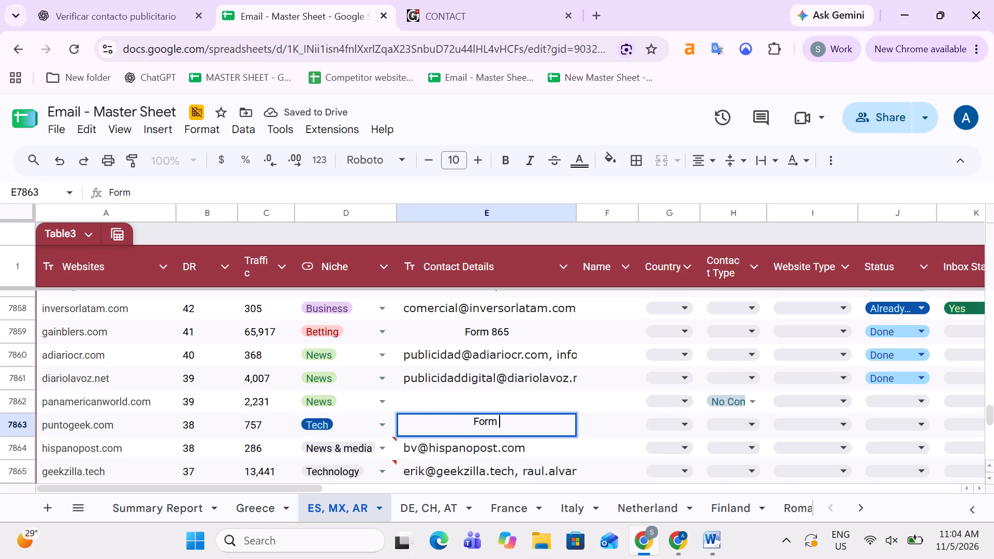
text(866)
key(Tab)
Set the Niche of hispanopost.com to News and select that row's Contact Details cell.
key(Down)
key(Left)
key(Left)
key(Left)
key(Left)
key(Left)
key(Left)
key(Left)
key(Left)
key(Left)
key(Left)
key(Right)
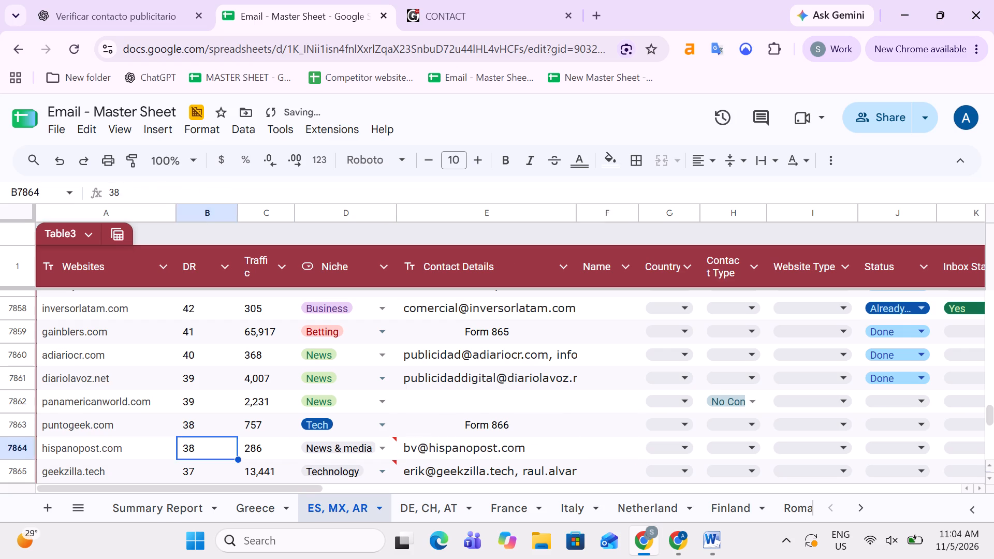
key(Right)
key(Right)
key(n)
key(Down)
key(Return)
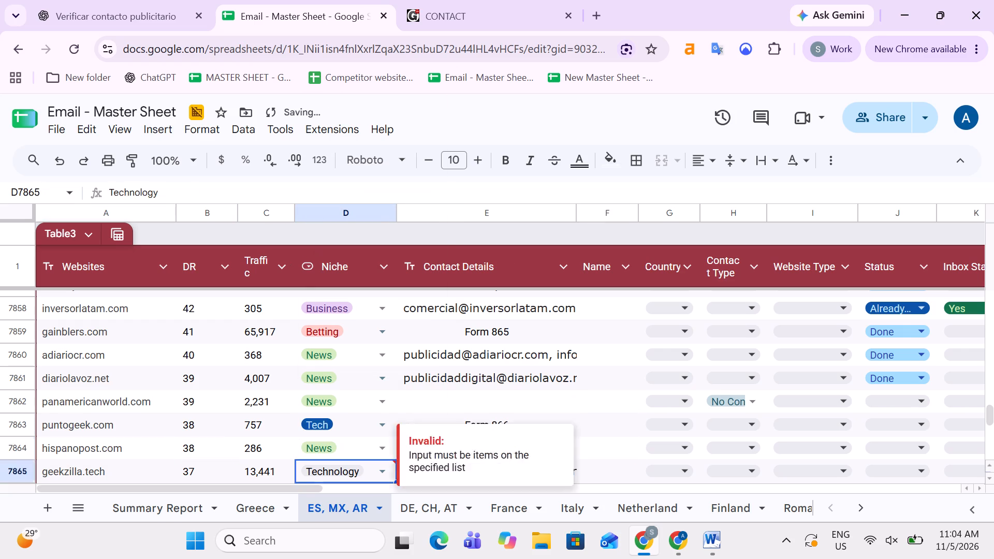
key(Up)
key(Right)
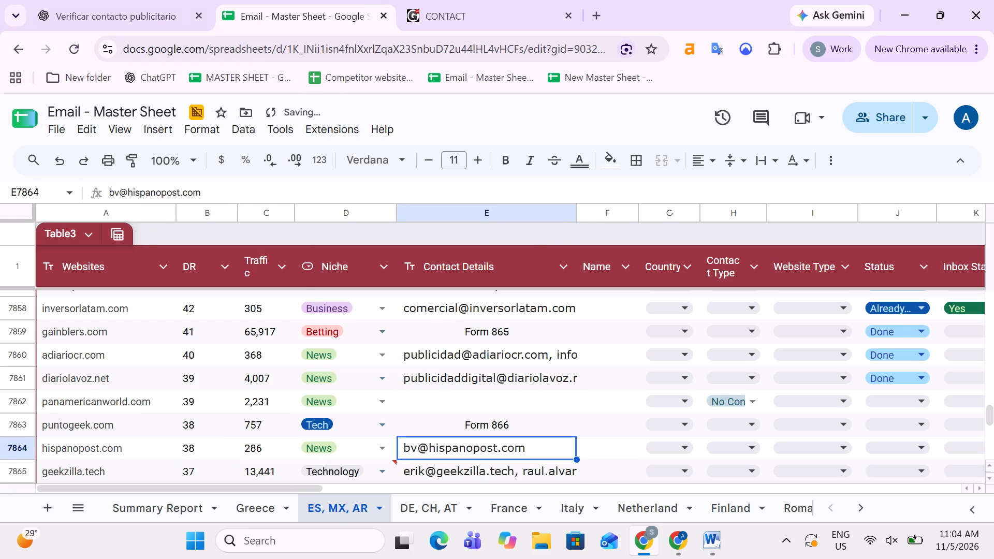
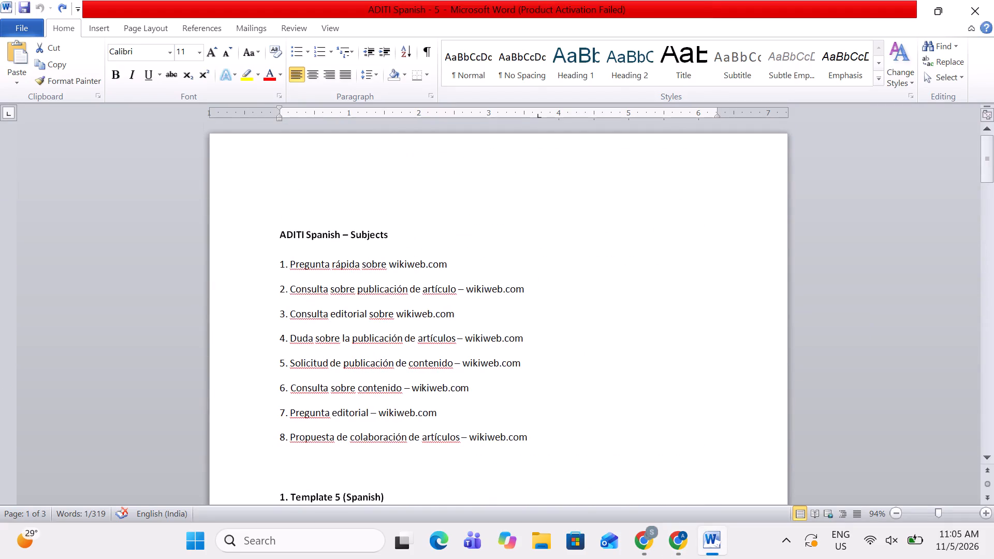
Select the text of subject 5, "Solicitud de publicación de contenido – wikiweb.com", in the ADITI Spanish – Subjects list.
click(302, 364)
drag(302, 364, 505, 363)
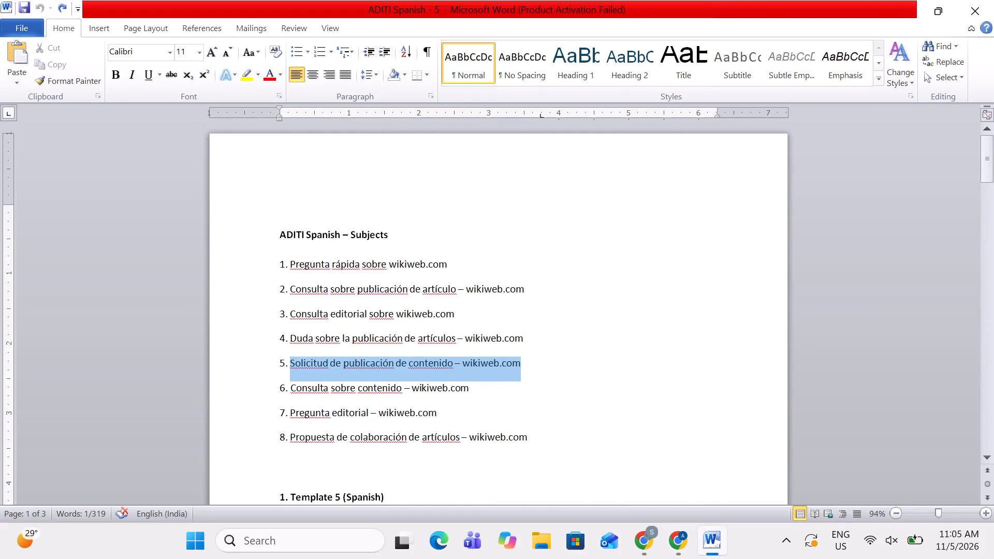
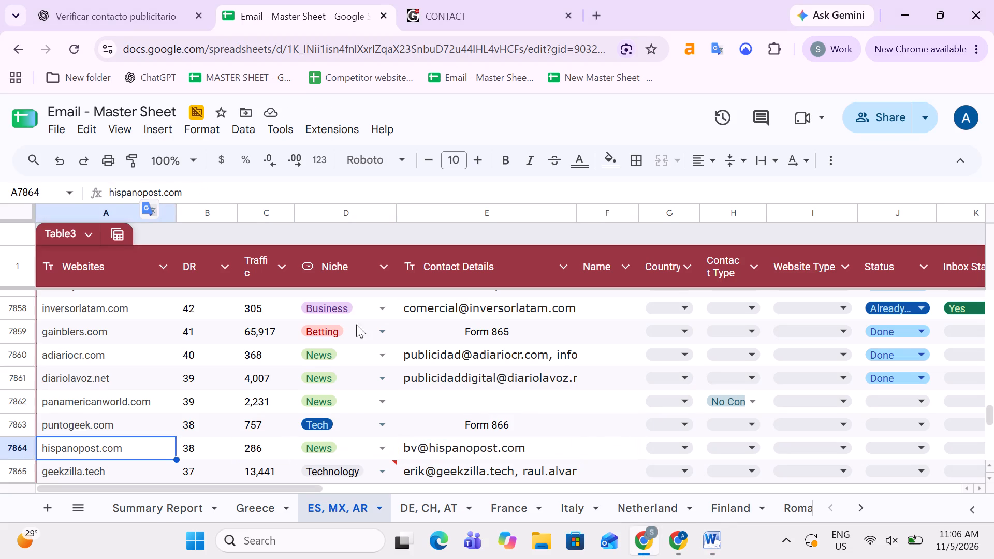
Copy the website name hispanopost.com from row 7864 of the master sheet.
triple_click(243, 185)
key(ctrl+c)
key(ctrl+c)
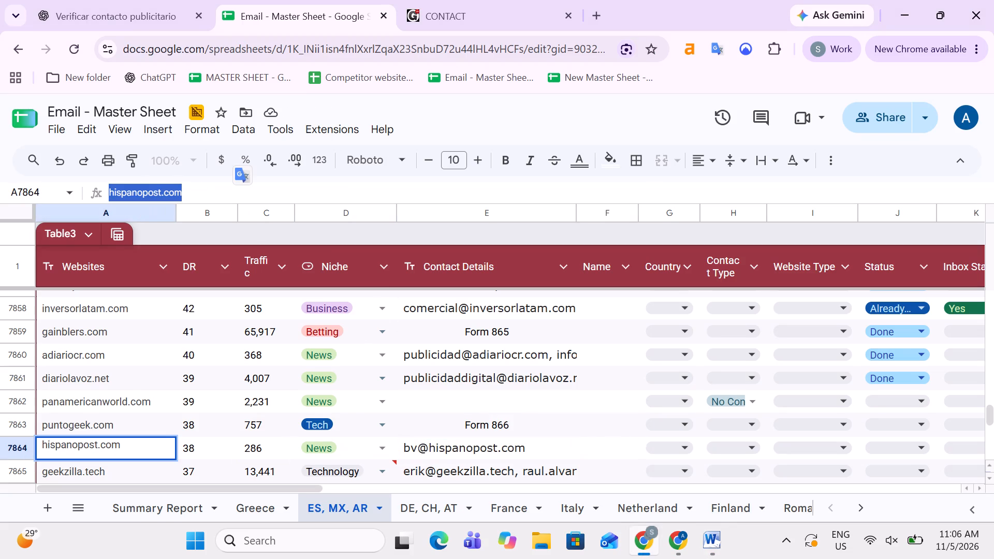
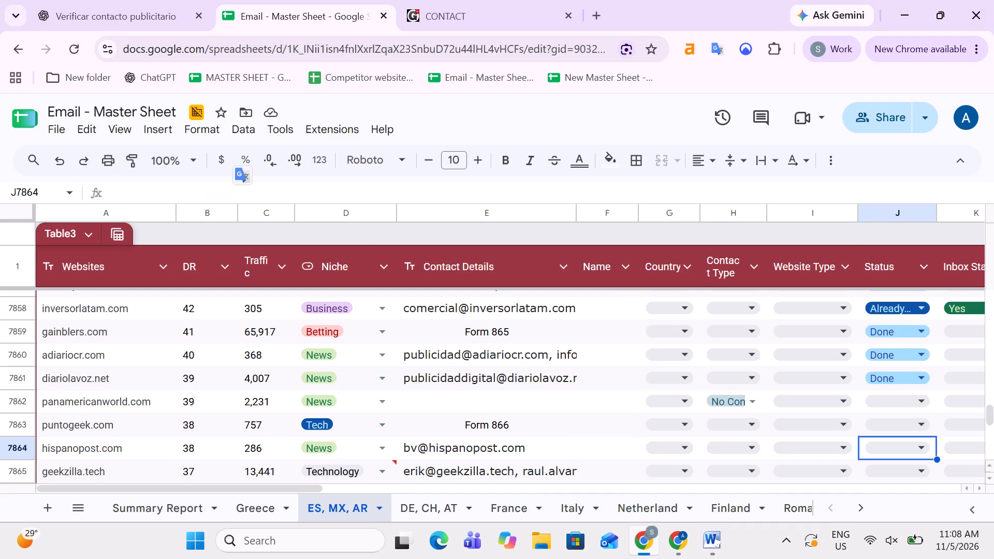
Set the Status of hispanopost.com and puntogeek.com to Done.
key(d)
key(Down)
key(Return)
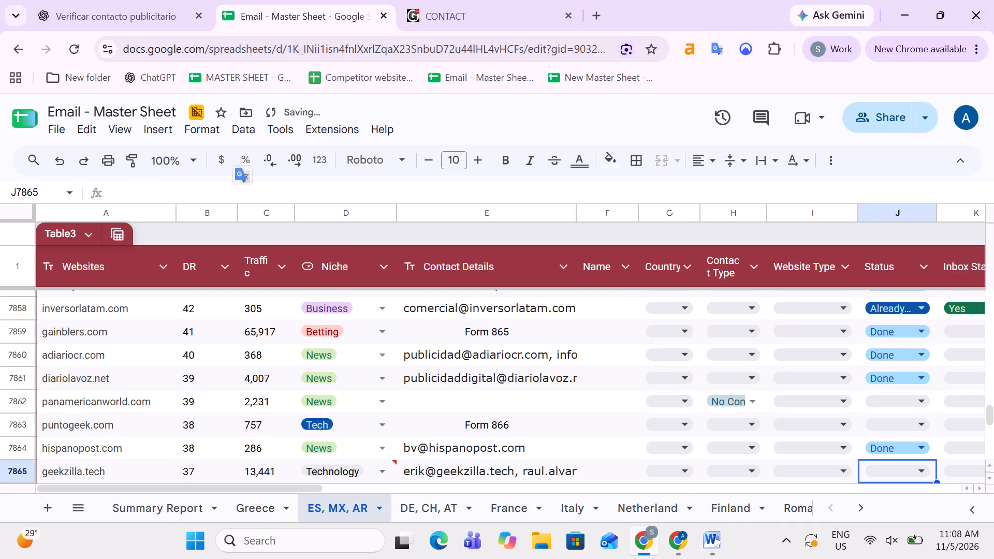
key(Up)
key(Up)
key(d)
key(Down)
key(Return)
key(Up)
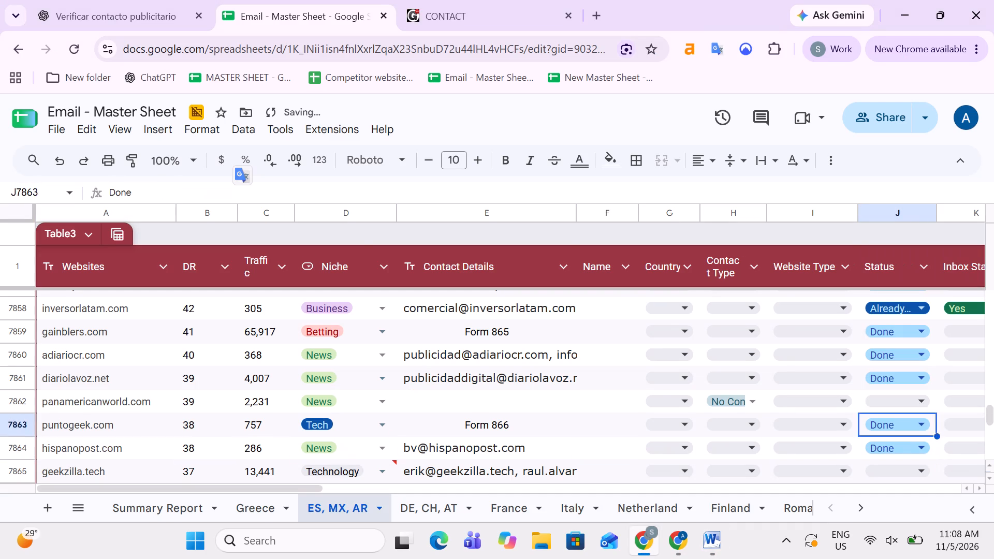
Select the Status cells from noticialdia.com through hispanopost.com to check the count of filled entries.
key(Up)
key(Up)
key(Up)
key(Up)
key(Up)
key(Up)
key(Up)
key(Up)
key(Up)
key(Down)
key(Down)
key(ctrl+shift+Down)
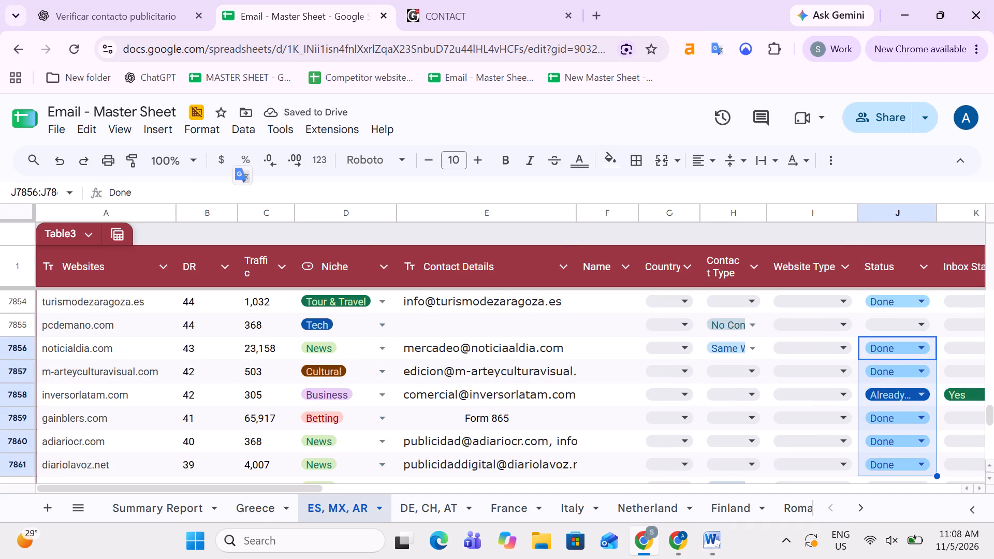
key(ctrl+shift+Down)
key(ctrl+shift+Down)
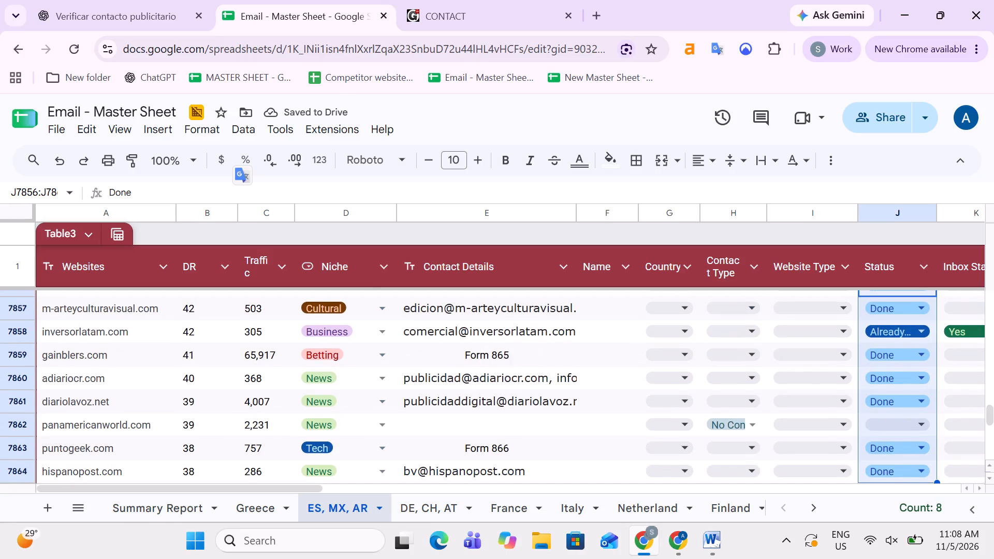
Change the Niche of geekzilla.tech to the listed option Tech.
key(Down)
key(ctrl+Down)
key(Down)
key(Down)
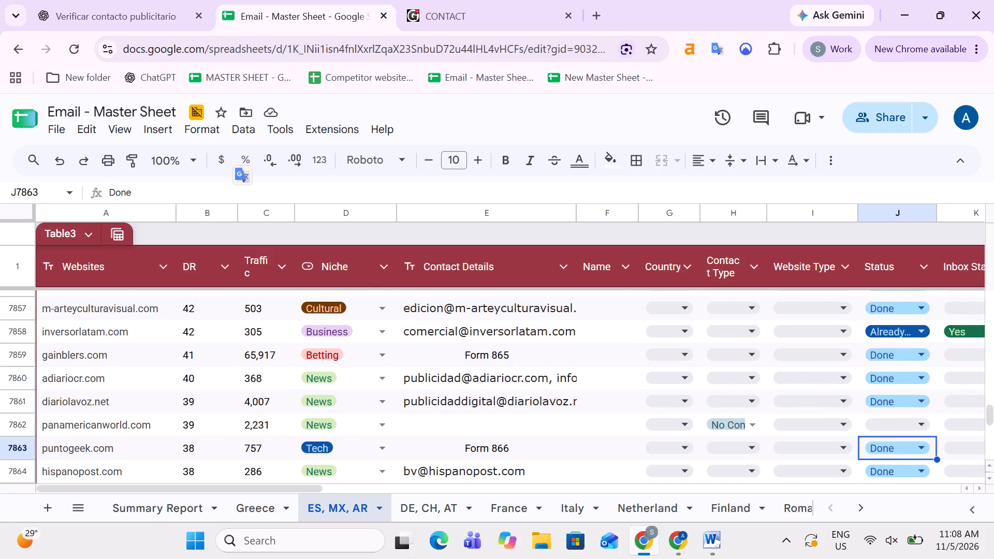
key(Down)
key(Down)
key(Down)
key(Down)
key(Down)
key(Down)
key(Up)
key(Up)
key(Up)
key(Up)
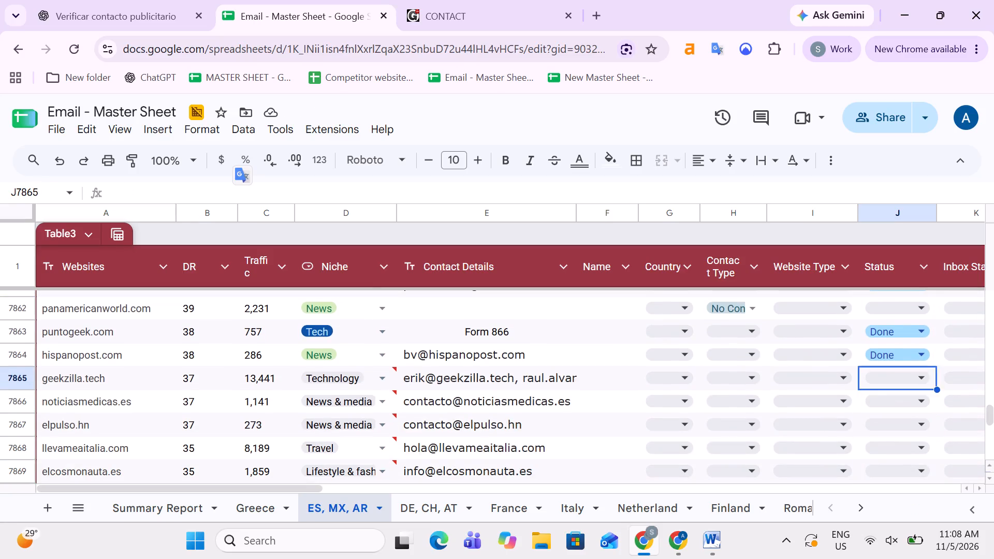
key(Left)
key(Left)
key(Left)
key(Left)
key(Left)
key(Left)
key(Left)
key(Left)
key(Left)
key(Left)
key(Left)
key(Left)
key(Left)
key(Left)
key(Left)
key(Left)
key(Right)
key(Right)
key(Right)
key(Right)
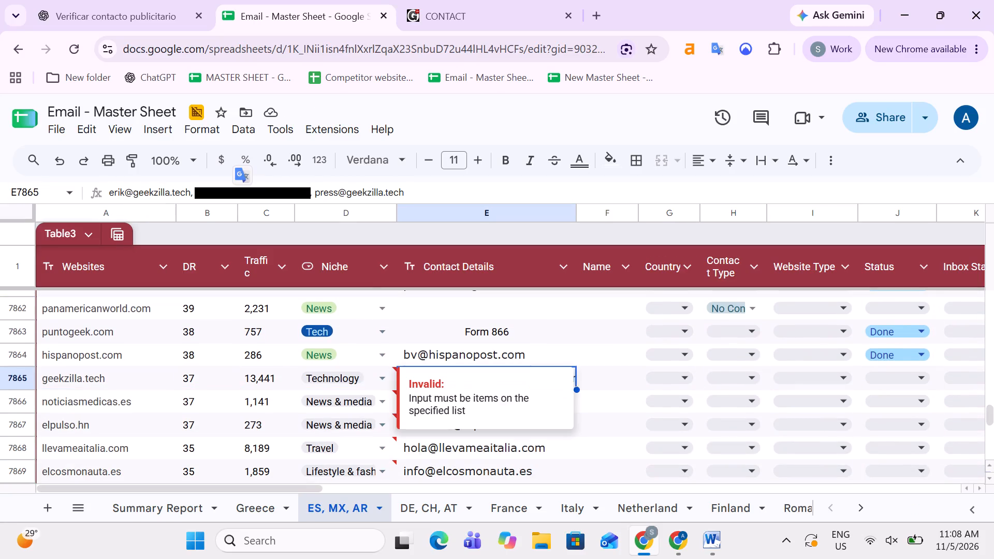
key(Left)
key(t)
key(Up)
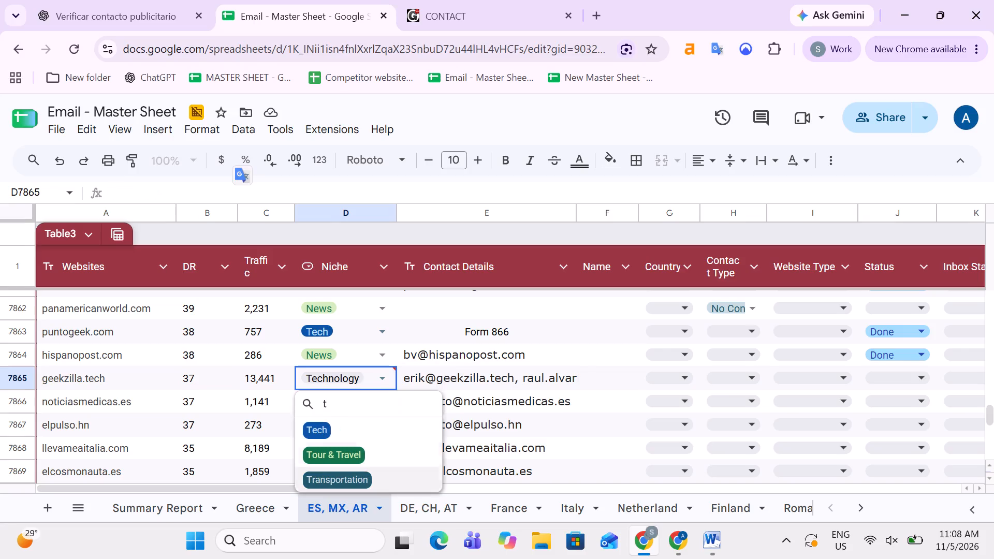
key(Up)
key(Up)
key(Return)
Select the domain part of the first email address in the Contact Details of geekzilla.tech.
key(Up)
key(Right)
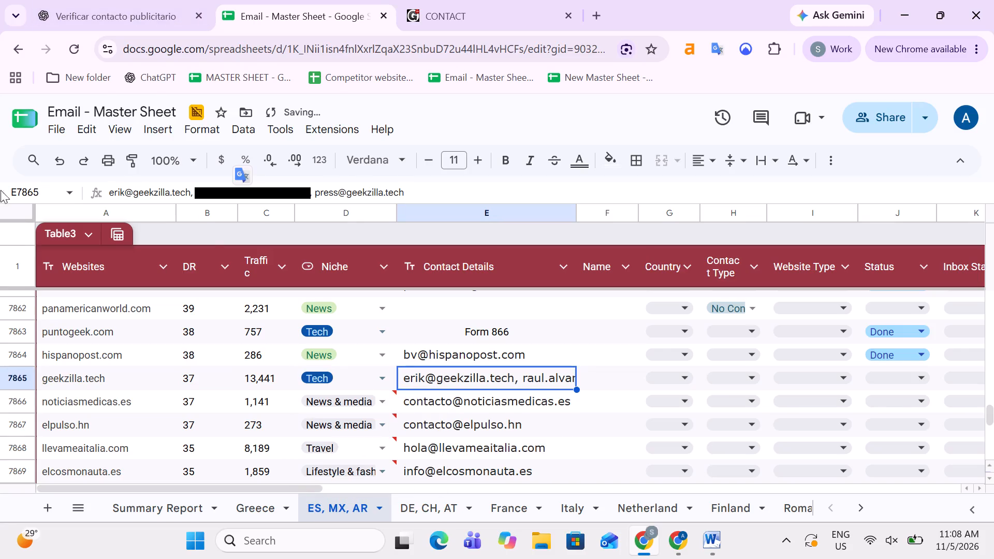
click(182, 192)
drag(182, 192, 131, 189)
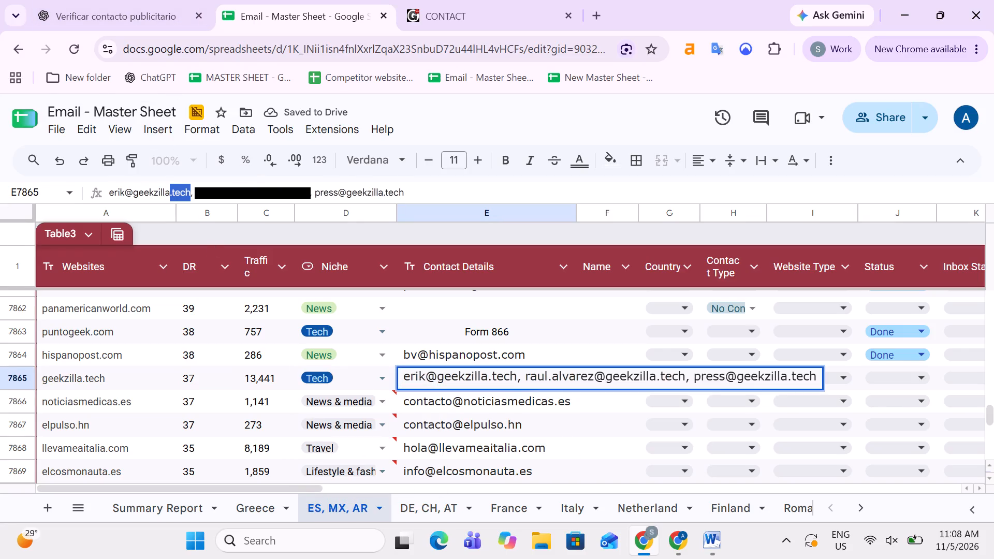
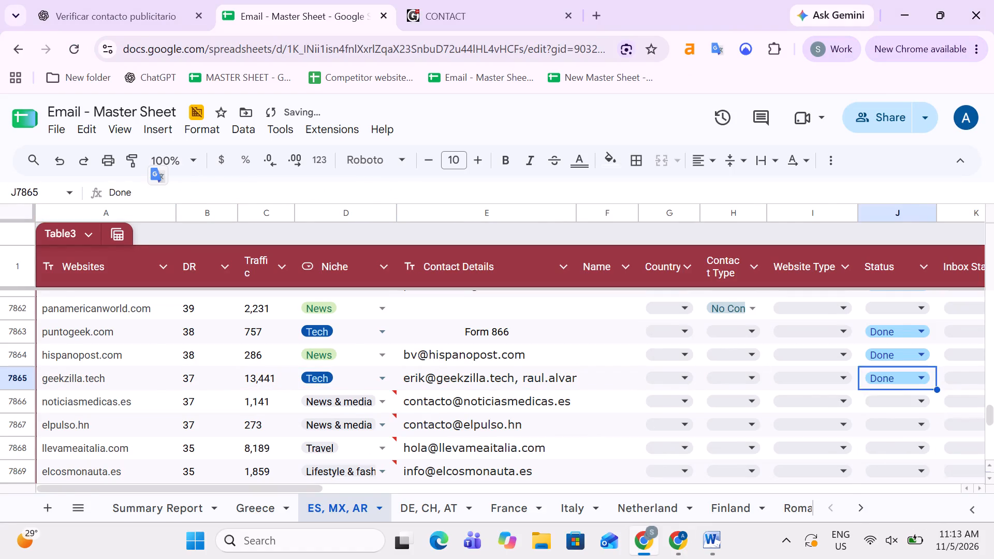
Set the niche of noticiasmedicas.es to News.
key(Right)
key(Right)
key(Right)
key(Down)
key(Left)
key(Left)
key(Left)
key(Left)
key(Left)
key(Left)
key(Left)
key(Left)
key(Left)
key(Left)
key(Left)
key(Left)
key(Left)
key(Left)
key(Left)
key(Left)
key(Left)
key(Left)
key(Left)
key(Left)
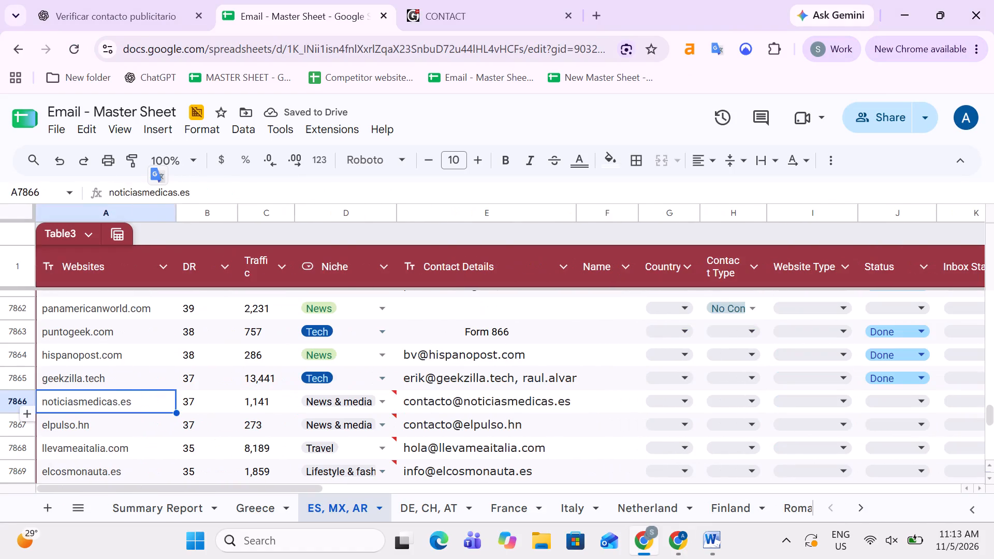
key(Right)
key(Right)
key(Right)
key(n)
key(Down)
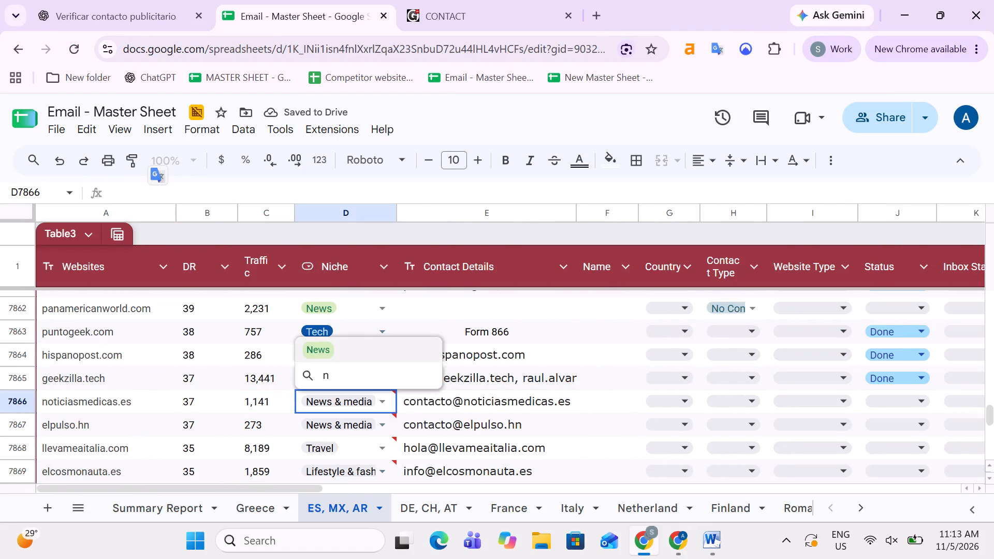
key(Up)
key(Down)
key(Return)
Open the contact e-mail entry for noticiasmedicas.es and select its text.
key(Up)
key(Right)
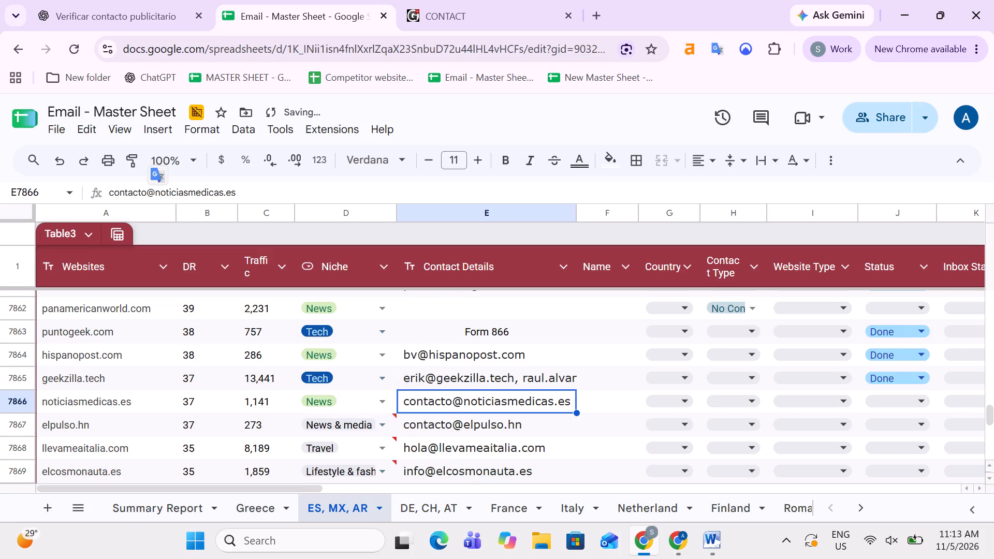
triple_click(195, 192)
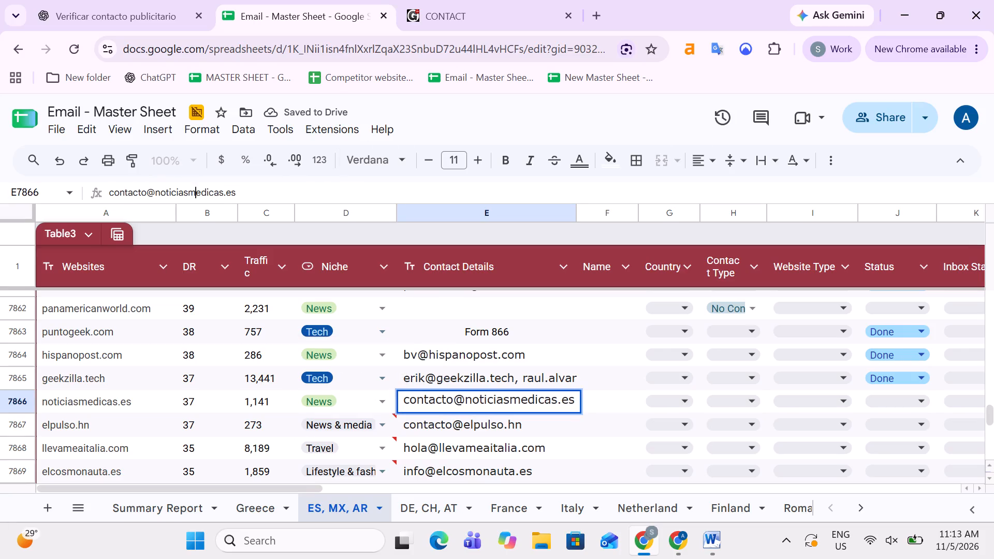
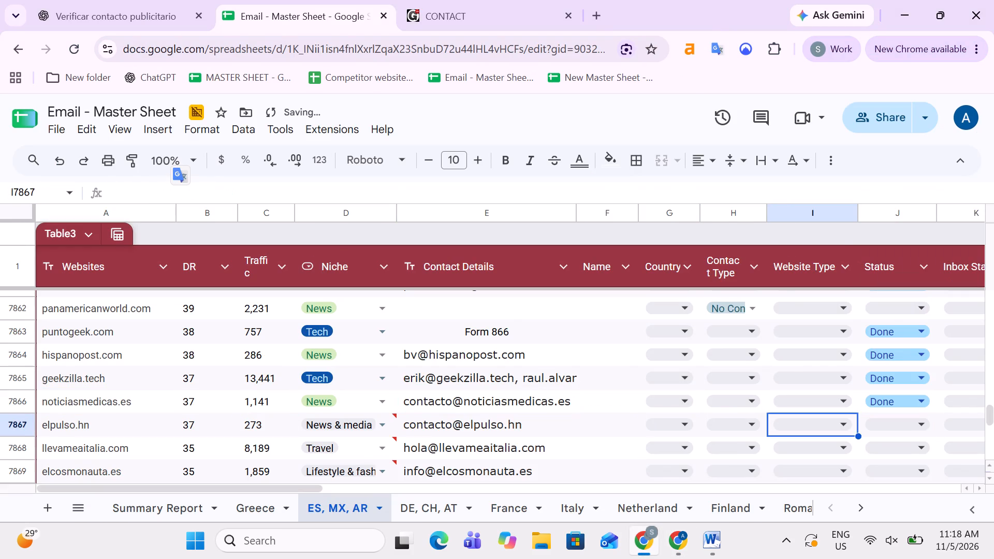
Change the niche of elpulso.hn in row 7867 to News.
key(Right)
key(Right)
key(Right)
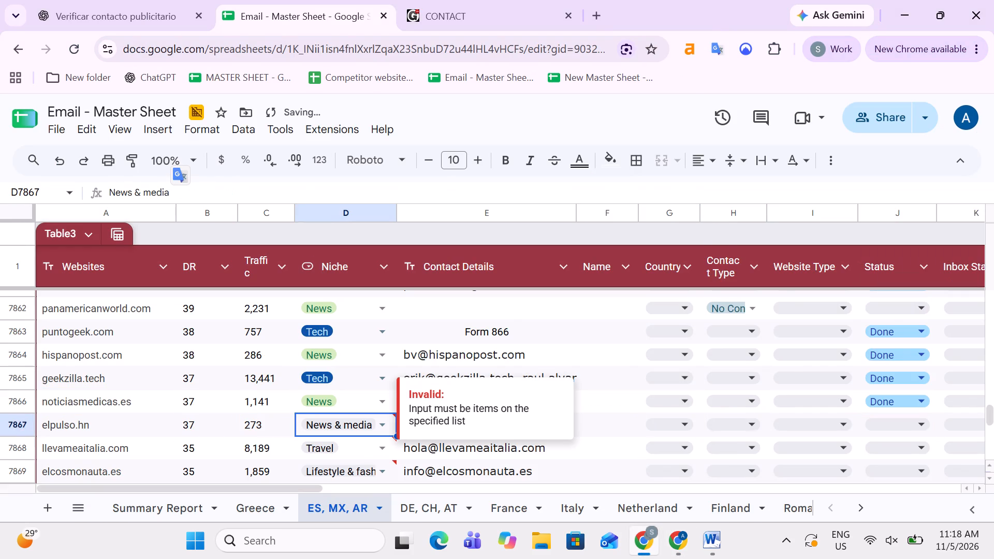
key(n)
key(Down)
key(Return)
key(Up)
Open the contact details entry of elpulso.hn to select its email address text.
key(Right)
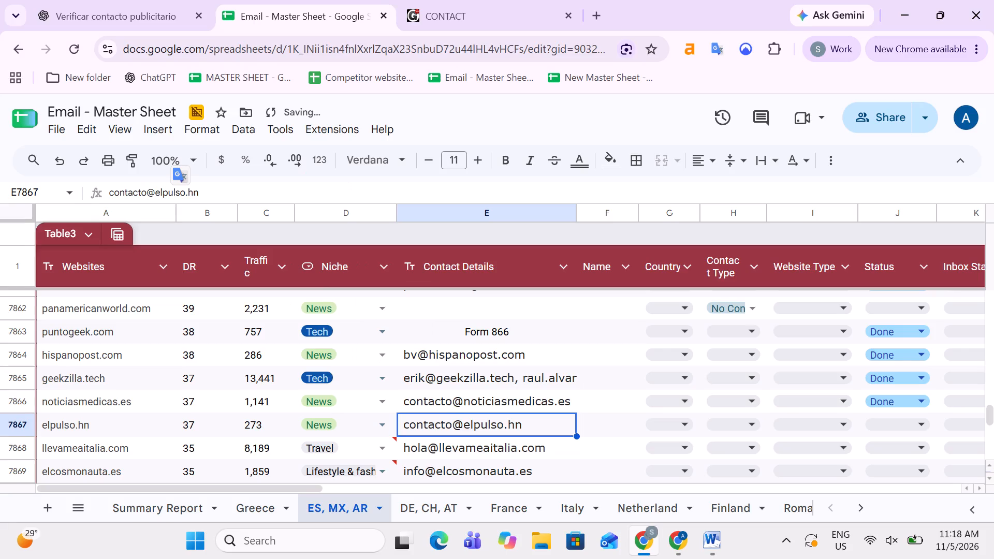
triple_click(159, 185)
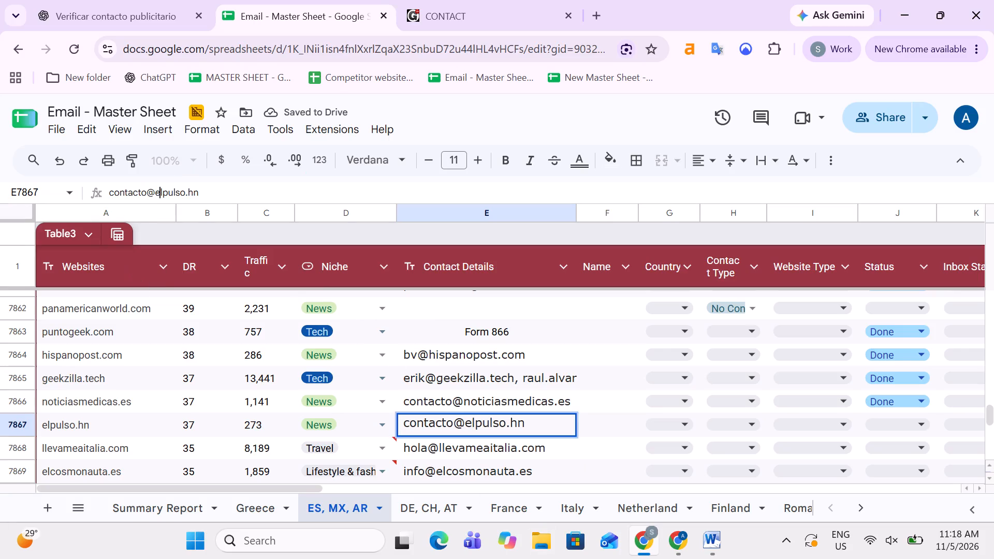
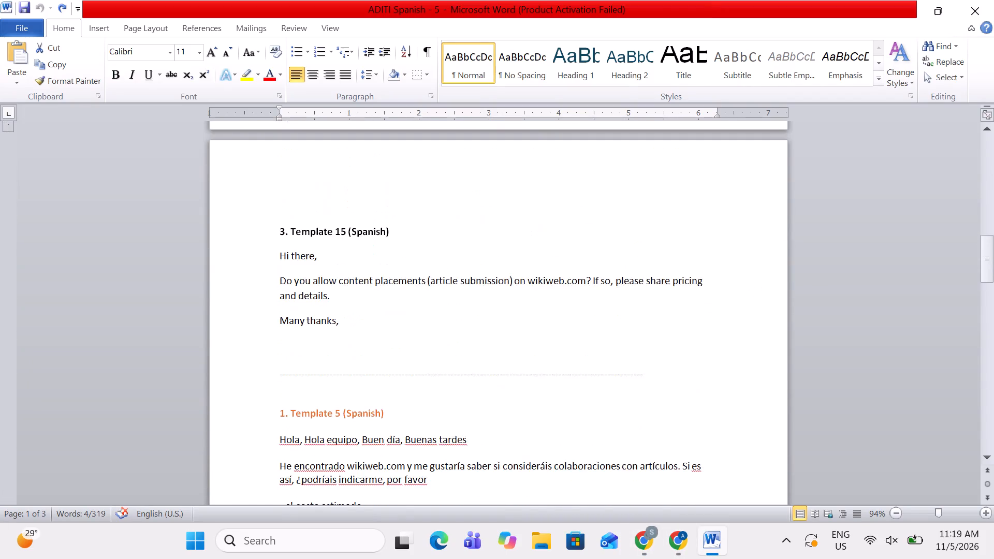
Select the greeting "Hola equipo" in the greeting line of "1. Template 5 (Spanish)".
scroll(293, 320, down, 1)
click(309, 401)
drag(309, 401, 341, 406)
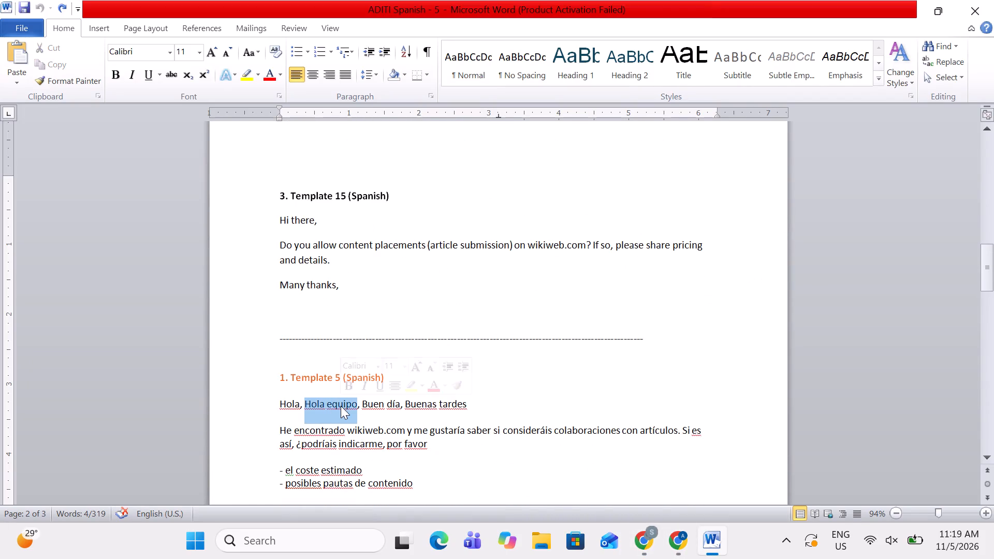
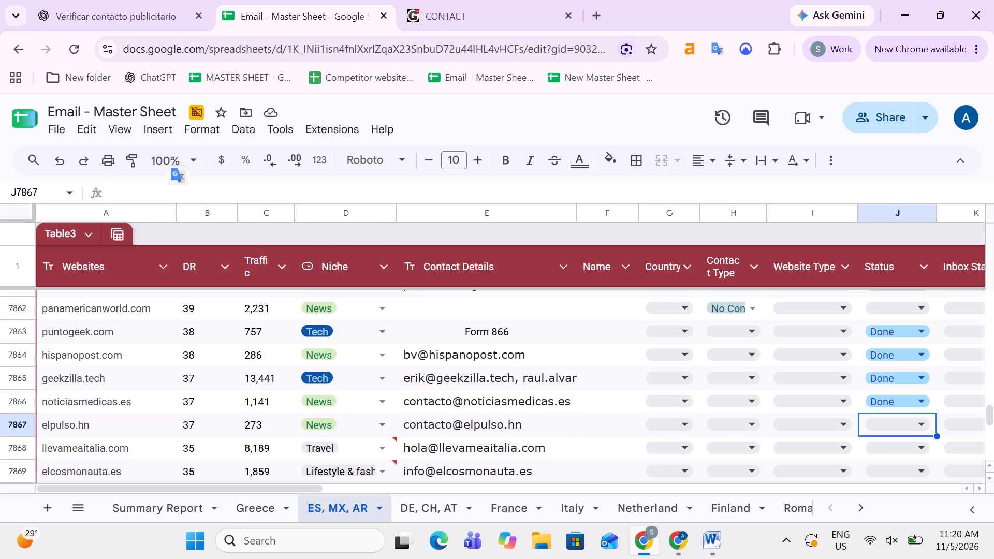
Set the Status of the elpulso.hn row to Done.
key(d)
key(Down)
key(Return)
Change the Niche of the llevameaitalia.com row to Tour & Travel.
key(Left)
key(Left)
key(Left)
key(Left)
key(Left)
key(Left)
key(Left)
key(Left)
key(Left)
key(Left)
key(Left)
key(Left)
key(Left)
key(Left)
key(Left)
key(Left)
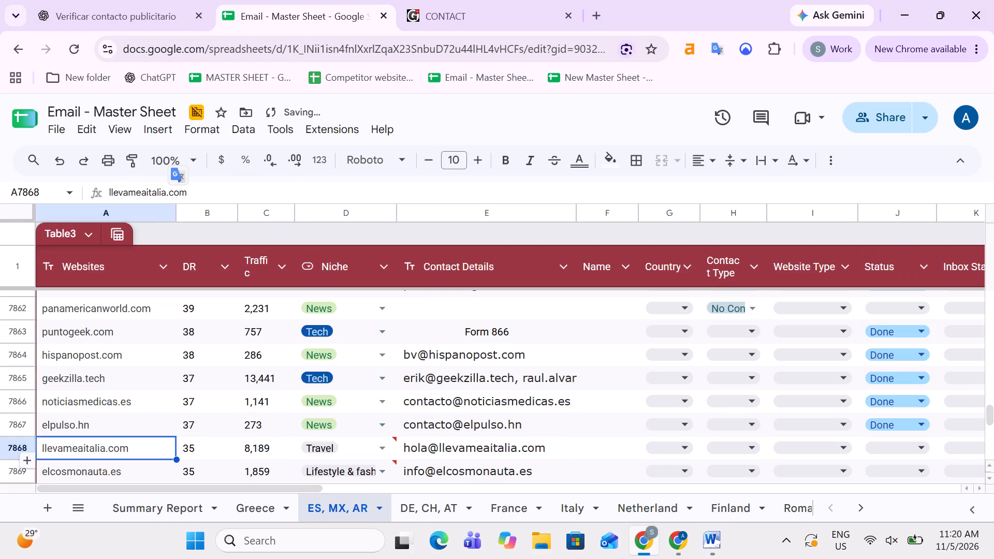
key(Right)
key(Right)
key(Right)
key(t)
key(Up)
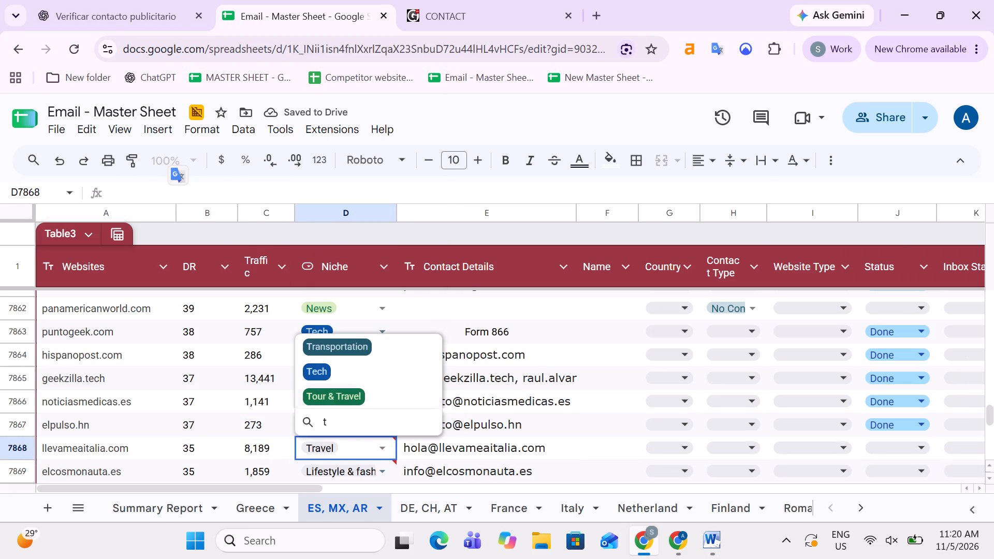
key(Up)
key(Return)
Select the full contact email address in the Contact Details cell of the llevameaitalia.com row.
key(Up)
key(Right)
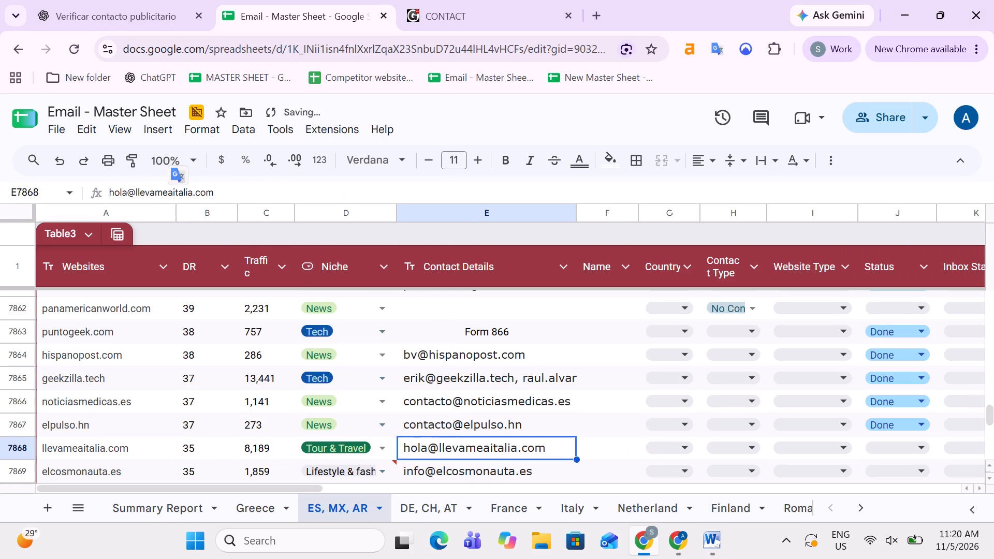
triple_click(170, 187)
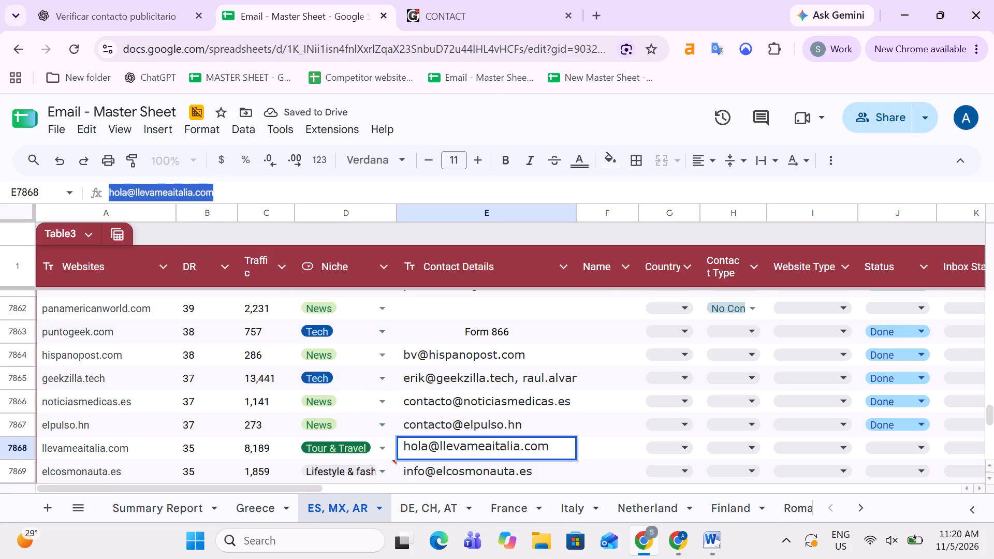
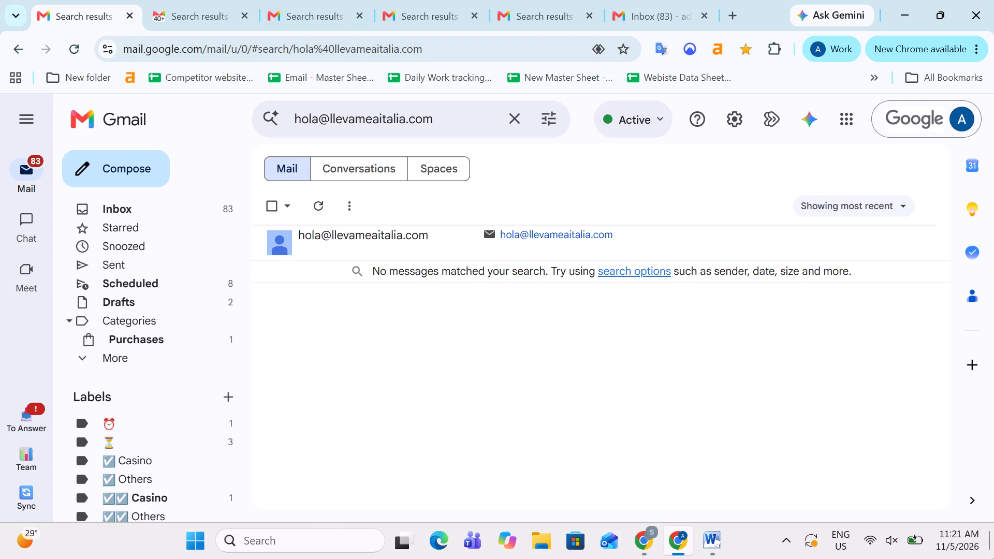
Search the second and third Gmail accounts for the copied llevameaitalia.com contact address, replacing the earlier elpulso.hn search.
click(204, 0)
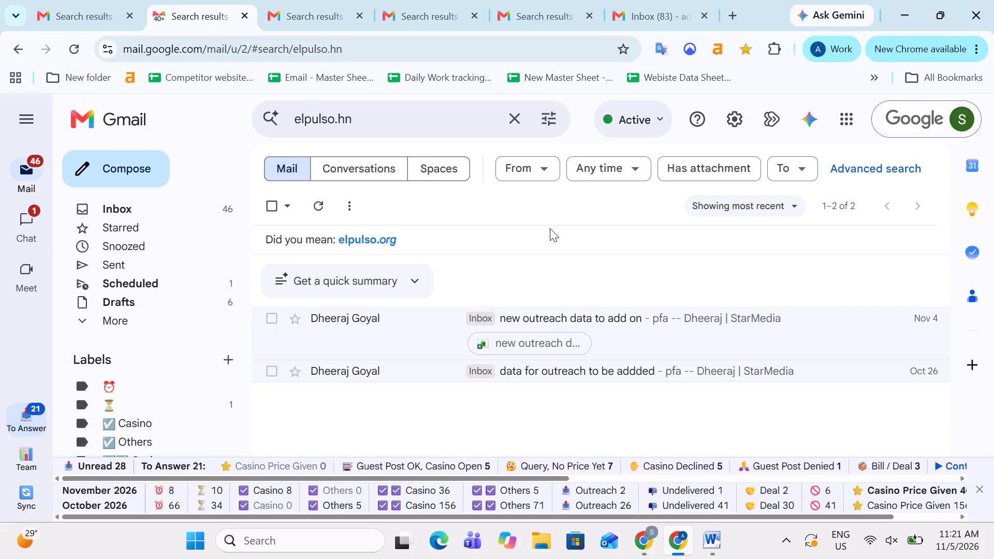
click(514, 113)
key(ctrl+v)
key(Return)
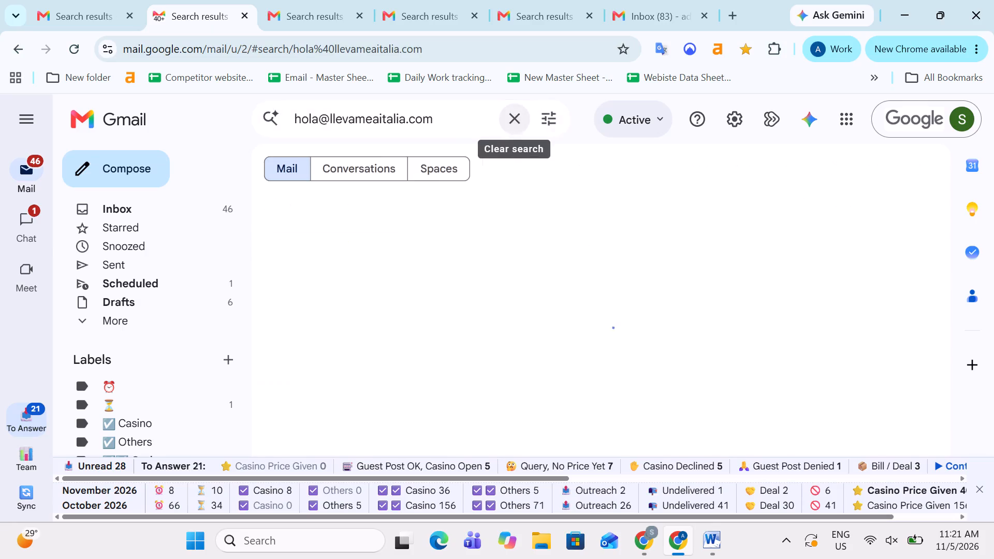
click(335, 0)
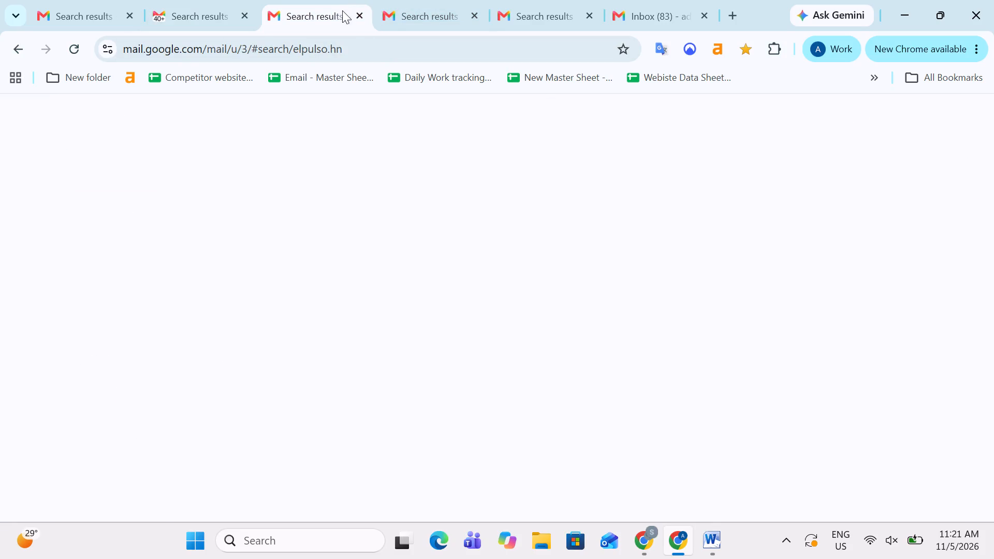
click(504, 123)
key(ctrl+v)
key(Return)
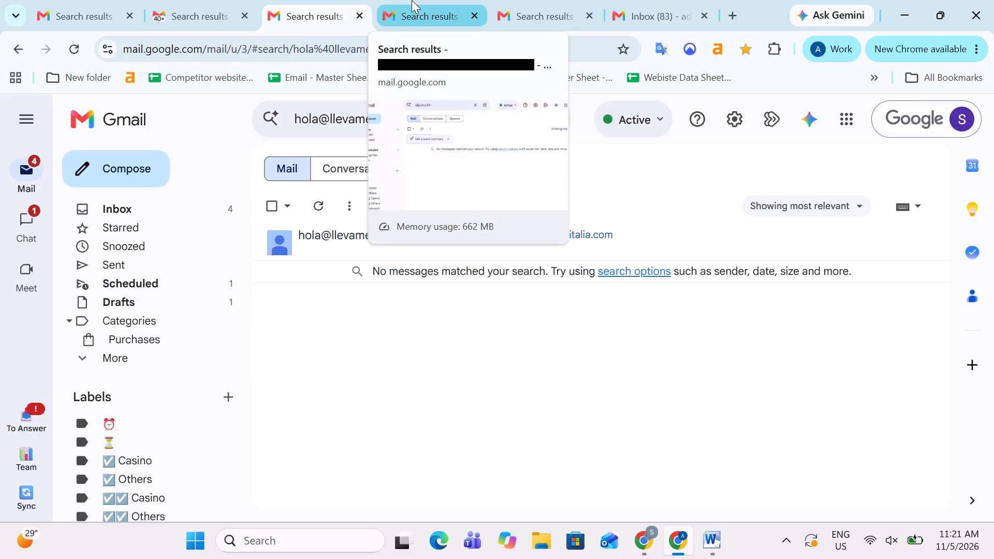
Search the fourth and fifth Gmail accounts for the same llevameaitalia.com contact address, replacing the elpulso.hn search.
click(412, 0)
click(503, 116)
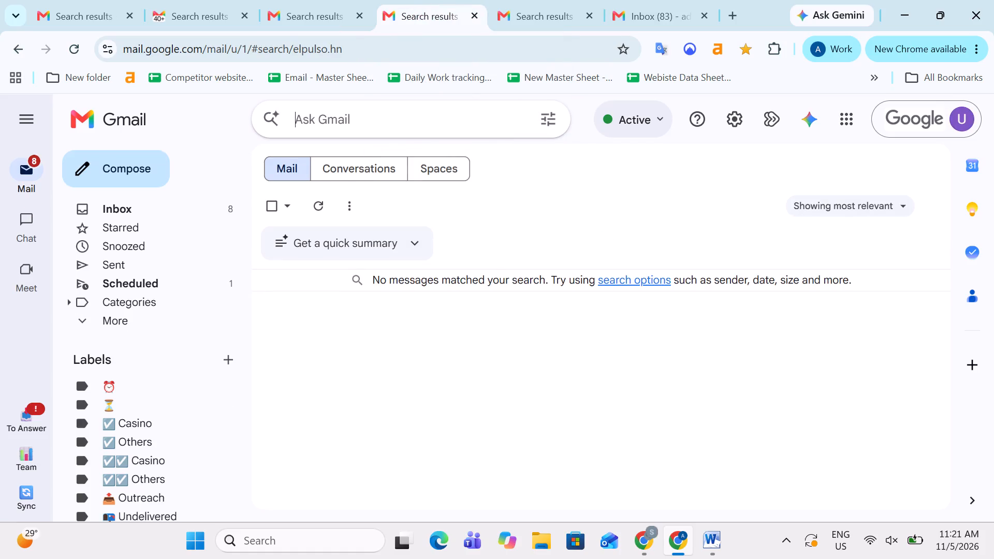
key(ctrl+v)
key(Return)
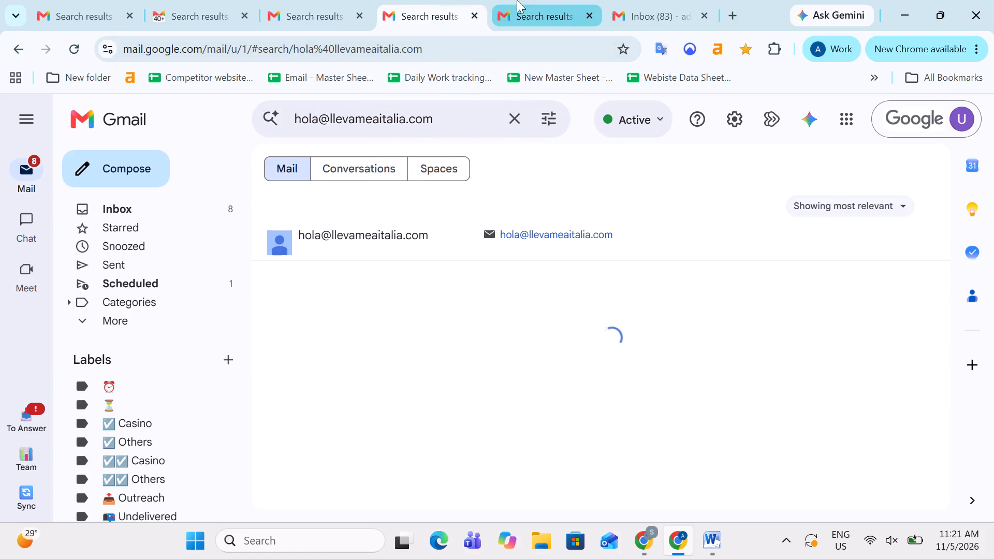
click(523, 0)
click(523, 110)
key(ctrl+v)
key(Return)
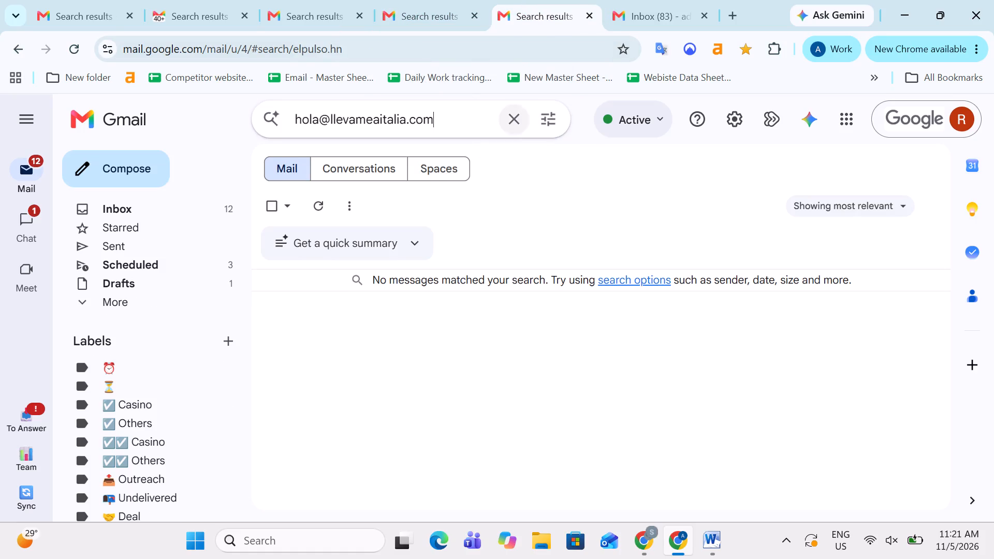
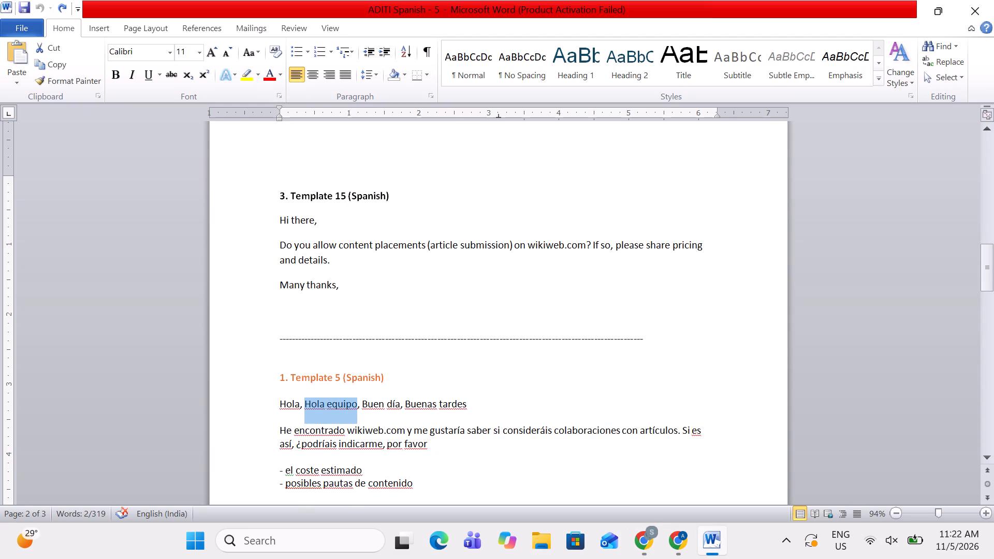
Select the greeting "Buenas tardes" among the Template 5 (Spanish) greeting options in the ADITI Spanish - 5 document.
scroll(377, 417, up, 1)
click(418, 442)
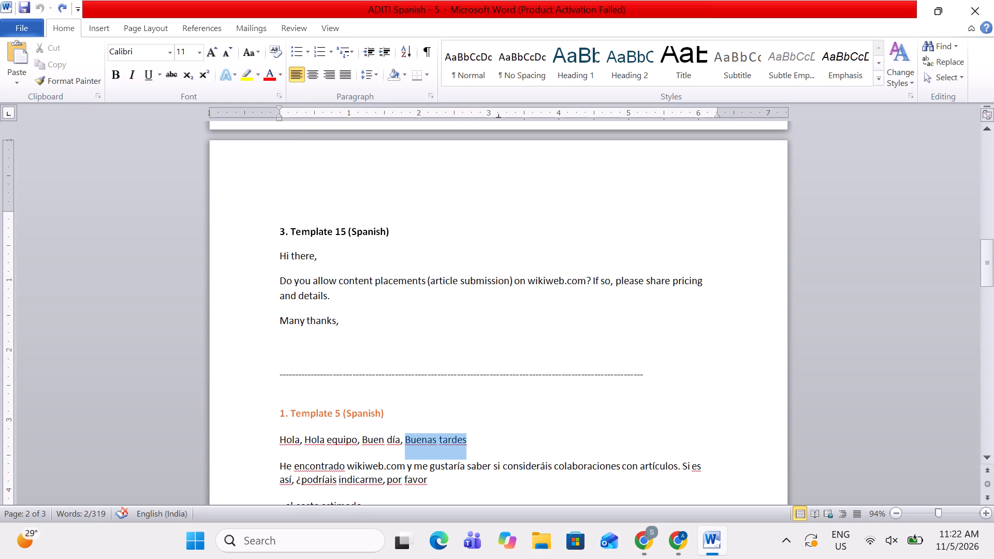
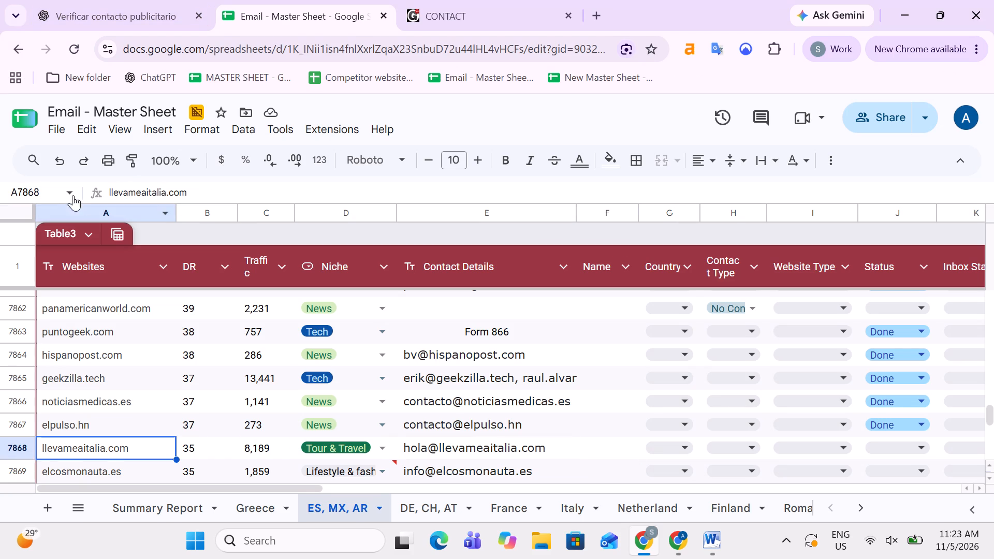
Select the full domain text llevameaitalia.com in the Websites cell of row 7868.
double_click(155, 192)
triple_click(157, 192)
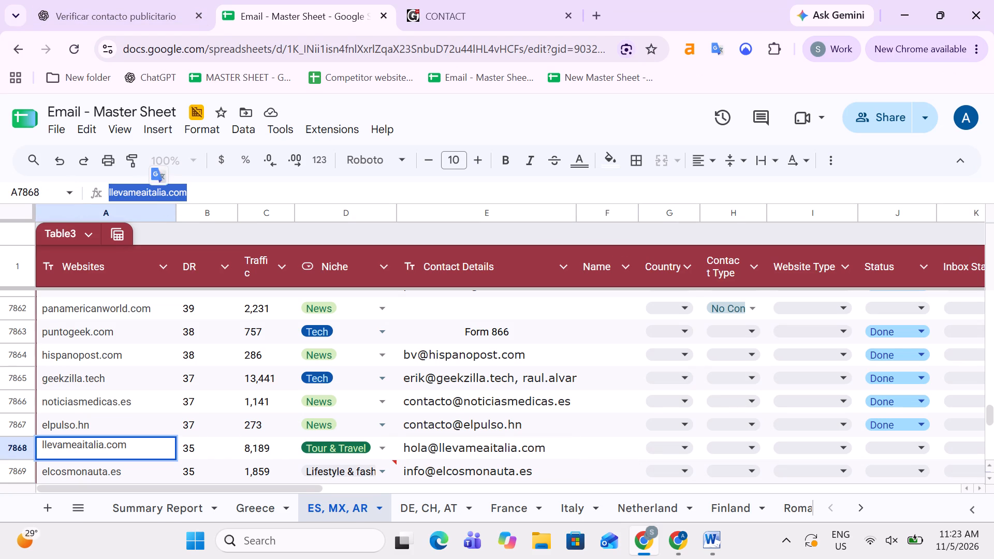
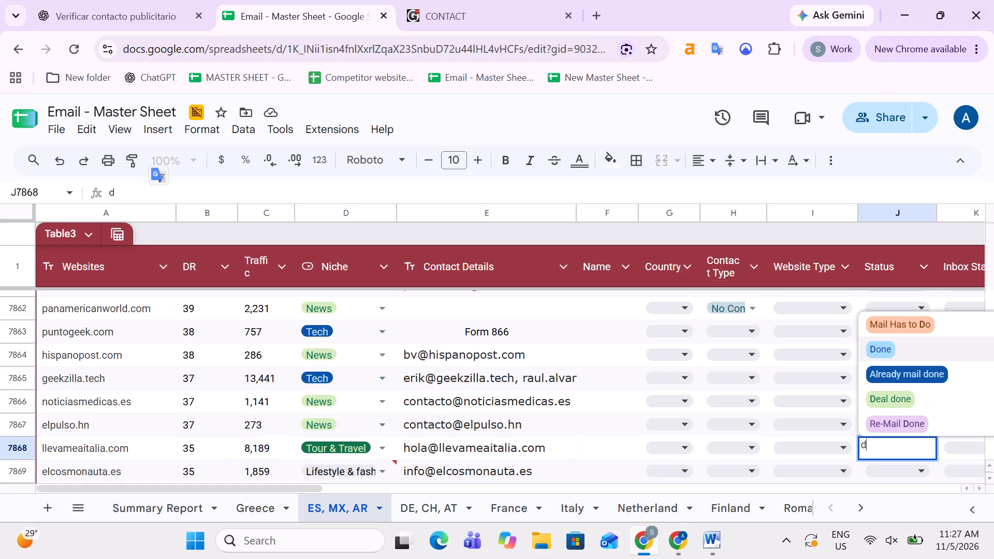
Set the Status of the llevameaitalia.com row to Done.
key(Return)
key(Up)
key(Right)
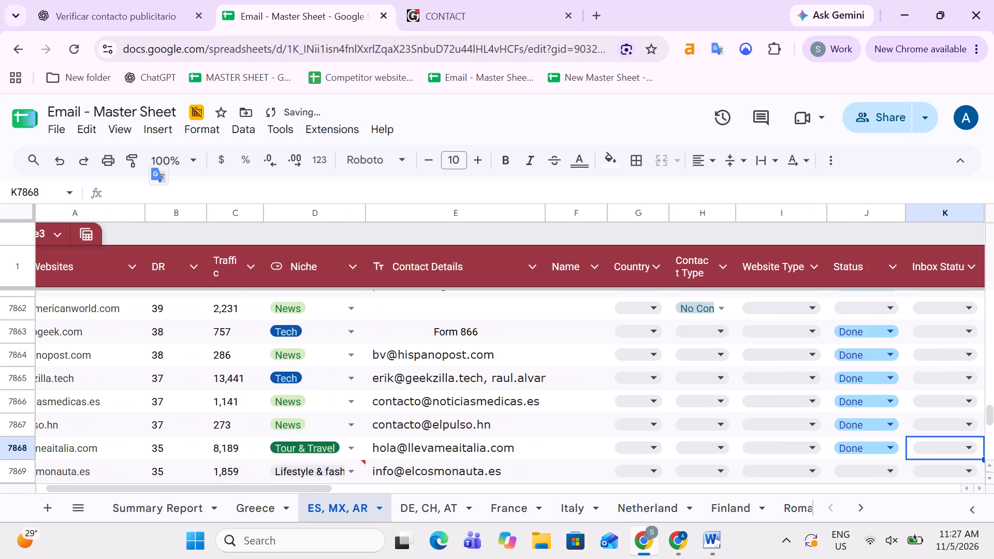
Change the Niche of the elcosmonauta.es row to Lifestyle.
key(Down)
key(Down)
key(Down)
key(Down)
key(Down)
key(Down)
key(Up)
key(Up)
key(Up)
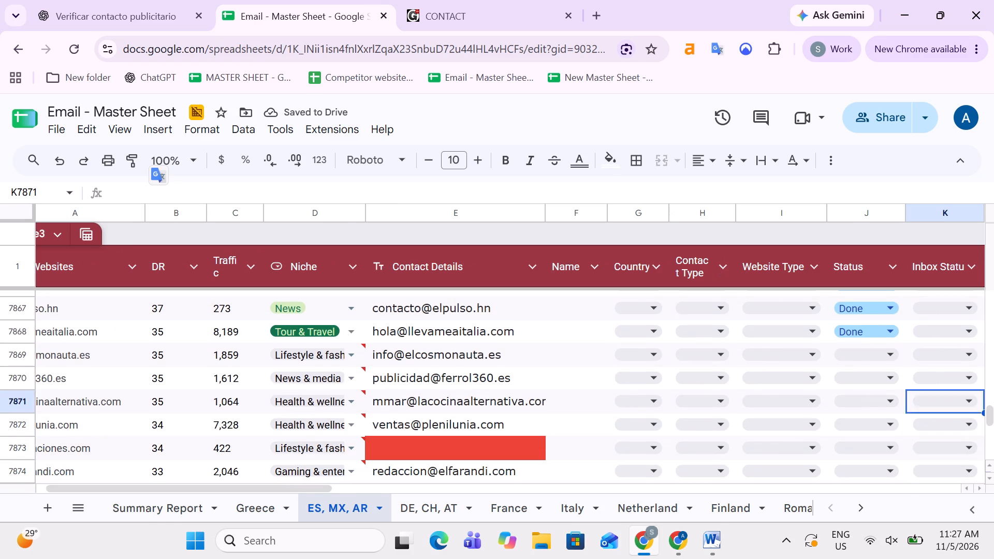
key(Up)
key(Up)
key(Up)
key(Left)
key(Down)
key(Right)
key(Left)
key(Left)
key(Left)
key(Left)
key(Left)
key(Left)
key(Left)
key(Left)
key(Left)
key(Left)
key(Left)
key(Left)
key(Left)
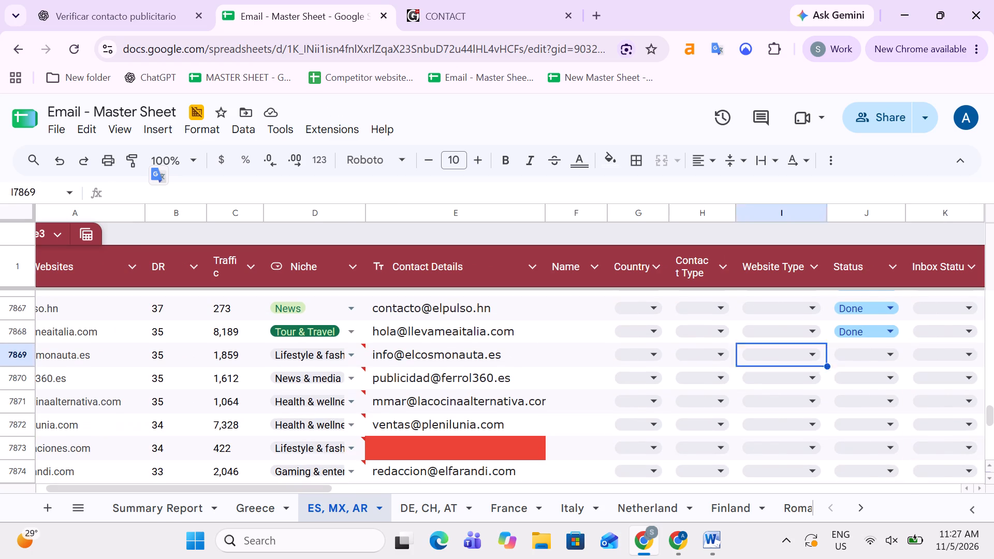
key(Right)
key(Right)
key(Right)
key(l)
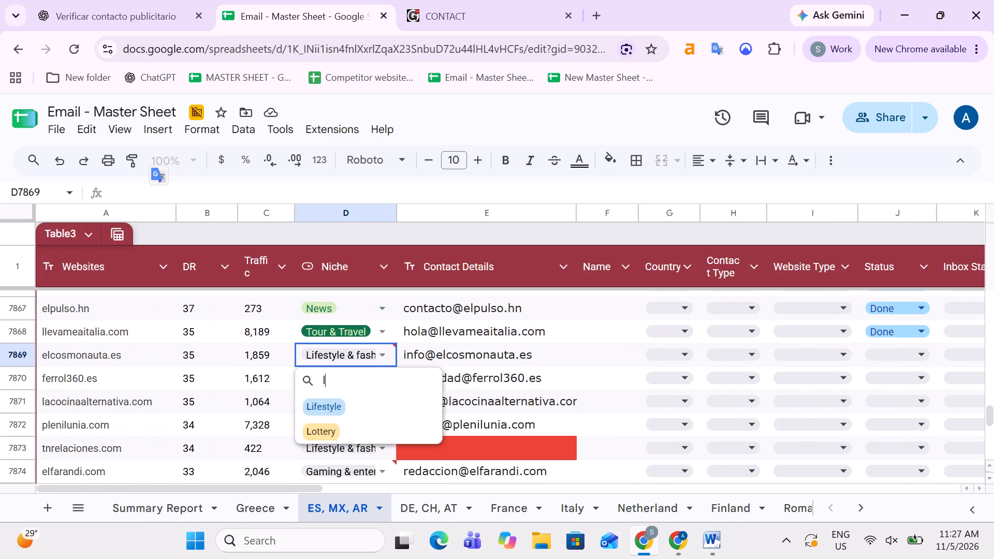
key(Down)
key(Return)
key(Up)
key(Right)
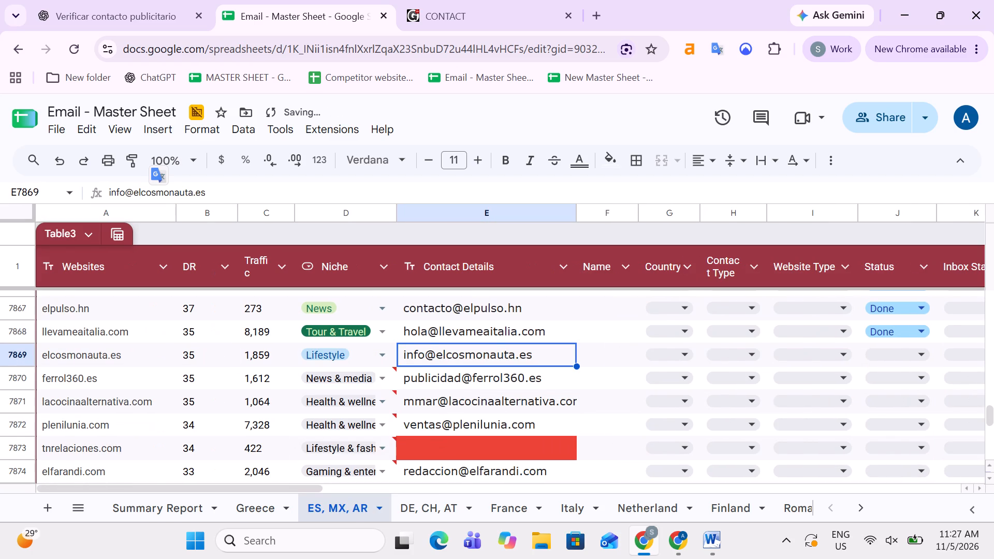
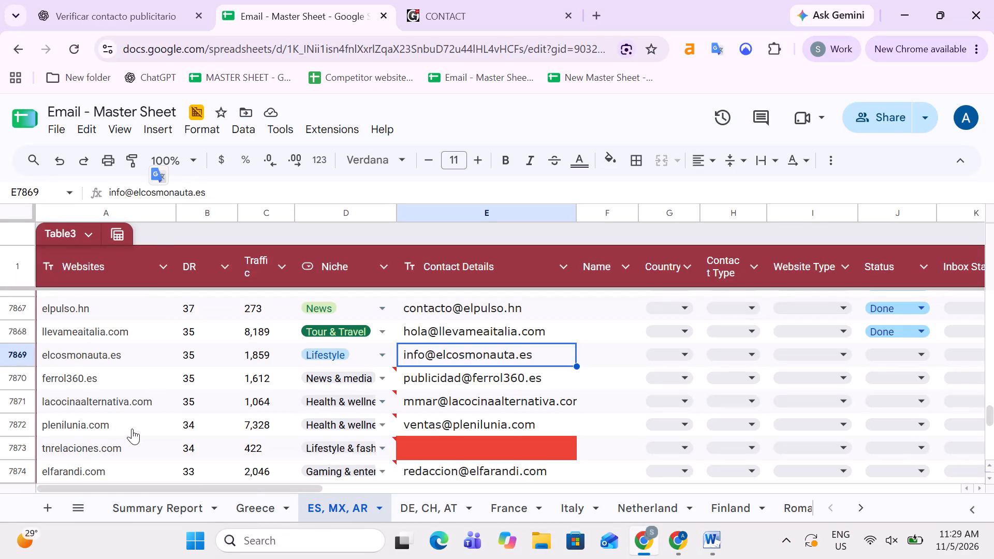
Copy the contact email address listed for elcosmonauta.es in the ES, MX, AR sheet of the Email - Master Sheet.
triple_click(169, 192)
key(ctrl+c)
key(ctrl+c)
key(ctrl+c)
key(ctrl+c)
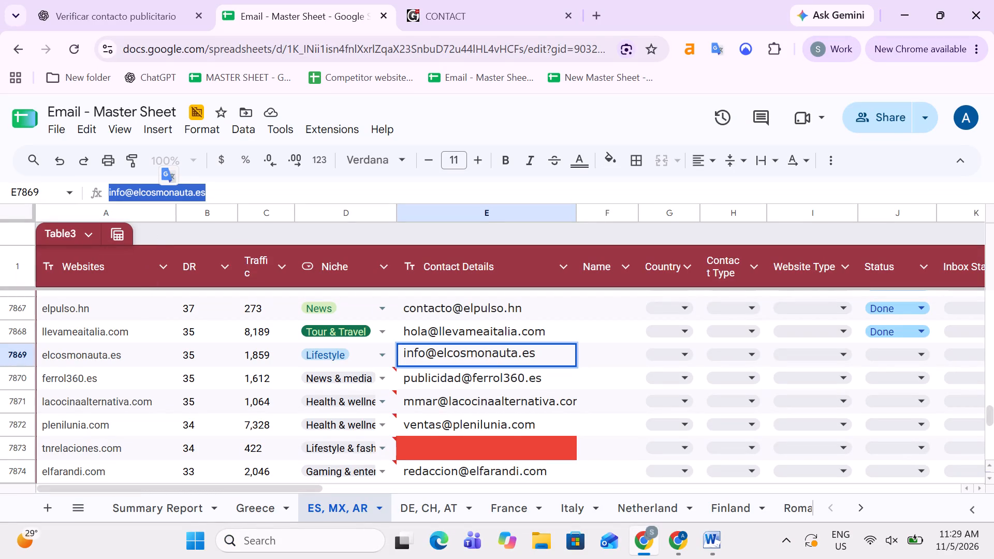
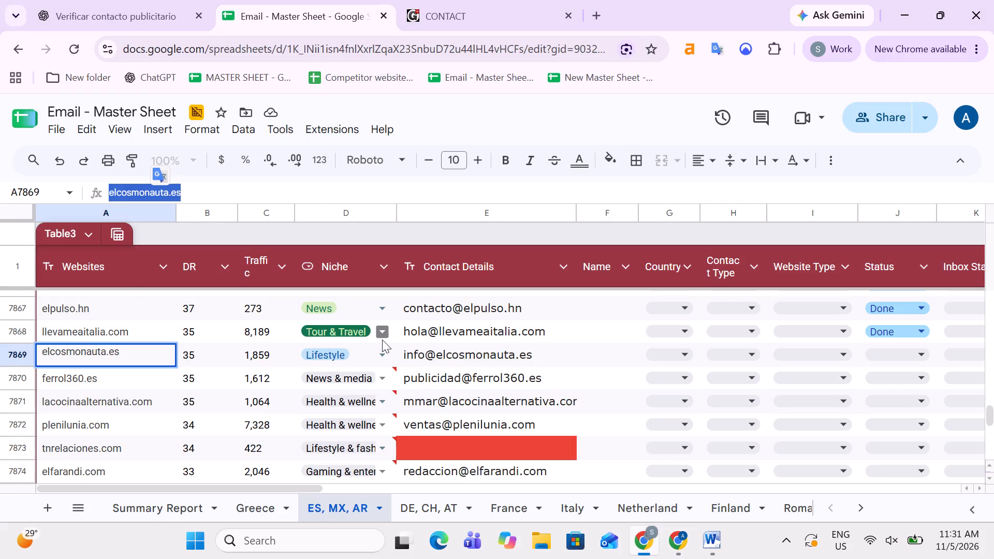
key(alt+Tab)
scroll(401, 324, down, 10)
scroll(403, 314, up, 10)
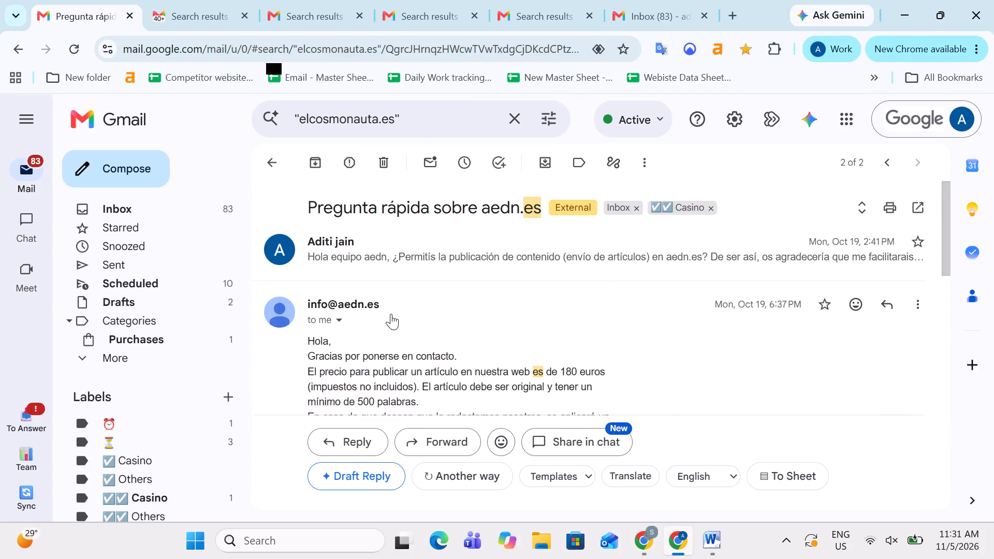
click(199, 0)
click(489, 112)
click(511, 115)
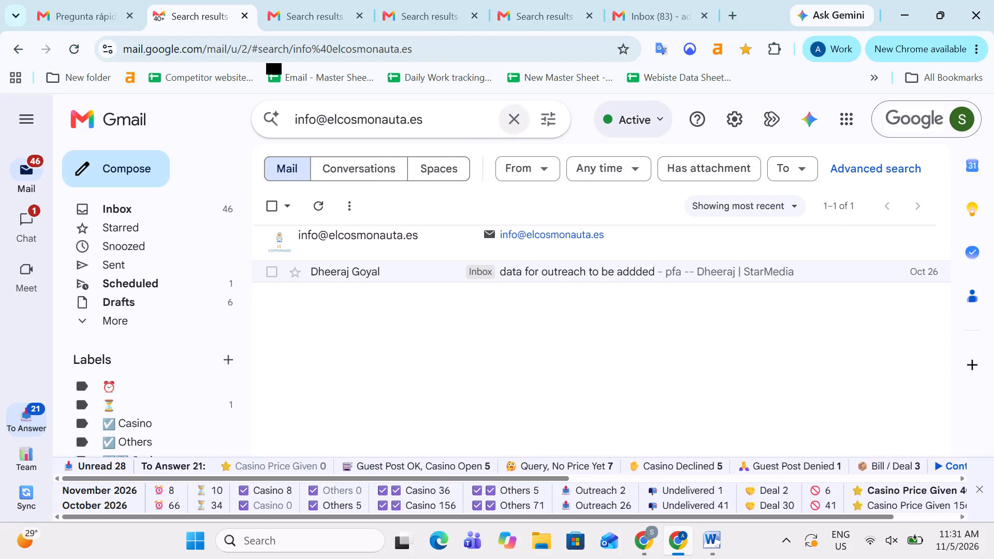
key(ctrl+v)
key(Return)
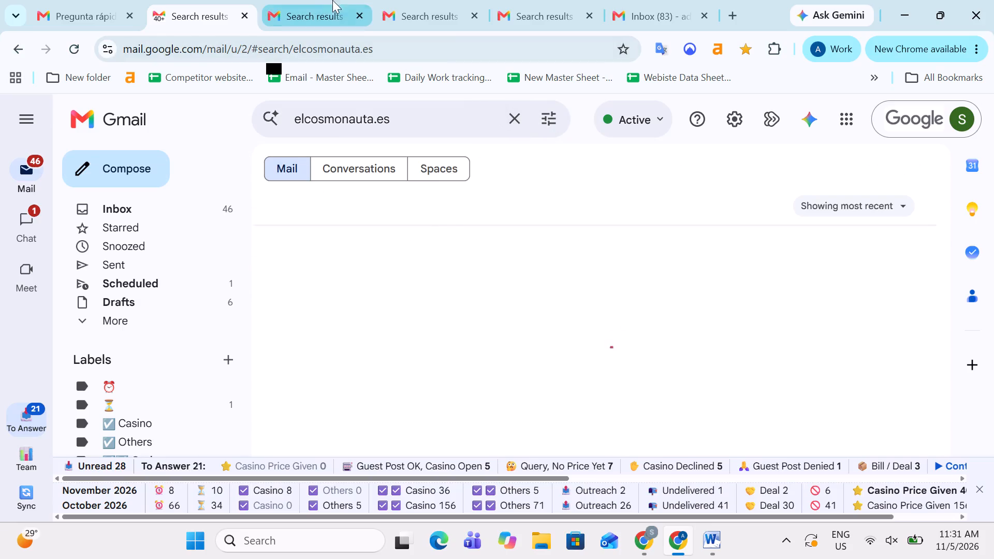
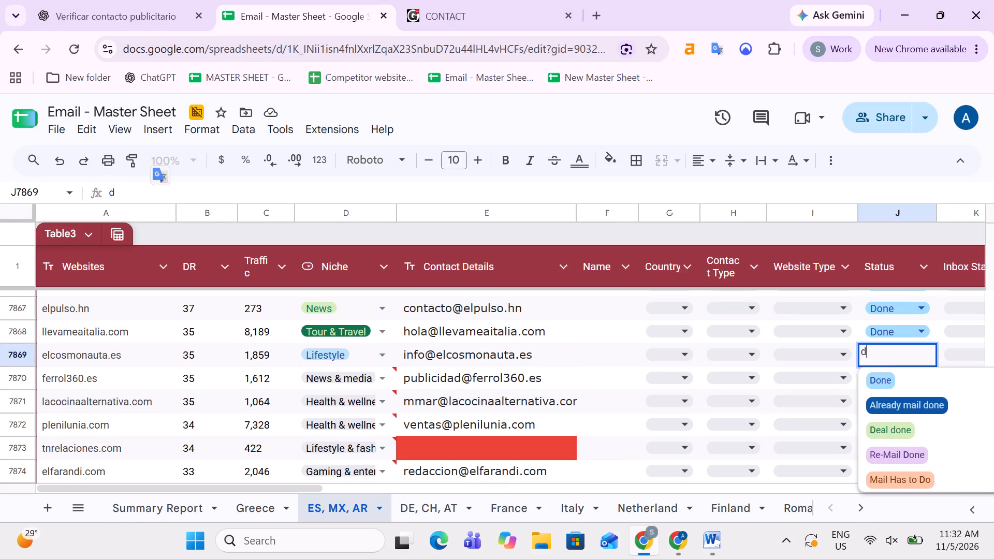
Set the Status of the elcosmonauta.es row to Done.
key(Down)
key(Return)
Change the Niche of the ferrol360.es row to News.
key(Left)
key(Left)
key(Left)
key(Left)
key(Left)
key(Left)
key(Left)
key(Left)
key(Left)
key(Left)
key(Left)
key(Left)
key(Left)
key(Left)
key(Left)
key(Left)
key(Right)
key(Right)
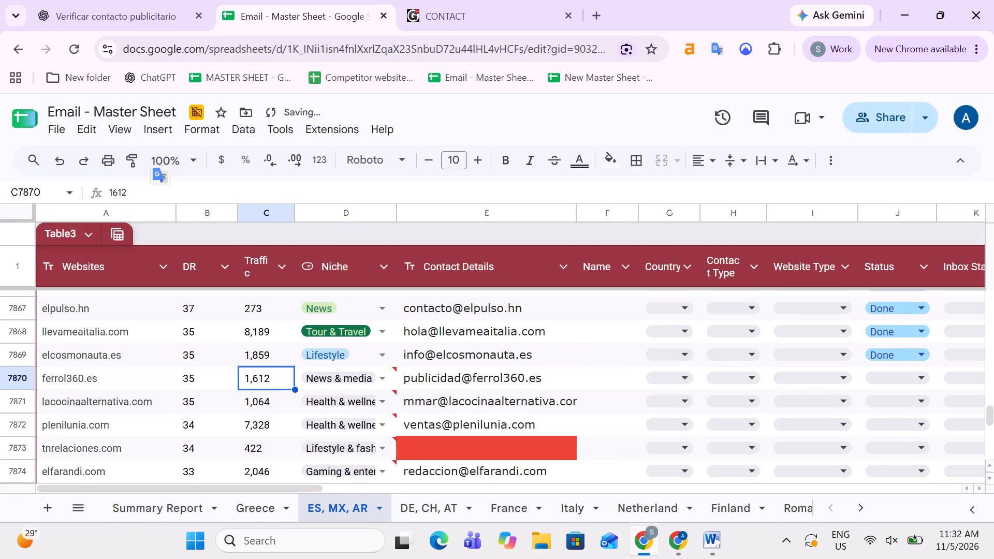
key(Right)
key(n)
key(Down)
key(Return)
Copy the full contact email address from the Contact Details cell of the ferrol360.es row.
key(Up)
key(Right)
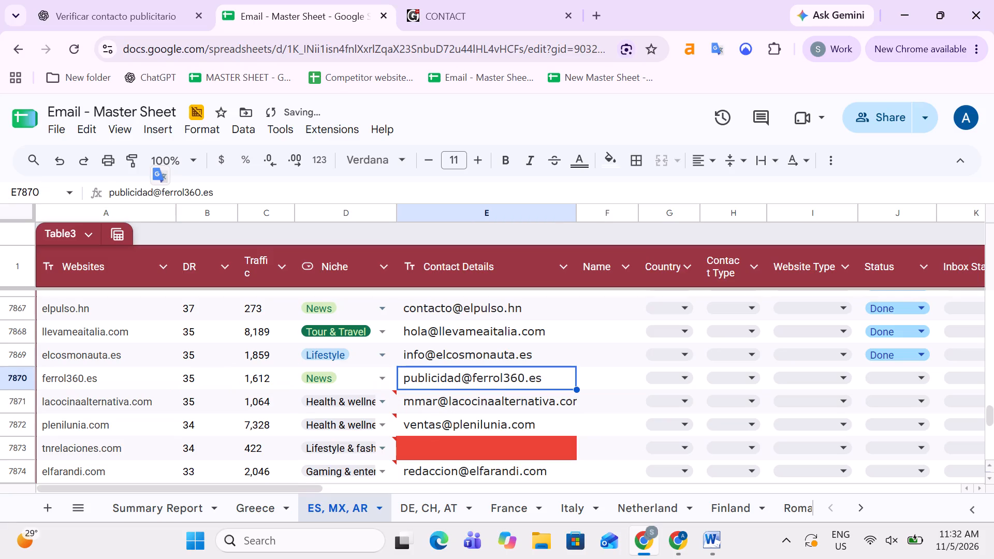
double_click(173, 195)
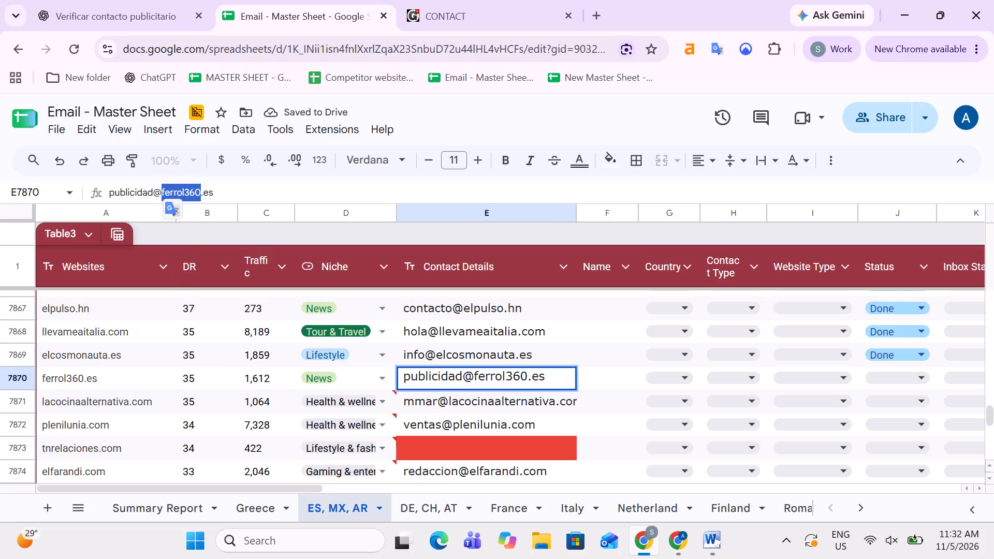
triple_click(173, 188)
key(ctrl+c)
key(ctrl+c)
key(ctrl+c)
key(ctrl+c)
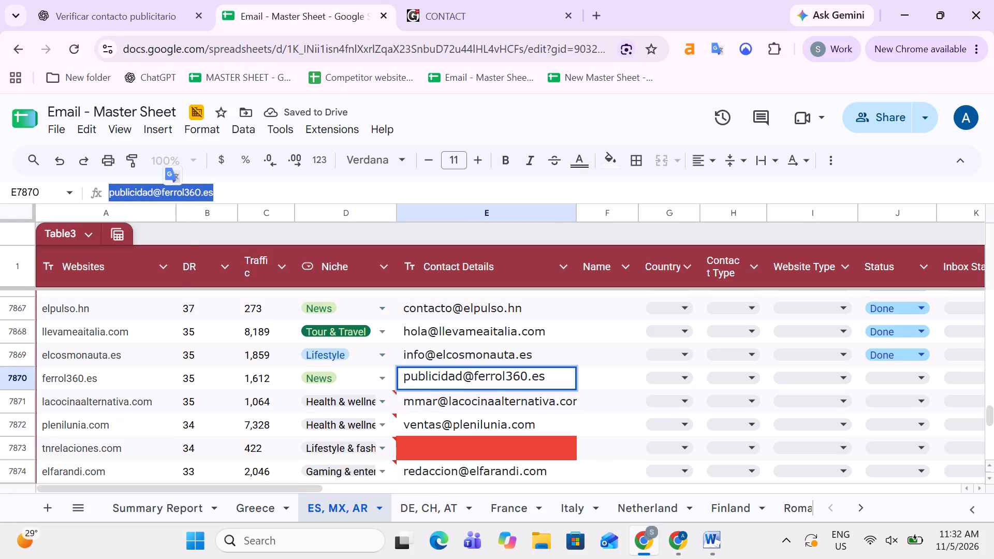
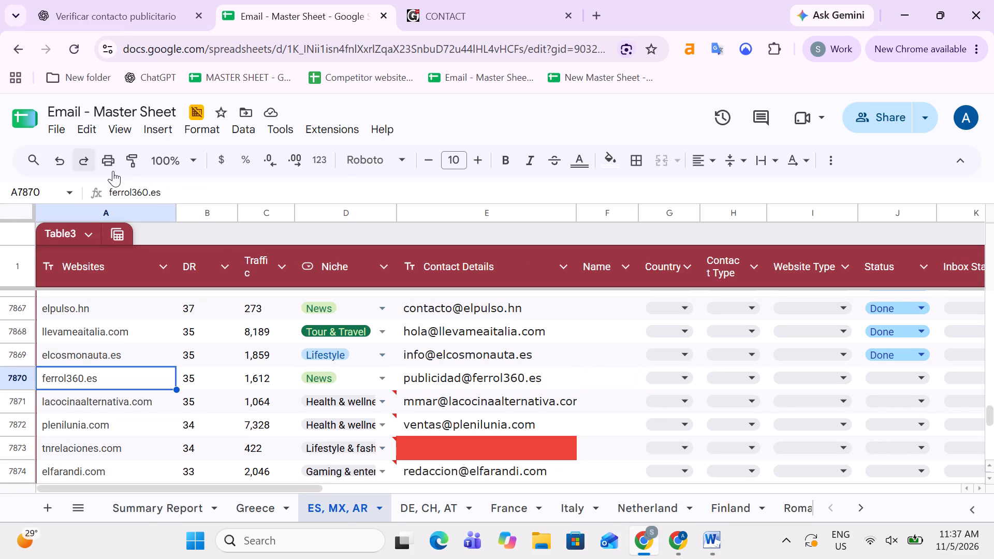
Copy the website name ferrol360.es from row 7870 of the Email - Master Sheet.
triple_click(137, 194)
key(ctrl+c)
key(ctrl+c)
key(ctrl+c)
key(ctrl+c)
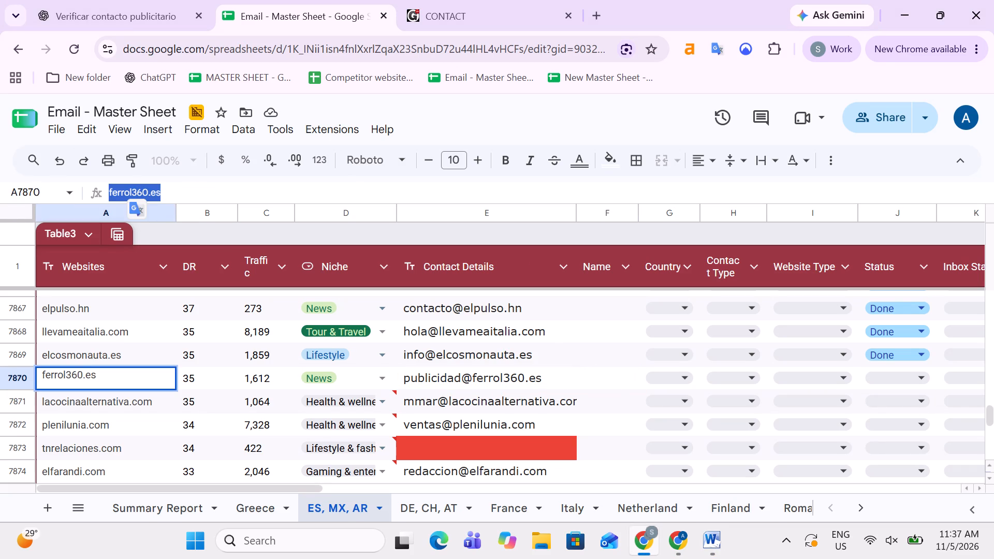
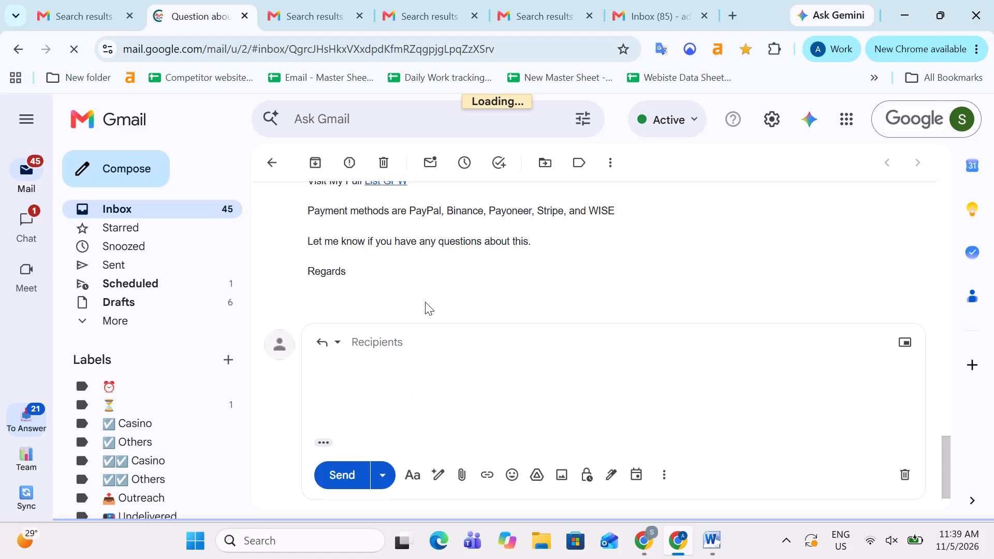
Review the drafted reply to Word Finder X about iGaming / casino links together with the website list and payment methods in the received email.
scroll(425, 302, down, 2)
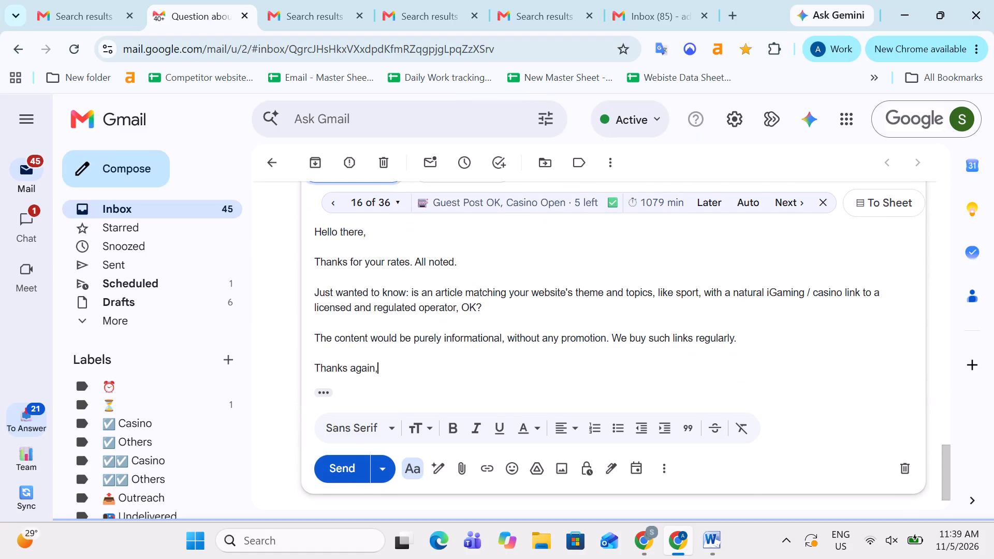
scroll(435, 290, up, 4)
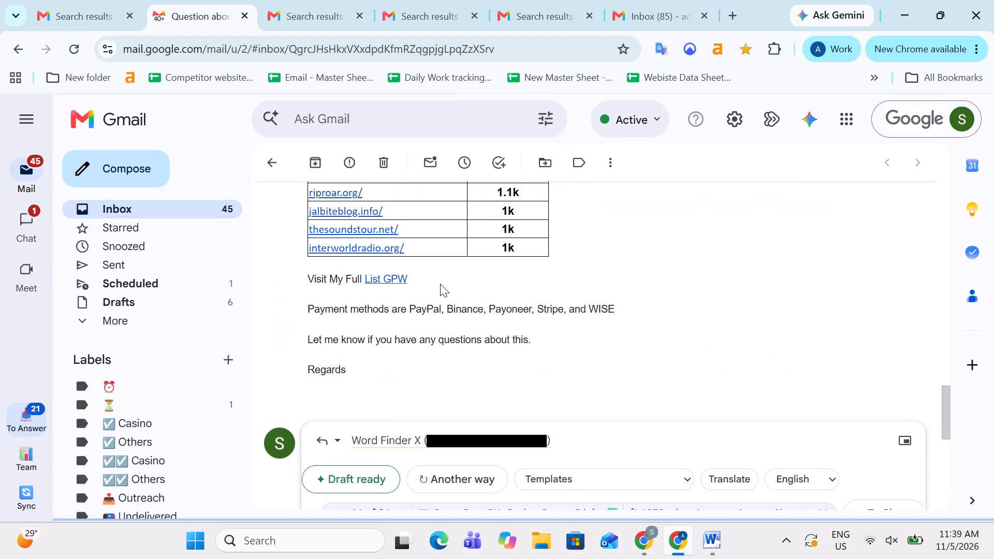
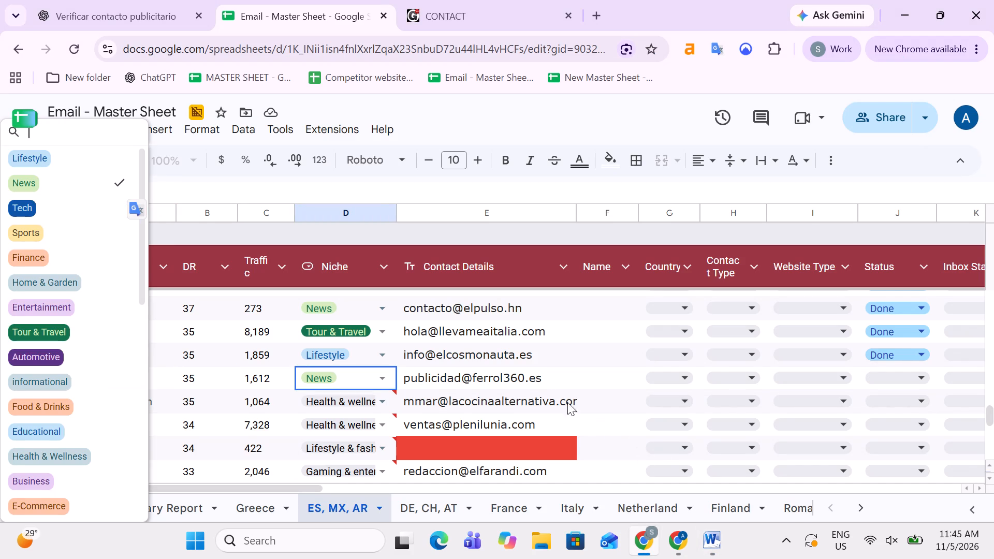
Set the Status of the ferrol360.es row to Done.
click(557, 384)
key(Right)
key(Right)
key(Right)
key(Right)
key(Right)
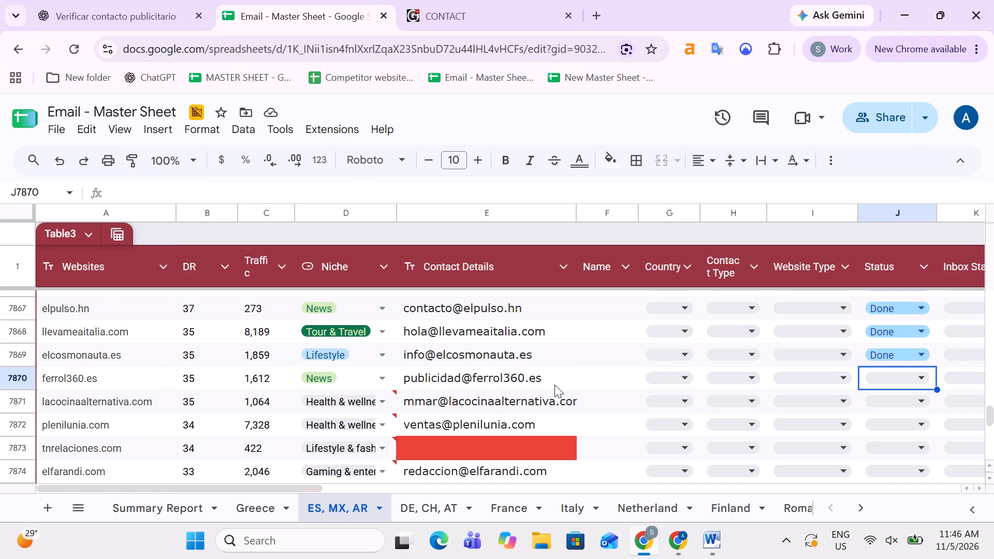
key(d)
key(Down)
key(Return)
key(Up)
Examine the Post date column above the ferrol360.es row to find where the dated entries stop.
key(Right)
key(Right)
key(Right)
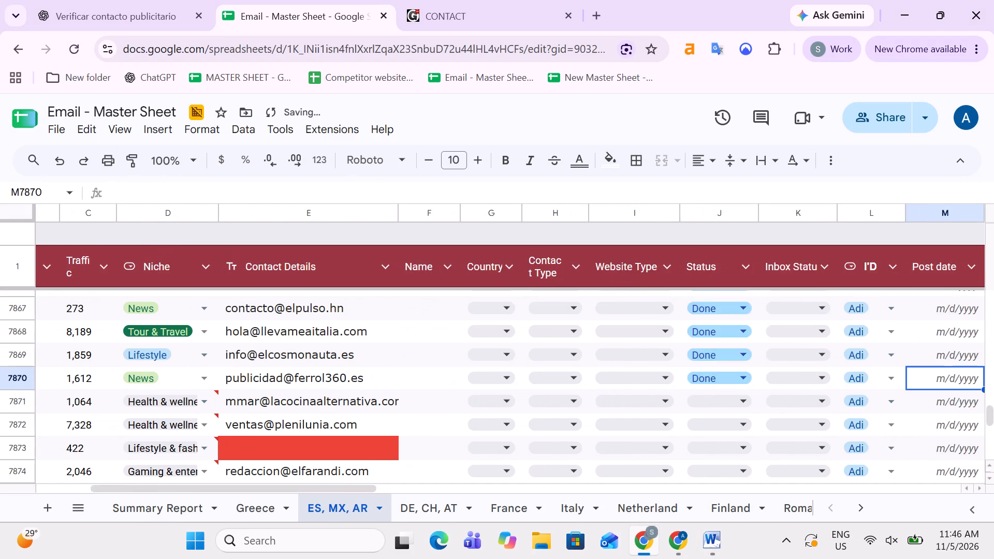
key(Right)
key(Left)
key(ctrl+Up)
key(Up)
key(Up)
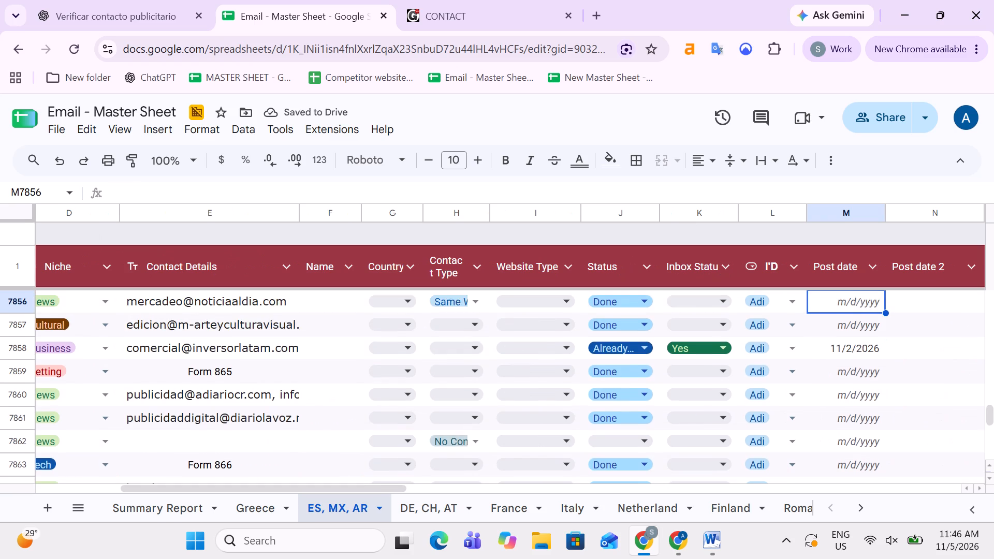
key(Up)
key(Up)
key(Up)
key(Up)
key(Up)
key(Up)
key(Down)
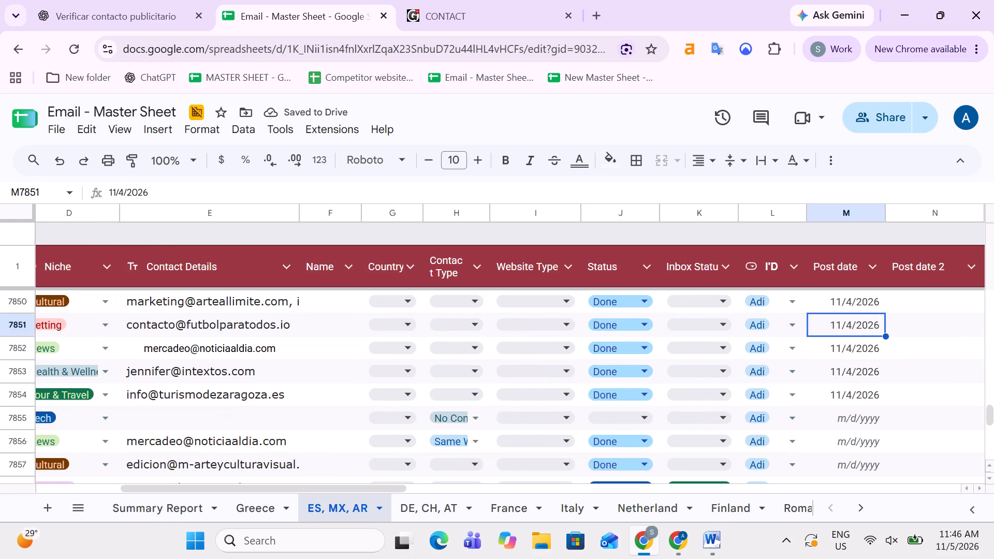
key(Down)
key(Down)
key(Down)
key(Down)
key(Down)
Review the Status entries from row 7856 down to the ferrol360.es row.
key(Left)
key(Left)
key(Left)
key(ctrl+shift+Down)
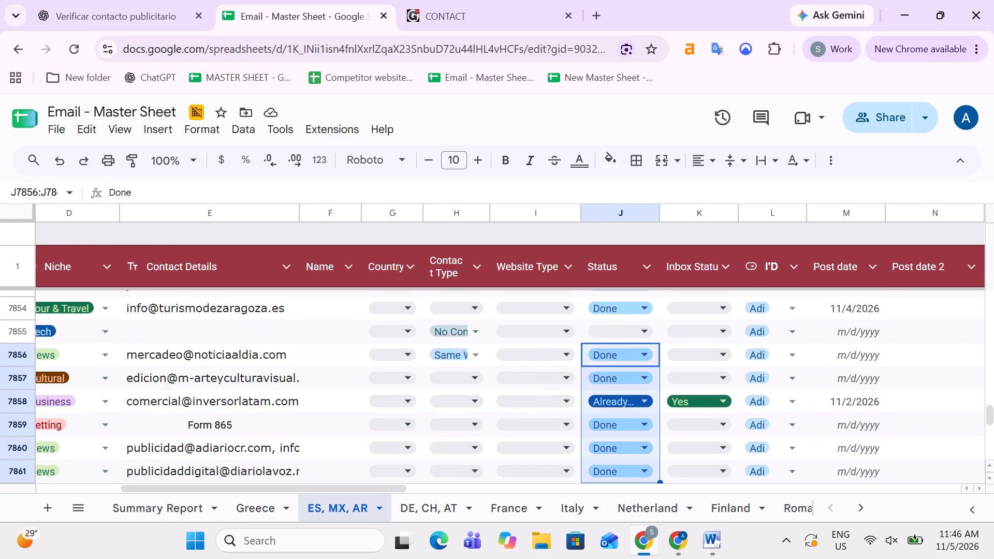
key(ctrl+shift+Down)
key(ctrl+shift+Down)
key(ctrl+shift+Down)
key(ctrl+shift+Down)
key(ctrl+shift+Up)
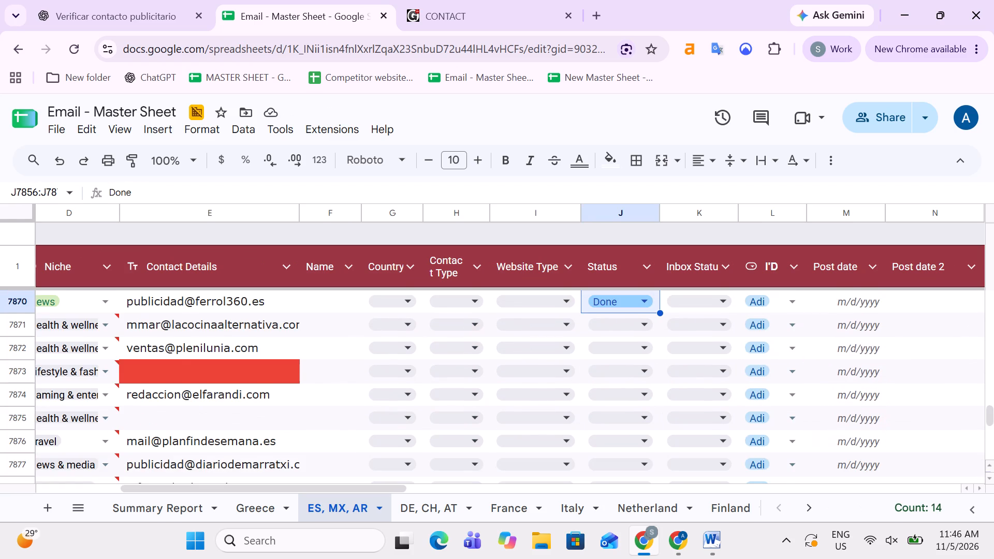
key(Up)
key(ctrl+Down)
key(Down)
key(Down)
key(Down)
key(ctrl+Down)
key(Down)
key(Down)
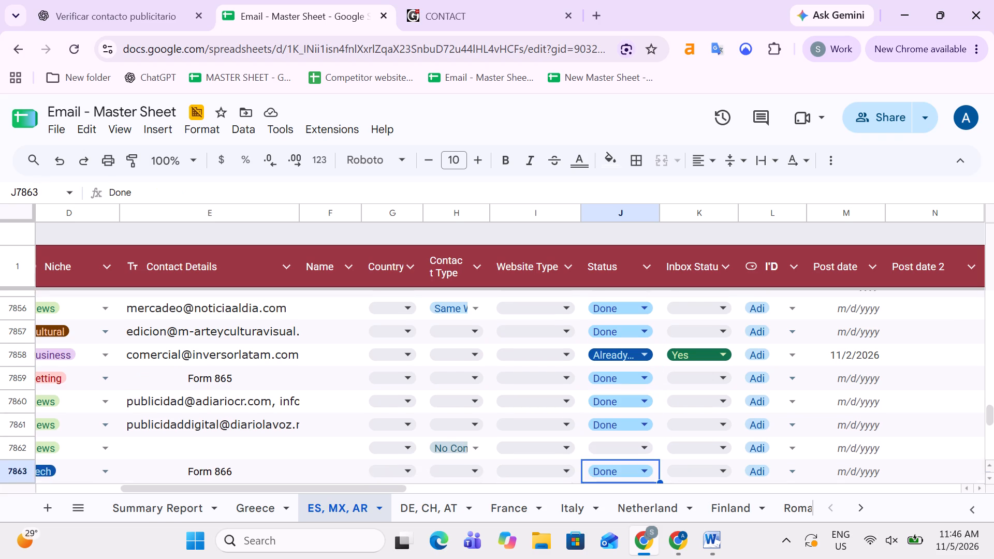
key(Down)
key(ctrl+Down)
key(Down)
key(Down)
key(Down)
key(Down)
key(Up)
key(Up)
key(Up)
key(Up)
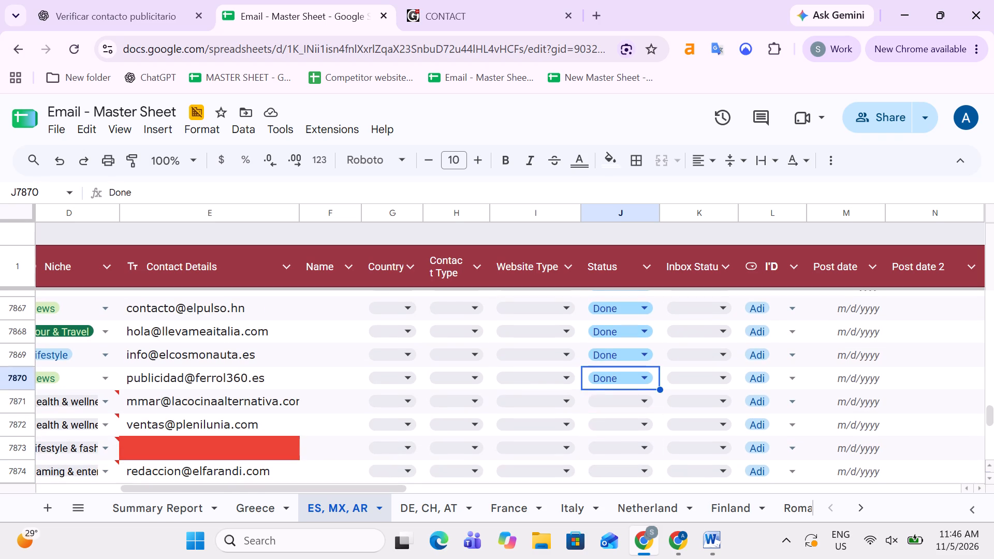
Set the Niche of the lacocinaalternativa.com row to the Health & Wellness option.
key(Down)
key(Right)
key(Left)
key(Left)
key(Left)
key(Left)
key(Left)
key(Left)
key(Left)
key(Left)
key(Left)
key(Left)
key(Left)
key(Left)
key(Left)
key(Left)
key(Left)
key(Left)
key(Left)
key(Left)
key(Left)
key(Left)
key(Right)
key(Right)
key(Right)
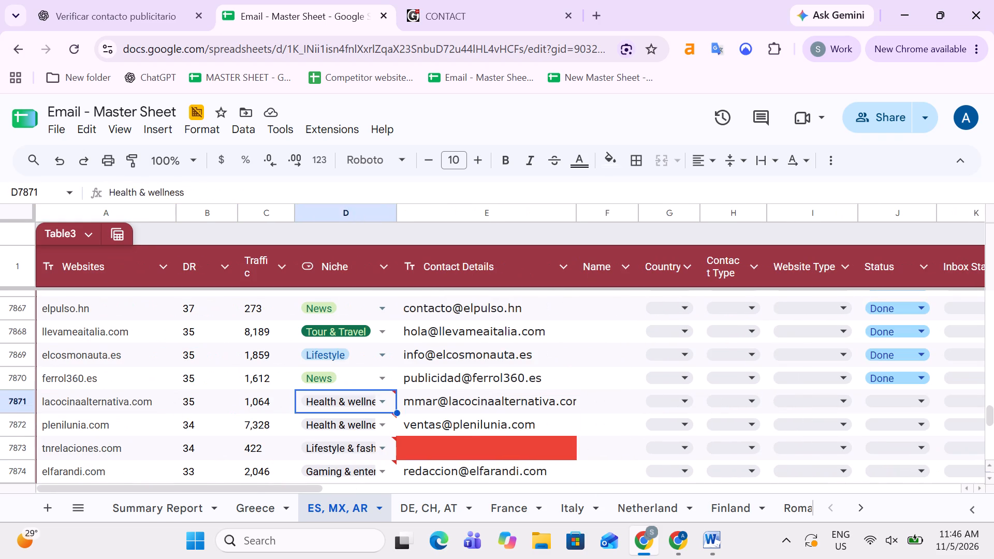
key(Right)
key(Left)
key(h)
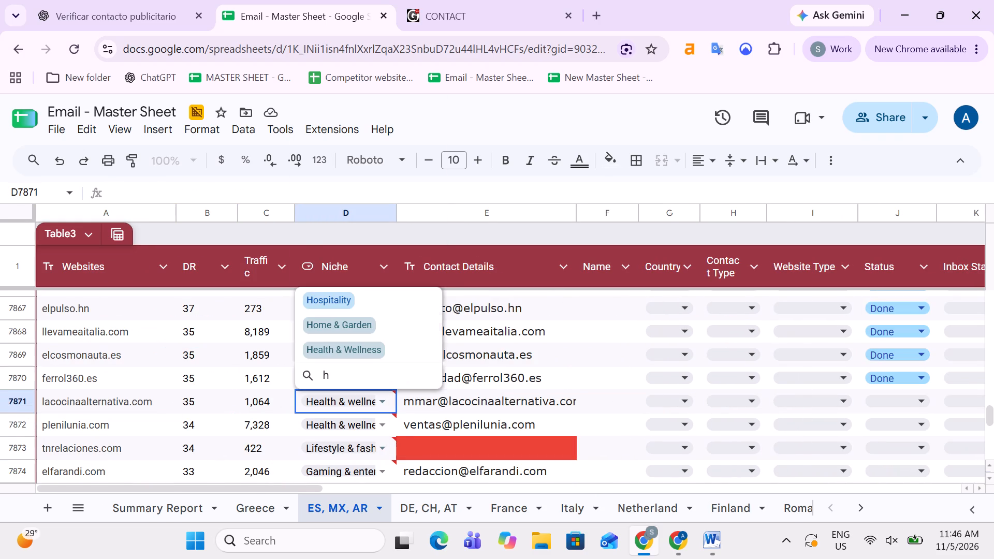
key(Down)
key(Down)
key(Return)
key(Up)
Select the full contact email address in the lacocinaalternativa.com row's Contact Details.
key(Right)
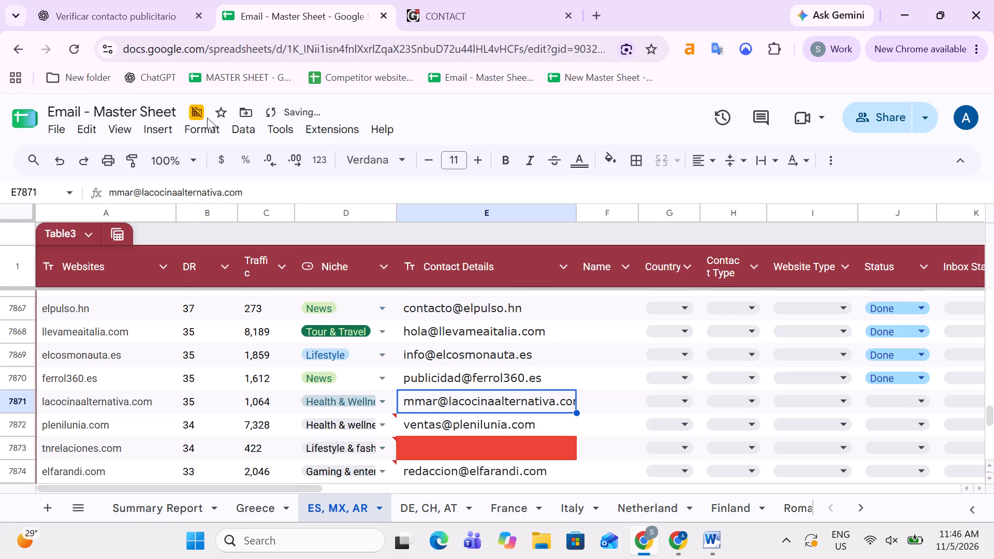
triple_click(152, 200)
triple_click(160, 191)
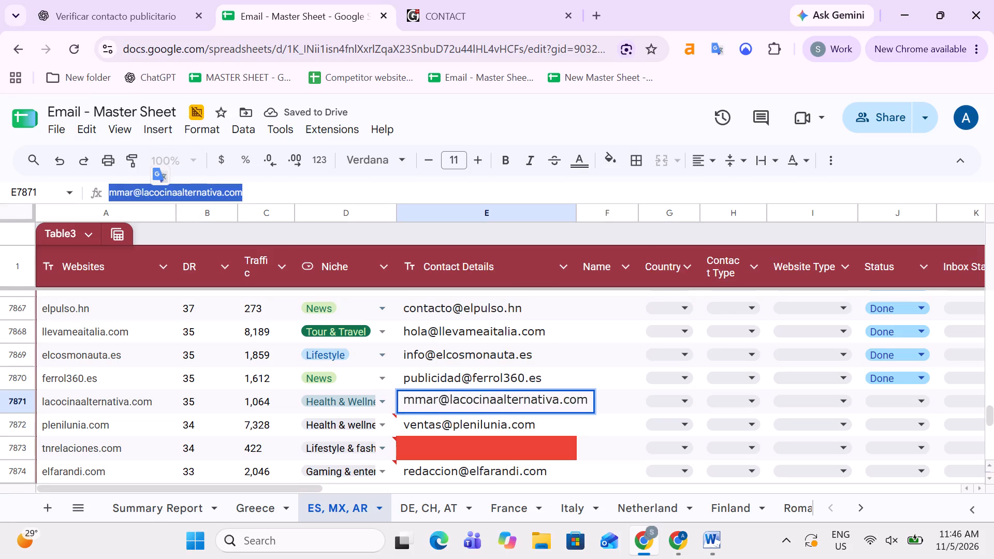
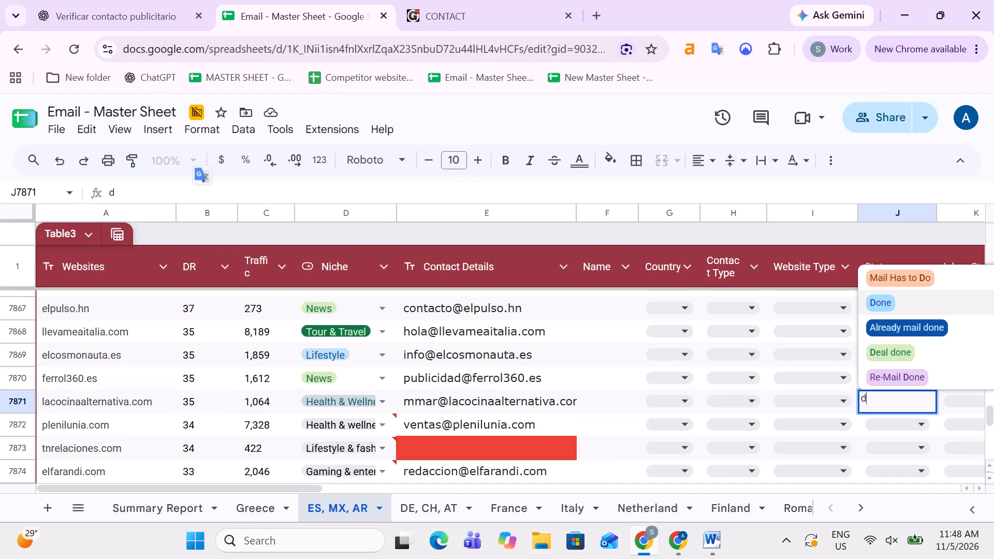
Set the status of lacocinaalternativa.com to Done.
key(Return)
Set the niche of plenilunia.com to Health & Wellness.
key(Left)
key(Left)
key(Left)
key(Left)
key(Left)
key(Left)
key(Left)
key(Left)
key(Left)
key(Left)
key(Left)
key(Left)
key(Left)
key(Left)
key(Left)
key(Left)
key(Right)
key(Right)
key(Right)
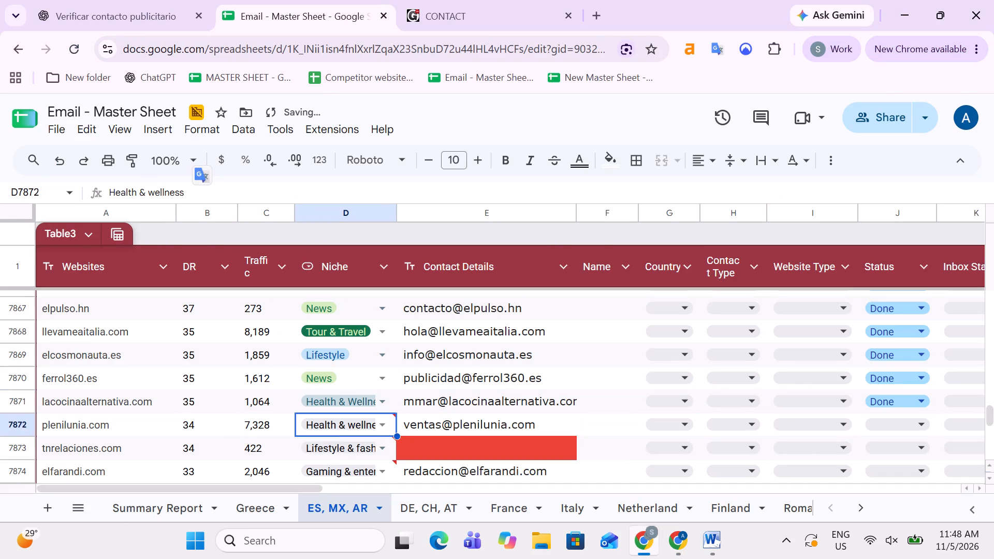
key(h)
key(Down)
key(Down)
key(Return)
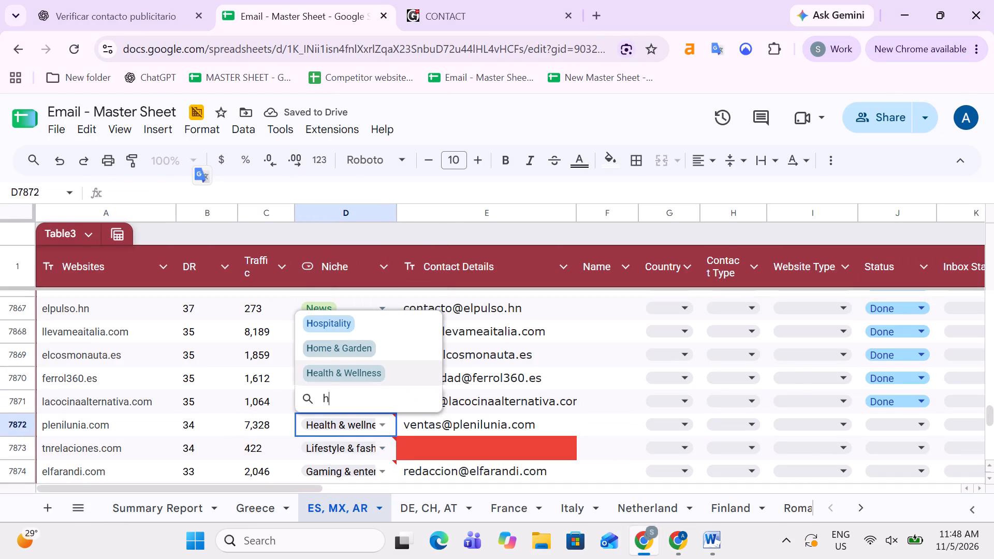
Select the Contact Details cell of plenilunia.com.
key(Up)
key(Right)
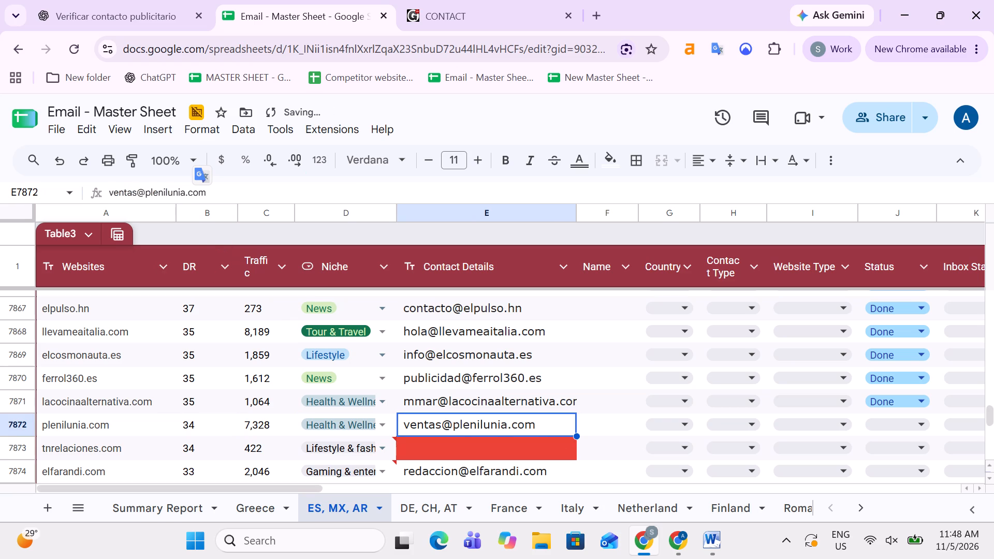
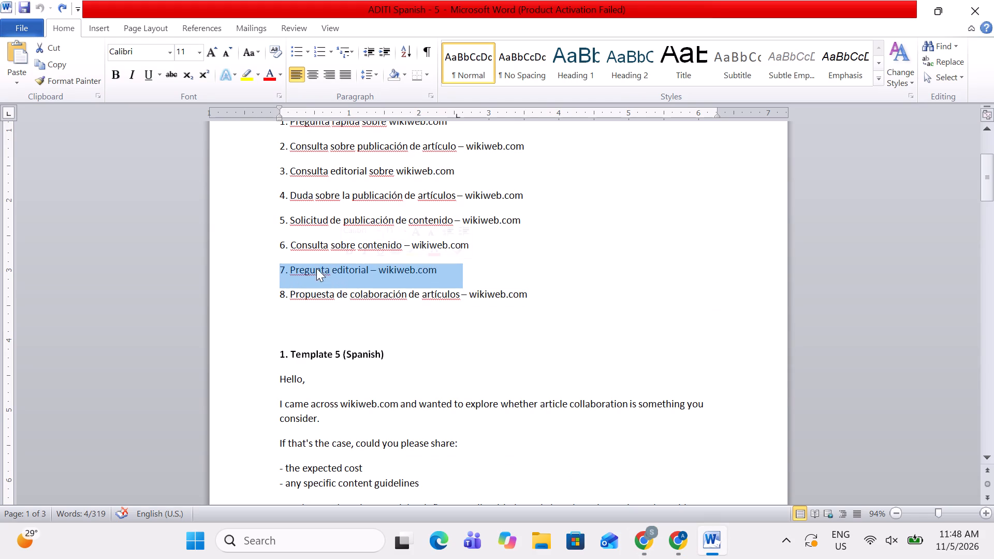
Copy the seventh Spanish subject line, "Pregunta editorial – wikiweb.com", without its list number from the template document.
click(312, 267)
drag(312, 267, 425, 266)
key(ctrl+c)
key(ctrl+c)
key(ctrl+c)
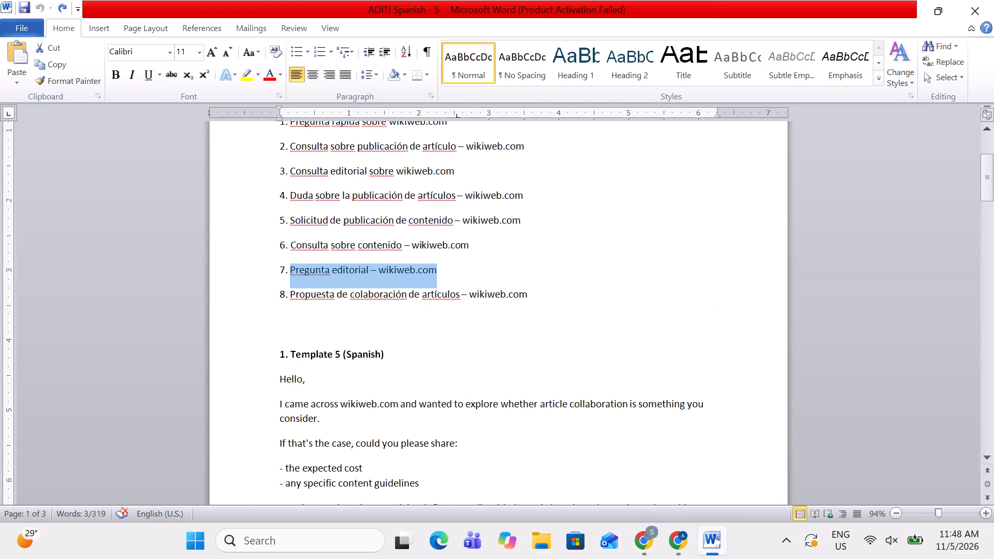
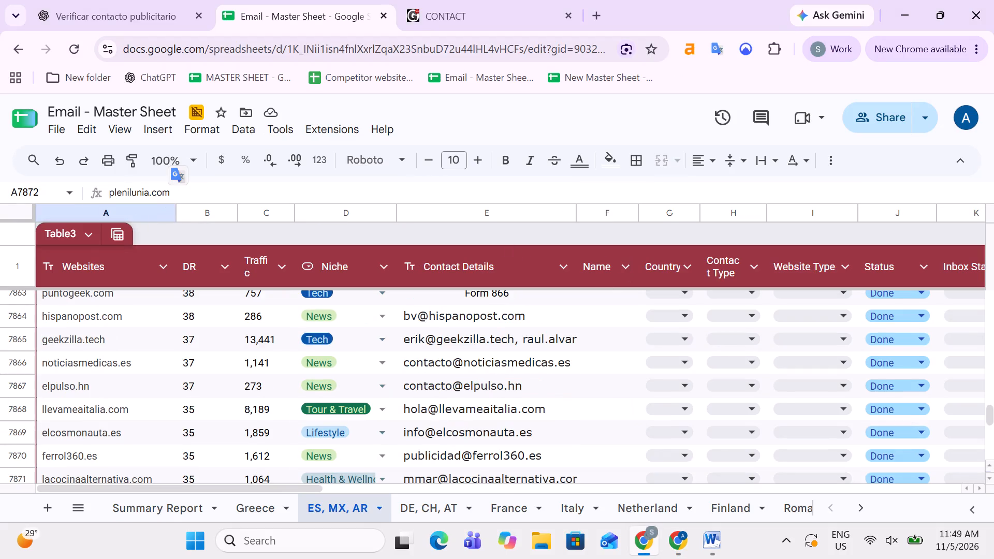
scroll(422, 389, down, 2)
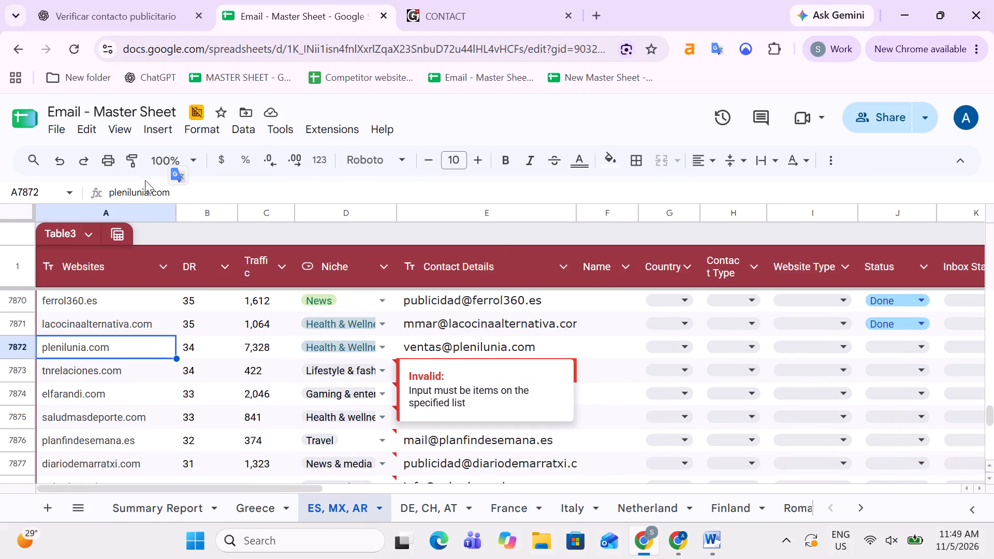
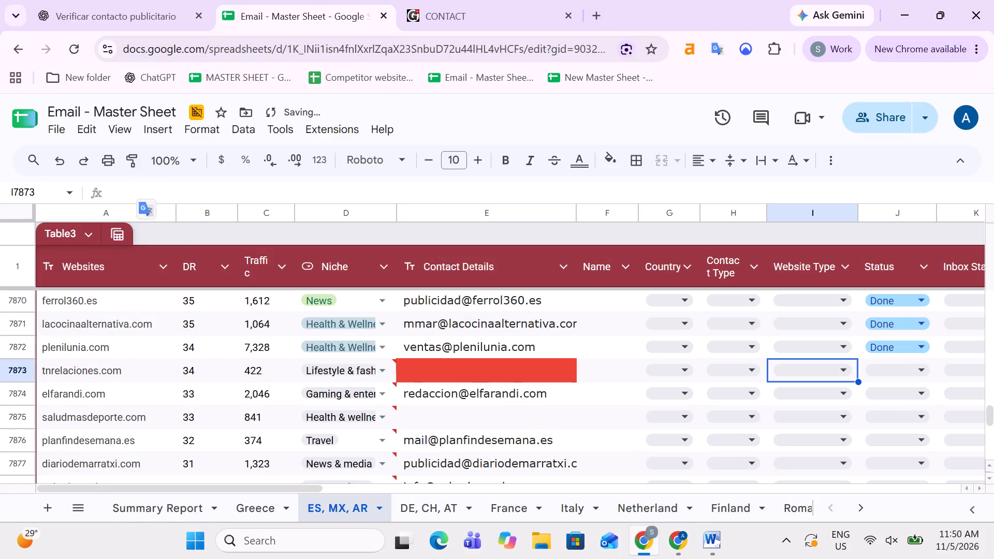
Clear the red fill from tnrelaciones.com's Contact Details cell by copying the plain formatting of the adjacent Name cell onto it.
key(Right)
key(Right)
key(Right)
key(Right)
key(Left)
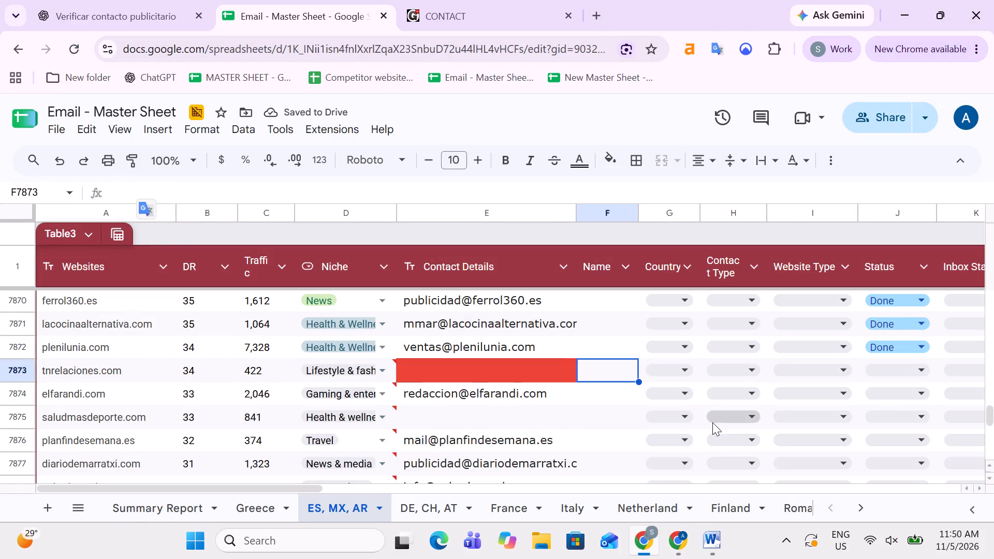
click(129, 153)
click(451, 371)
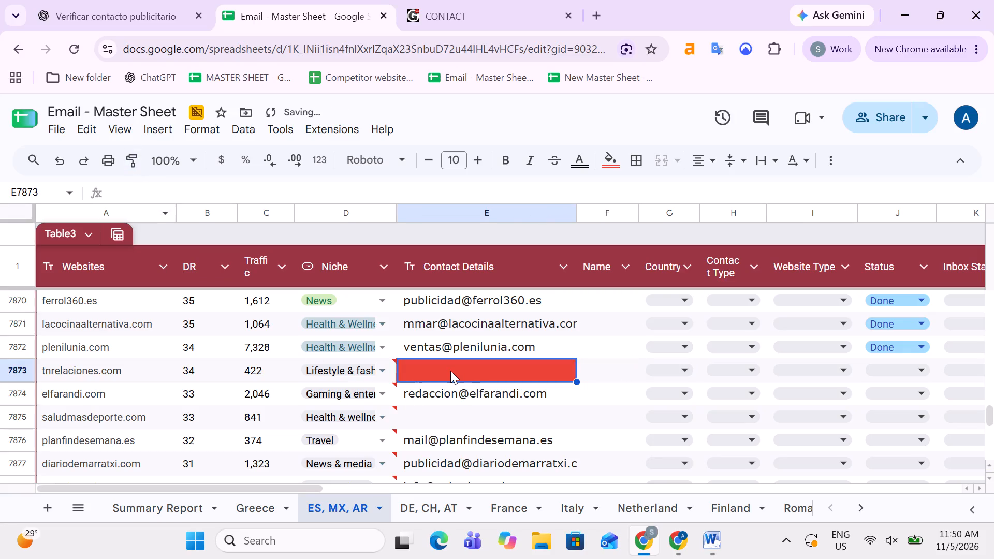
Copy the domain tnrelaciones.com from the Websites column of row 7873.
key(Left)
key(Left)
key(Left)
key(Left)
key(Left)
key(Left)
key(Left)
key(Left)
key(Left)
key(Left)
key(Left)
key(Left)
key(Left)
key(Left)
key(Left)
key(ctrl+c)
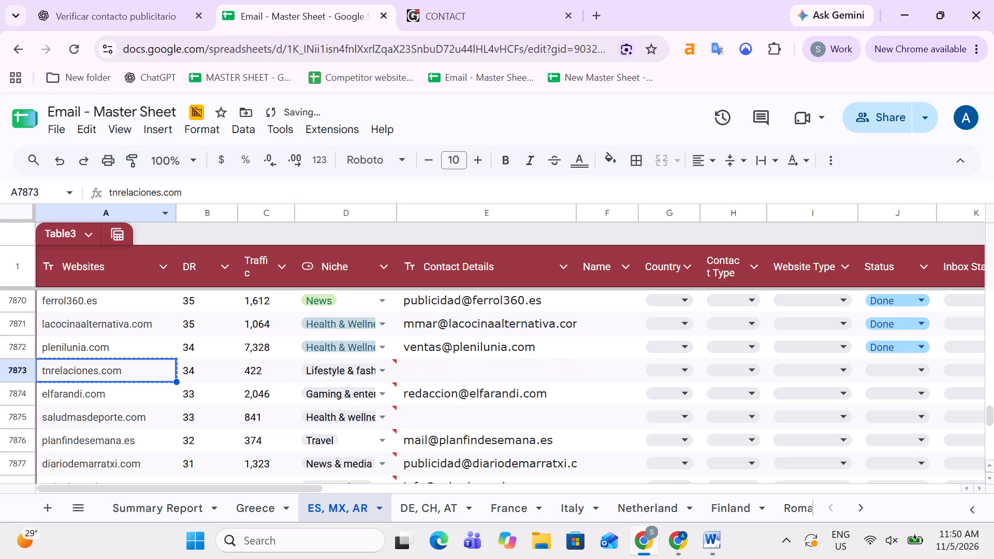
Open the contact page of tnrelaciones.com in the tab showing the sent puntogeek.com form.
click(566, 0)
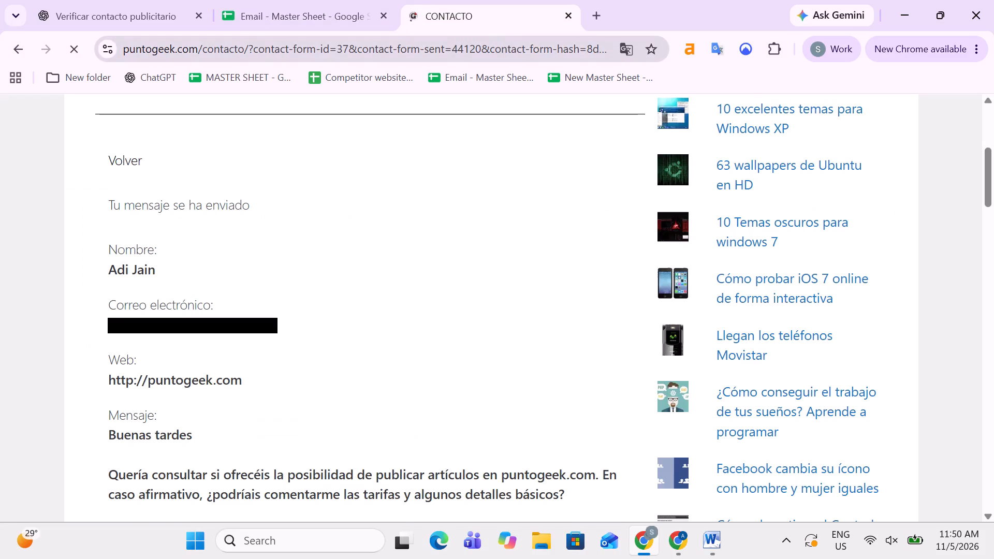
click(485, 46)
key(ctrl+v)
key(Return)
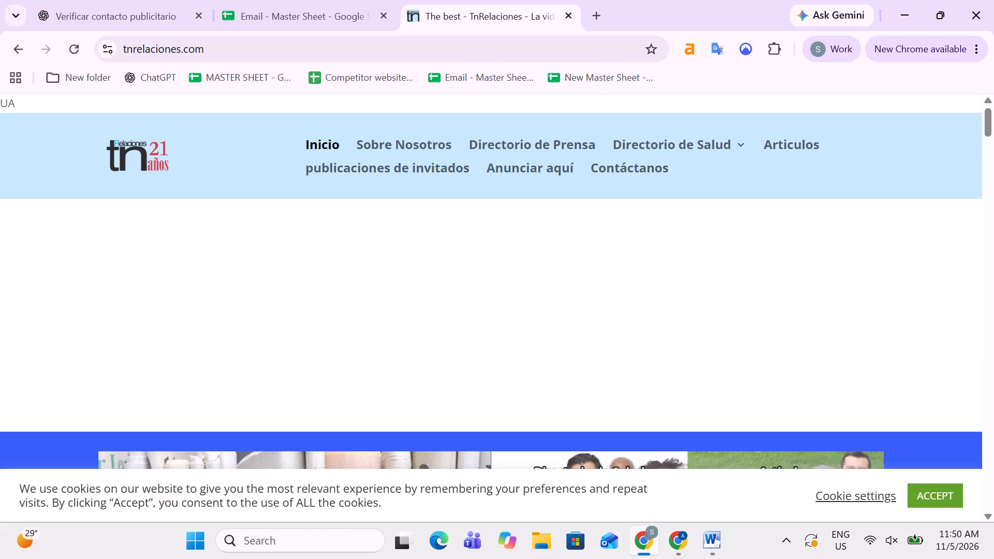
click(617, 163)
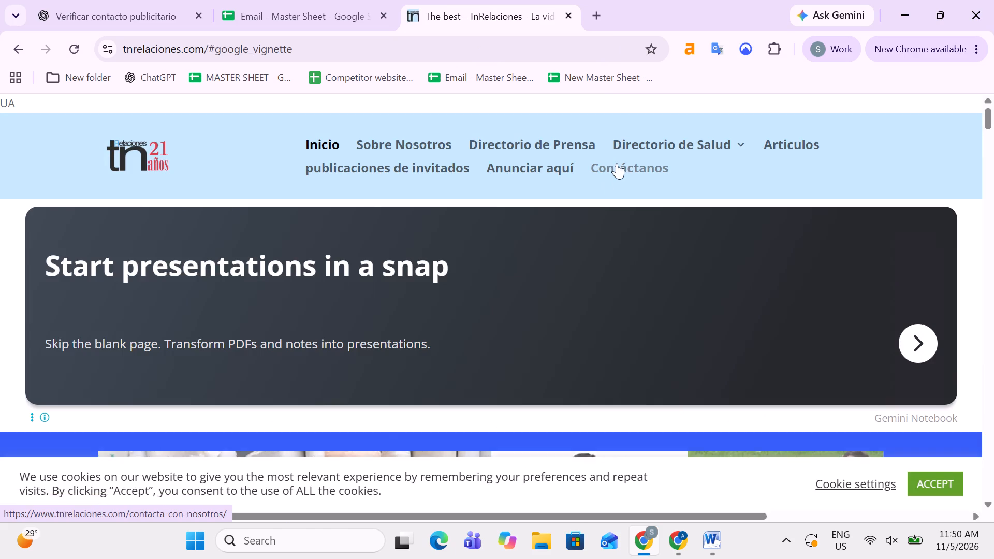
click(610, 175)
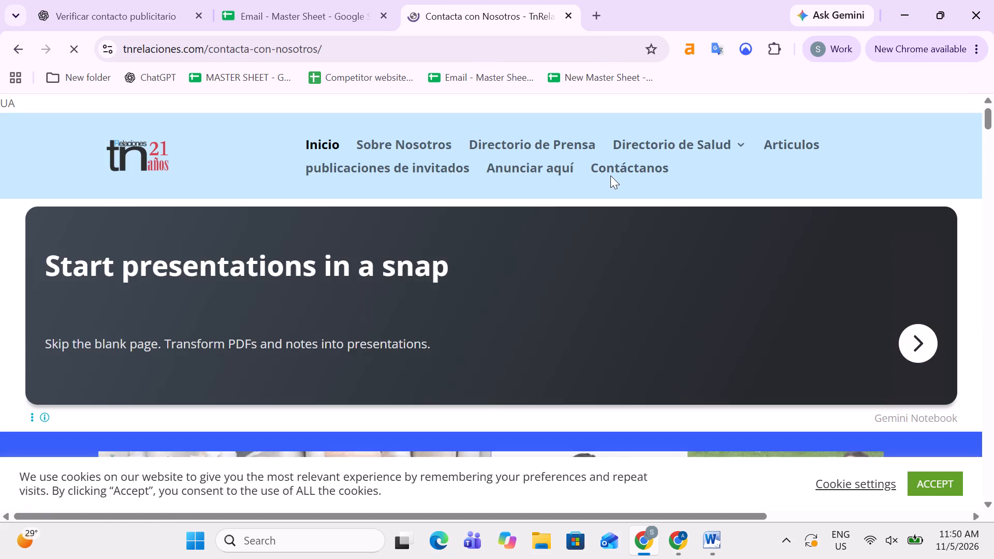
Fill in the sender's name and e-mail address on the tnrelaciones.com contact form from the saved entries.
scroll(441, 233, down, 4)
scroll(356, 255, down, 7)
scroll(291, 323, up, 5)
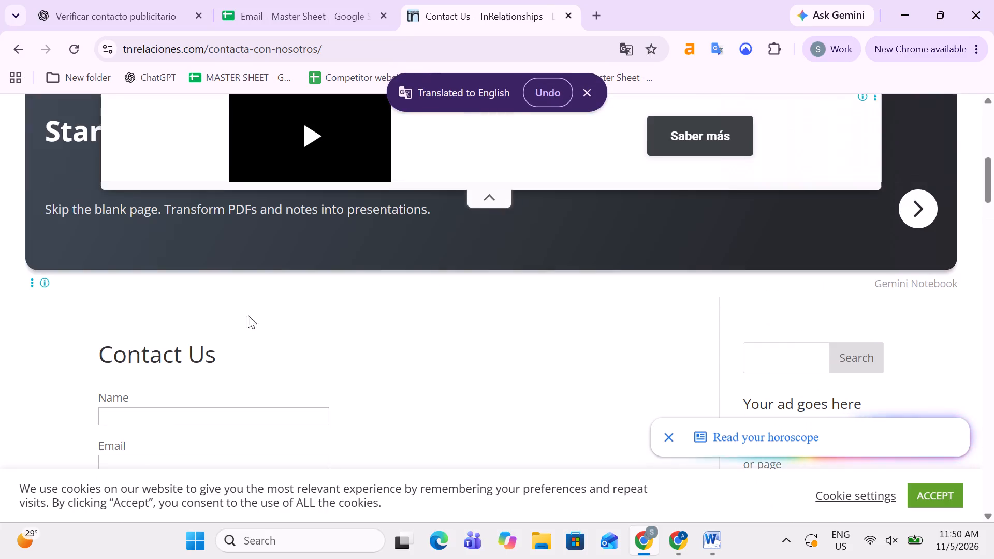
scroll(237, 333, down, 2)
click(185, 264)
click(200, 294)
click(198, 311)
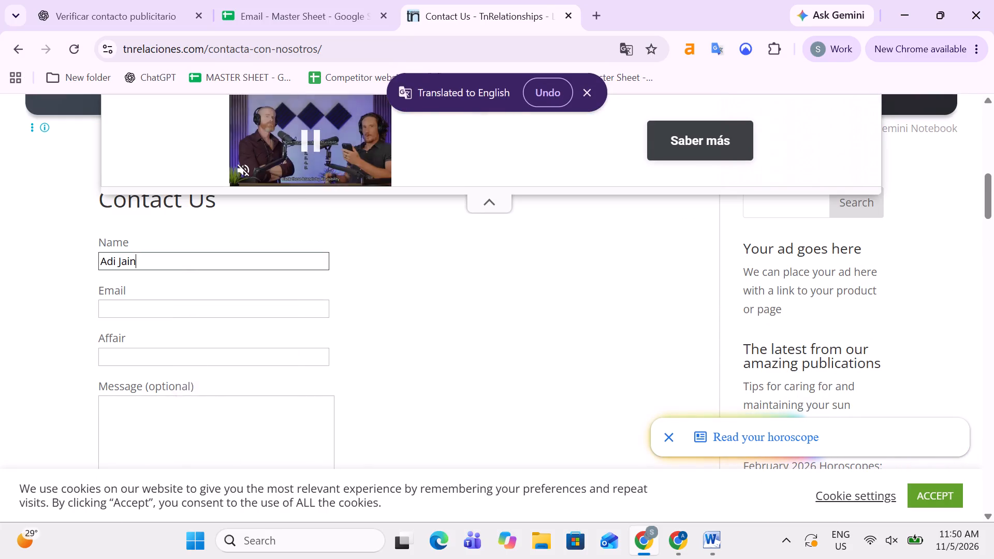
click(215, 349)
Remove the saved Greek subject suggestions and set the form's subject to "Pregunta rápida sobre costadelsolfm.org".
click(185, 360)
click(216, 392)
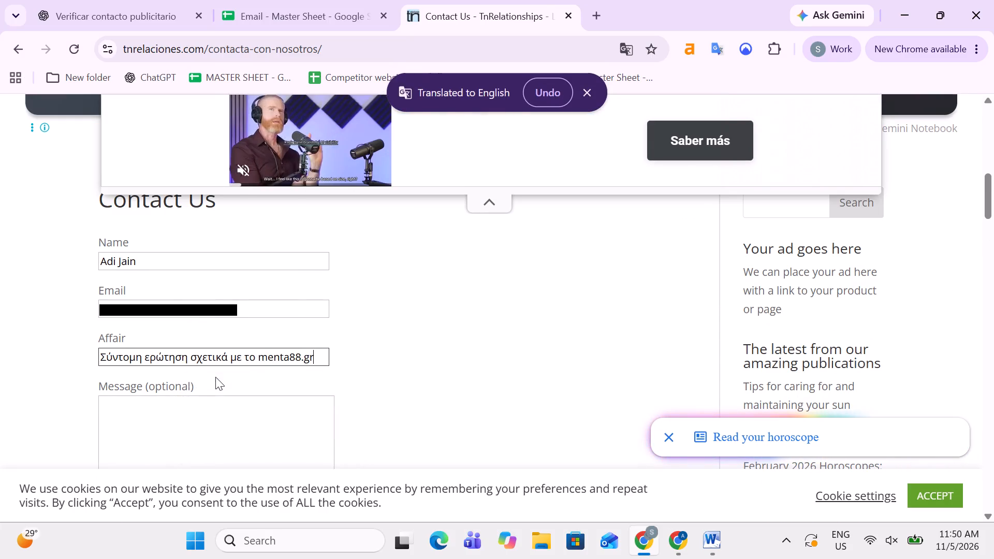
triple_click(215, 359)
key(BackSpace)
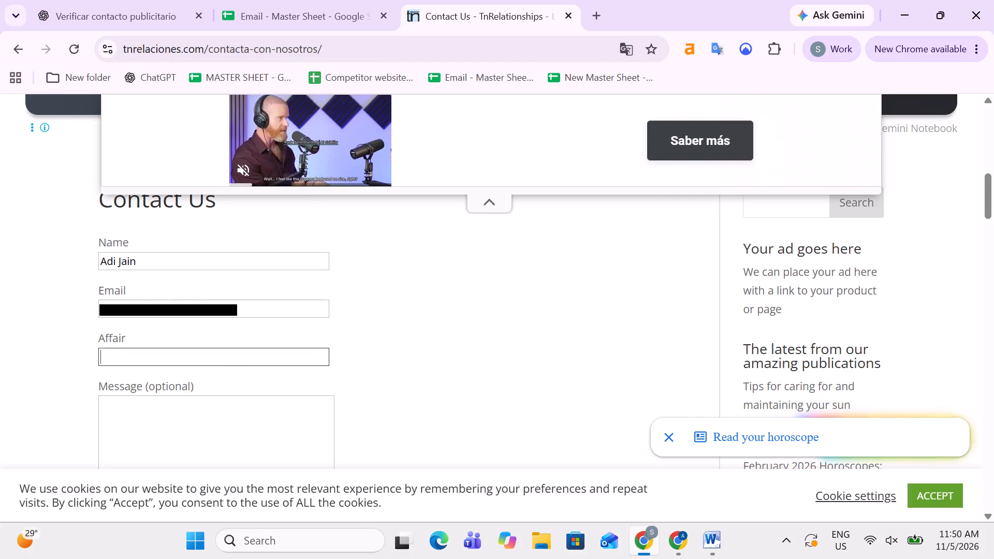
click(209, 351)
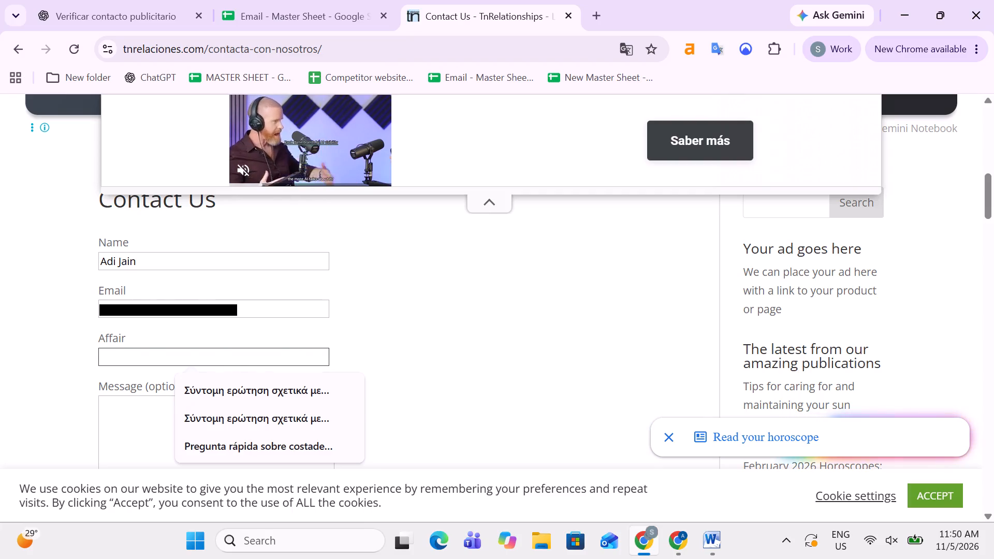
click(349, 394)
click(349, 394)
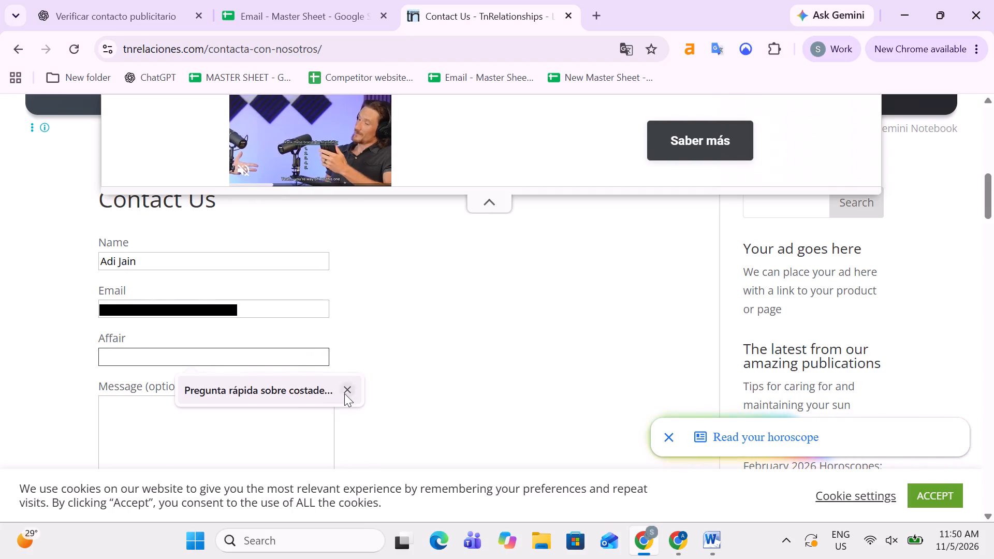
click(280, 397)
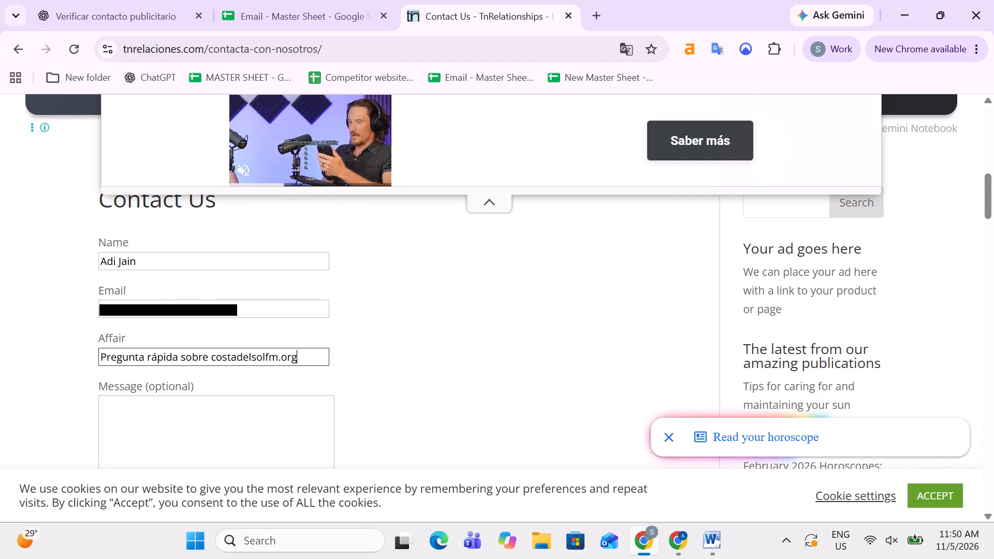
Switch to the Spanish templates Word document and copy Template 15 from "Buenas tardes" through "Muchas gracias,".
click(251, 431)
key(alt+Tab)
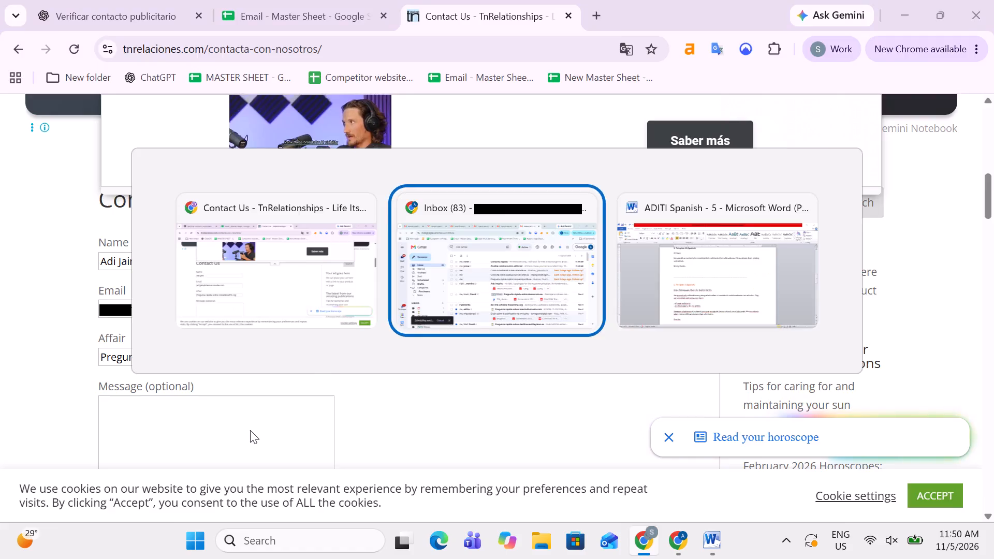
key(alt+Tab)
scroll(460, 372, down, 15)
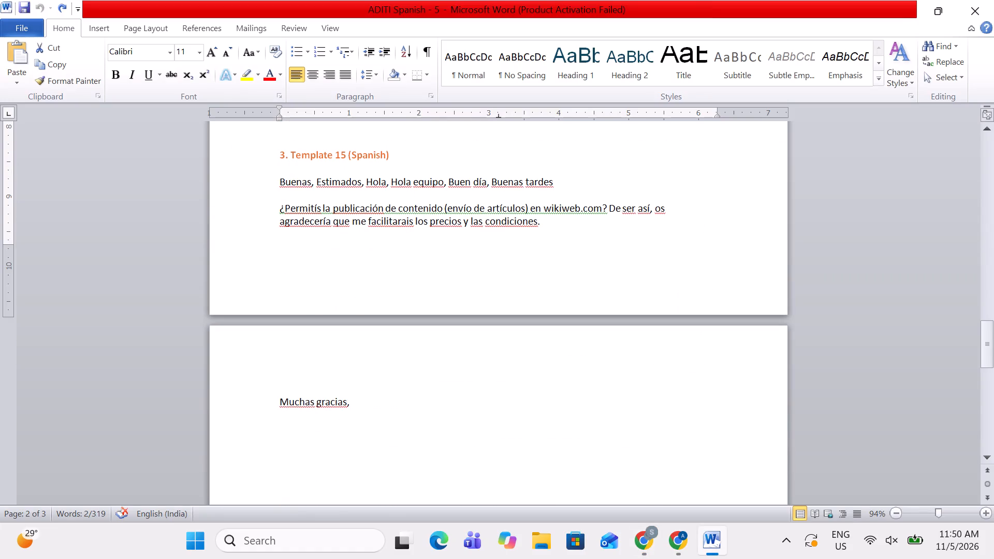
click(447, 176)
drag(447, 176, 430, 232)
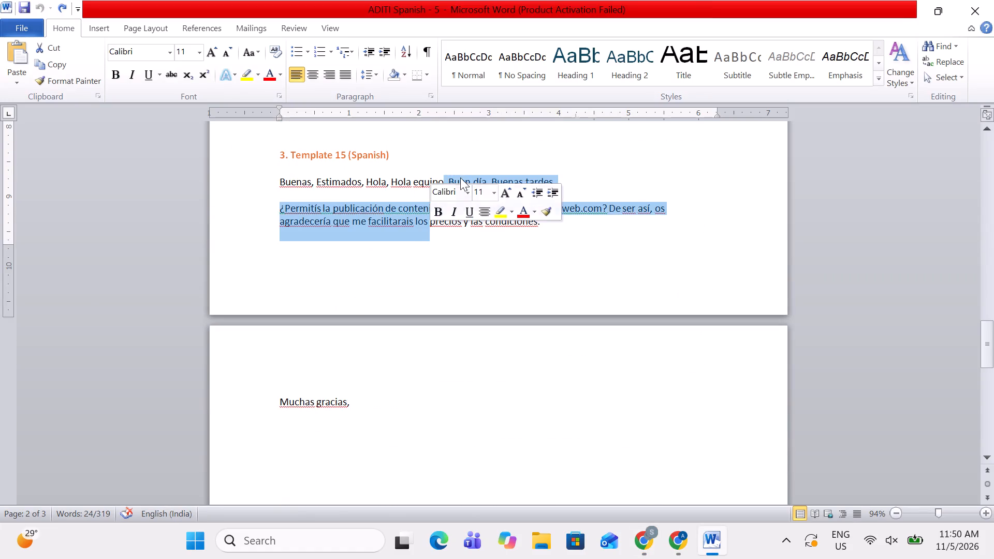
double_click(460, 178)
drag(460, 178, 331, 373)
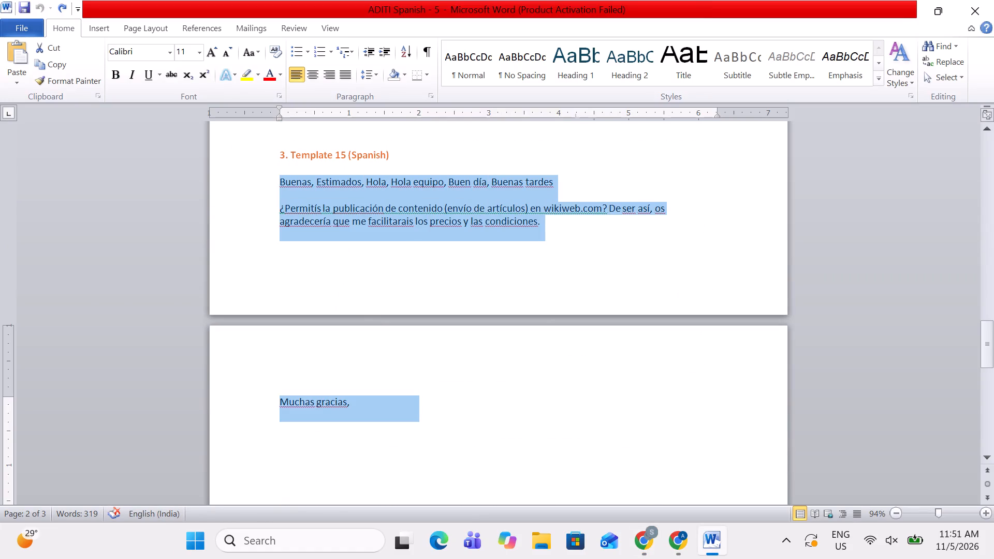
click(510, 180)
drag(510, 180, 338, 390)
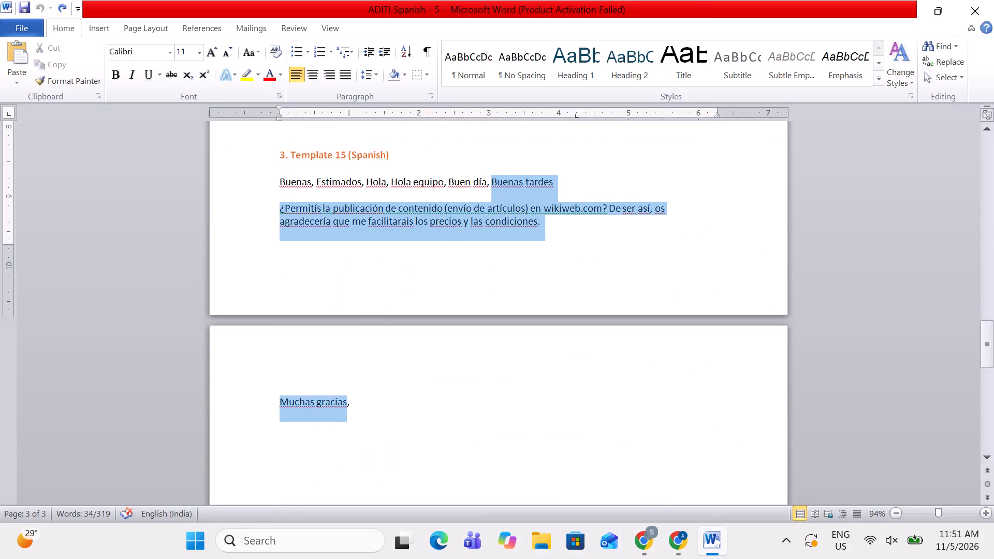
drag(338, 390, 338, 390)
key(shift+Right)
key(ctrl+c)
key(ctrl+c)
key(ctrl+c)
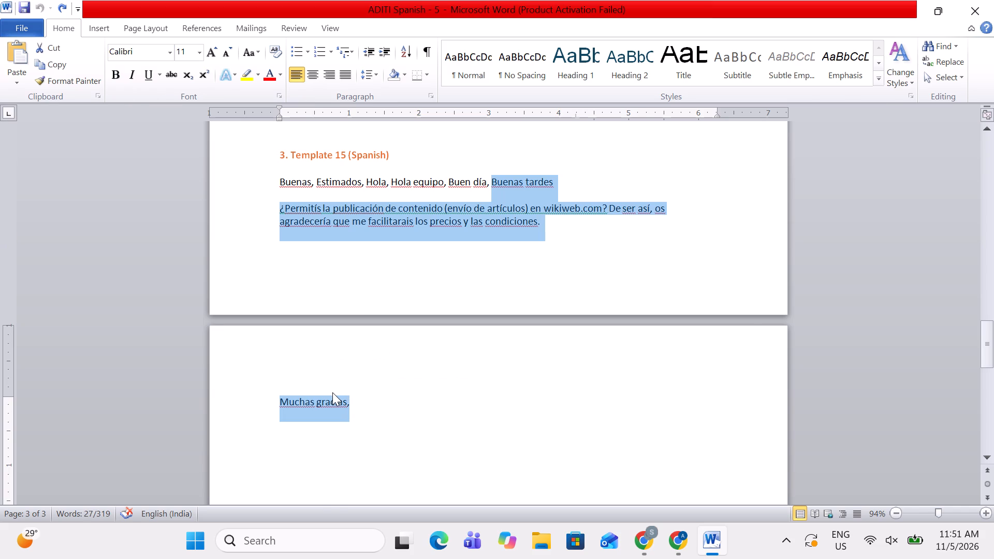
Paste the copied Spanish template into the message of the tnrelaciones.com contact form in Chrome.
key(alt+Tab)
click(247, 423)
key(ctrl+v)
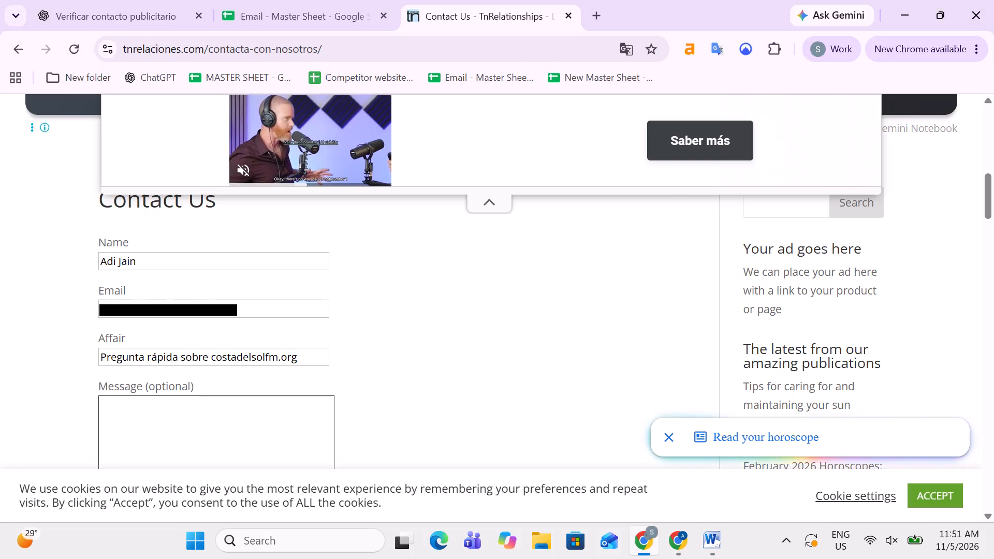
key(BackSpace)
key(Down)
key(Down)
key(Down)
key(Down)
key(Down)
key(Down)
key(Down)
key(Down)
key(Down)
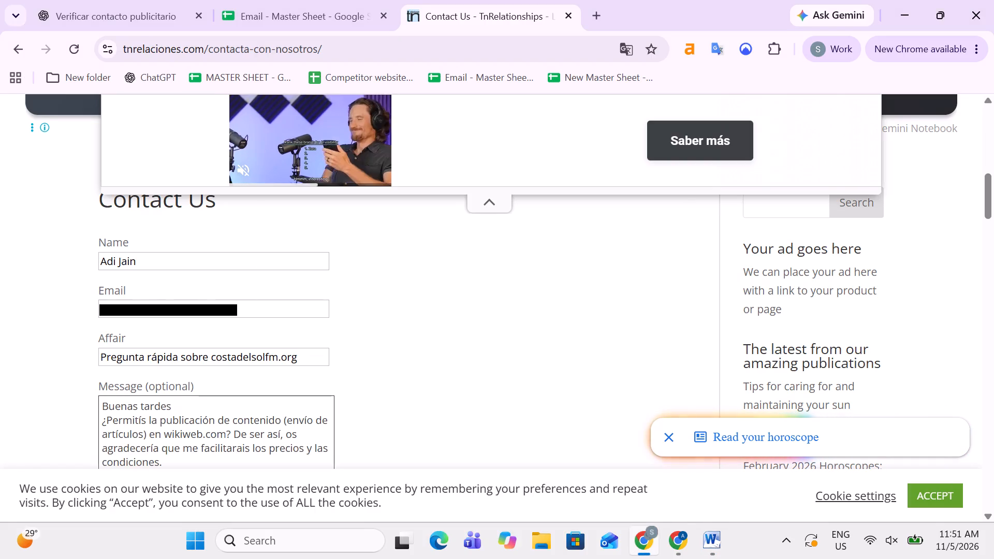
key(Down)
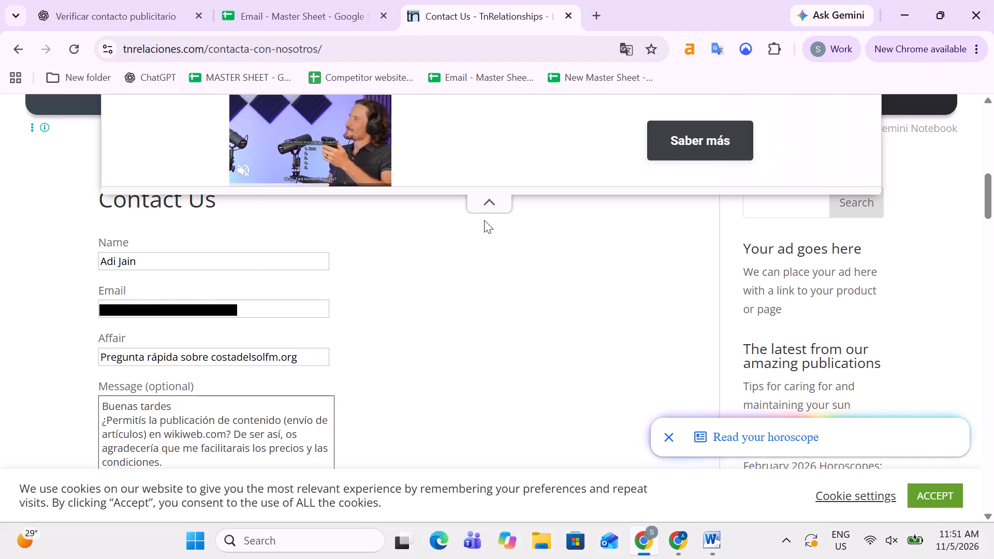
Collapse the ad banner and add blank lines after the greeting and before "Muchas gracias," in the message.
click(487, 203)
scroll(352, 341, down, 2)
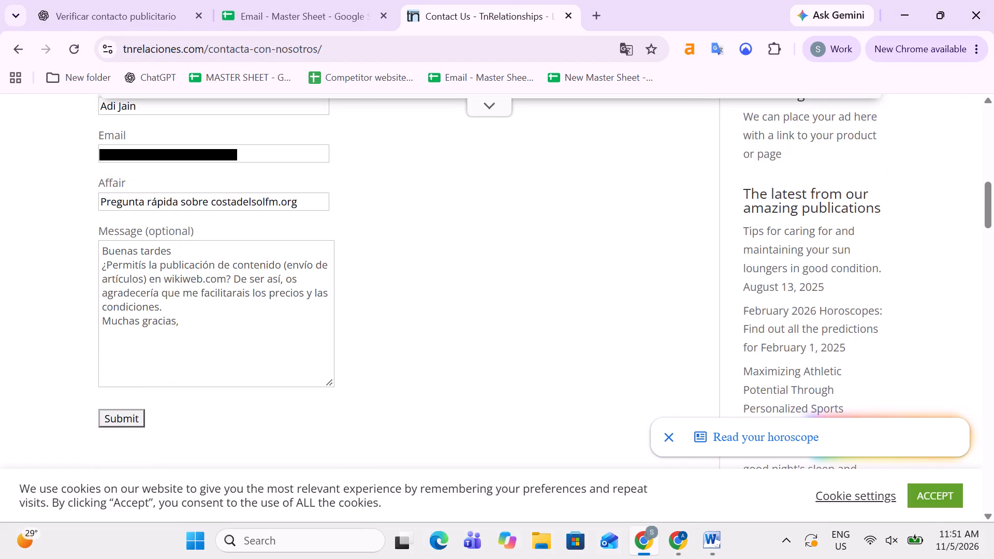
click(100, 314)
key(shift+Return)
key(Up)
key(Up)
key(Up)
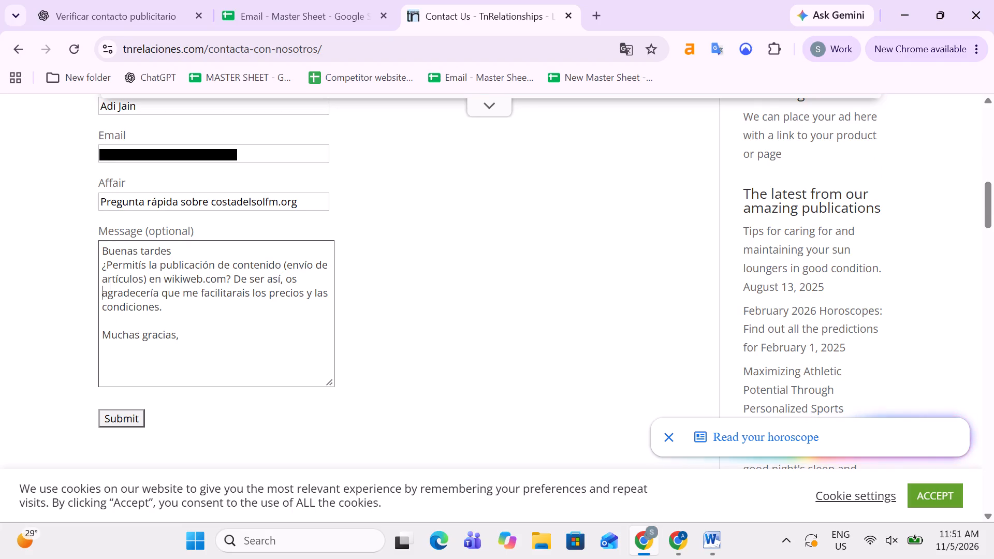
key(Up)
key(Up)
key(Up)
key(Up)
key(Down)
key(shift+Return)
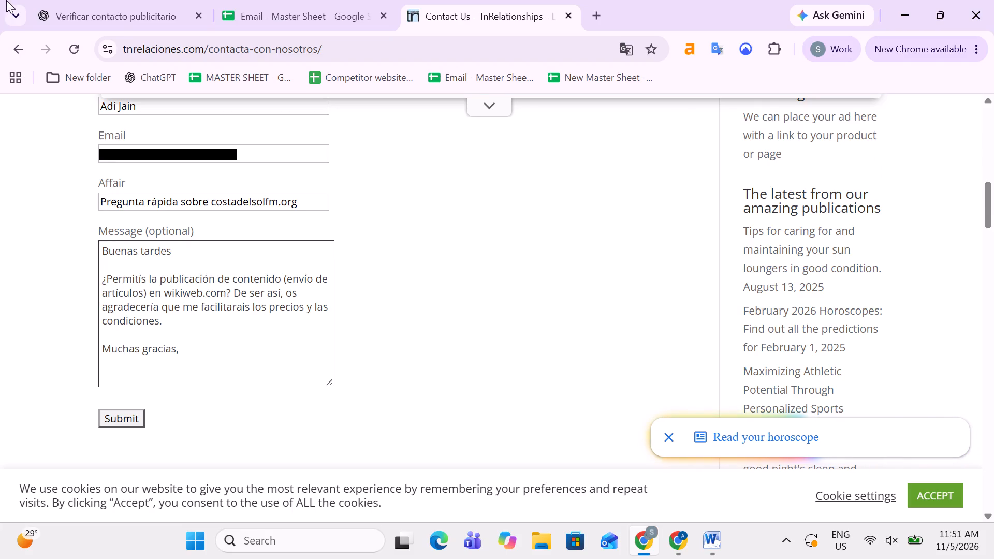
Copy the domain tnrelaciones.com from the page address and use it to replace costadelsolfm.org in the subject.
click(203, 49)
drag(203, 49, 208, 58)
key(ctrl+c)
key(ctrl+c)
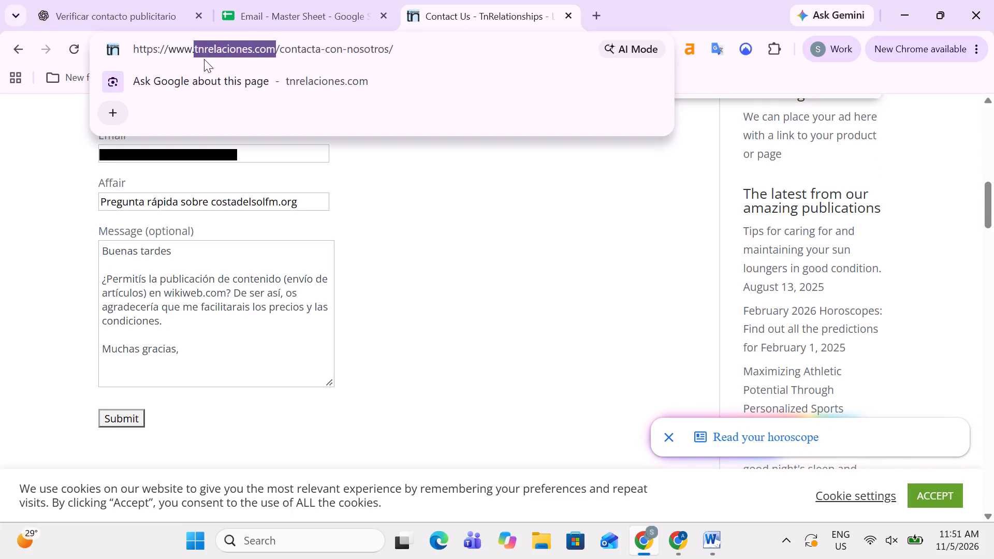
key(ctrl+c)
click(237, 197)
drag(237, 197, 315, 210)
key(ctrl+v)
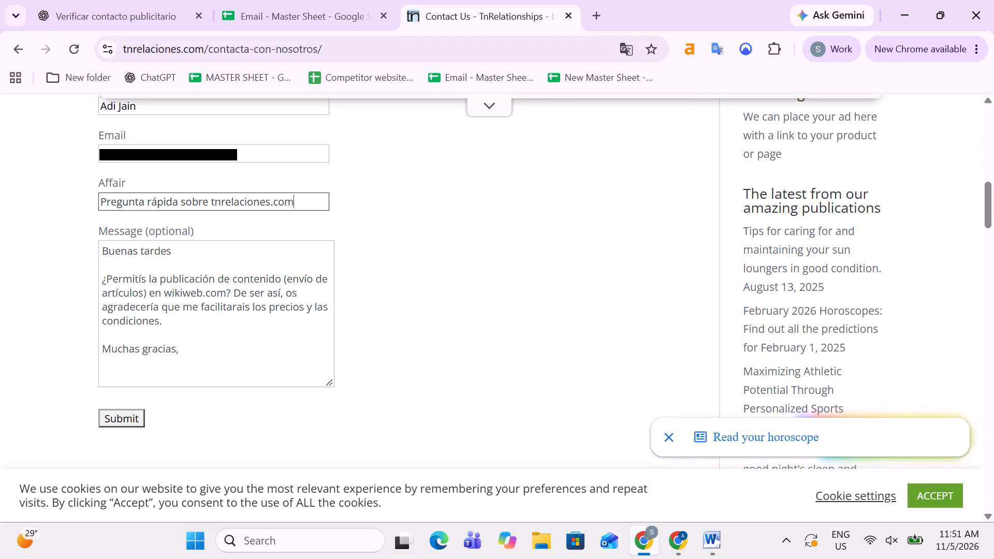
Replace wikiweb.com in the message text with tnrelaciones.com.
click(160, 288)
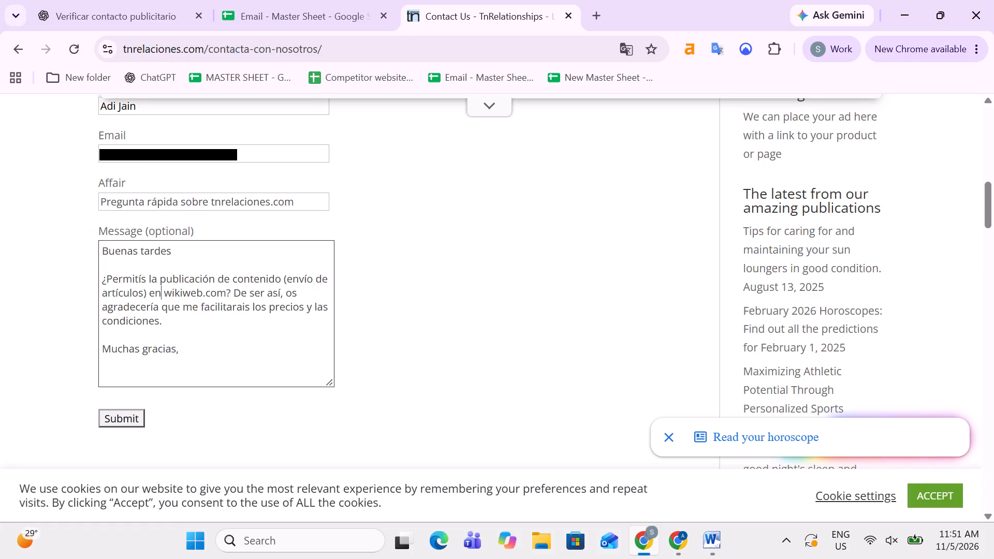
click(169, 293)
drag(169, 293, 206, 293)
key(ctrl+v)
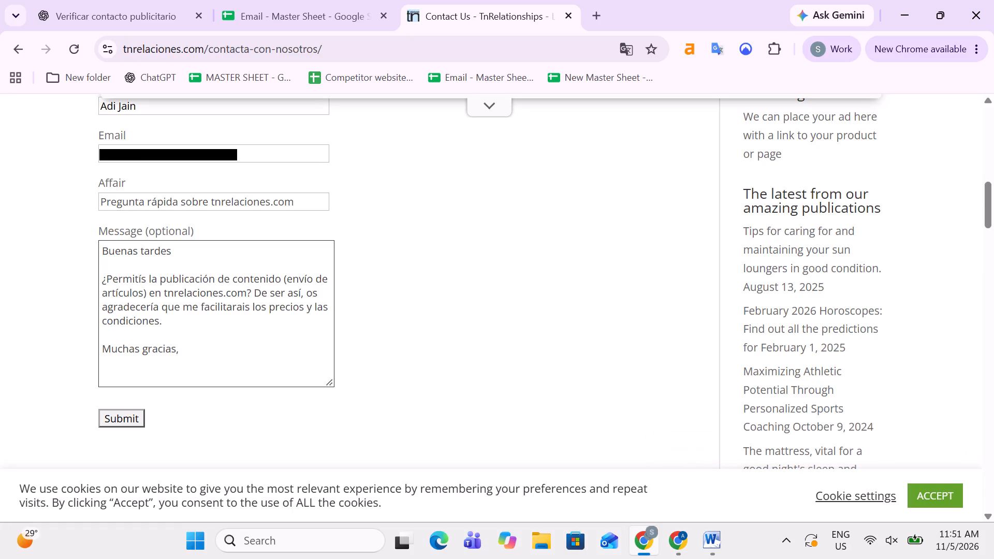
Submit the completed tnrelaciones.com contact form and check the page for the result.
scroll(226, 307, up, 1)
scroll(215, 278, down, 3)
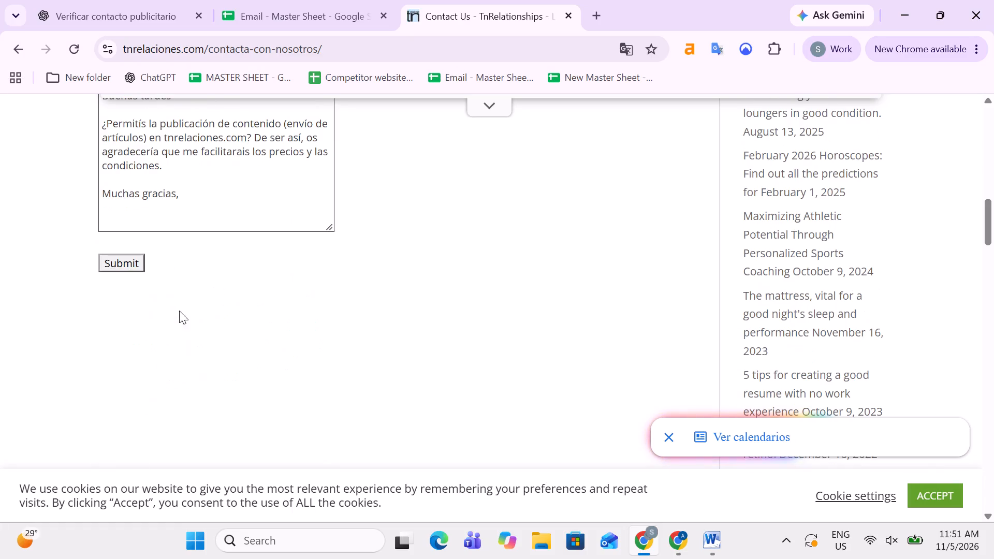
click(129, 264)
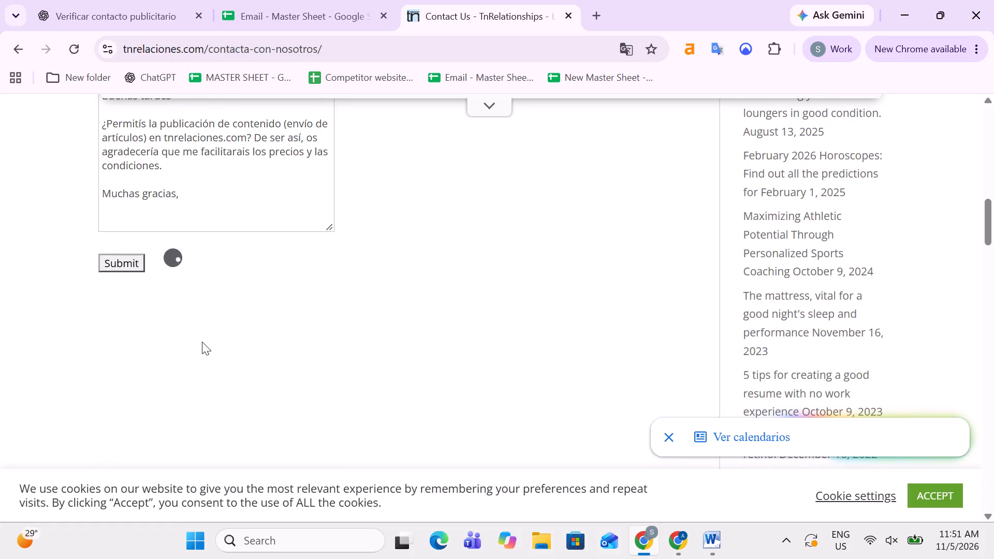
scroll(202, 342, up, 1)
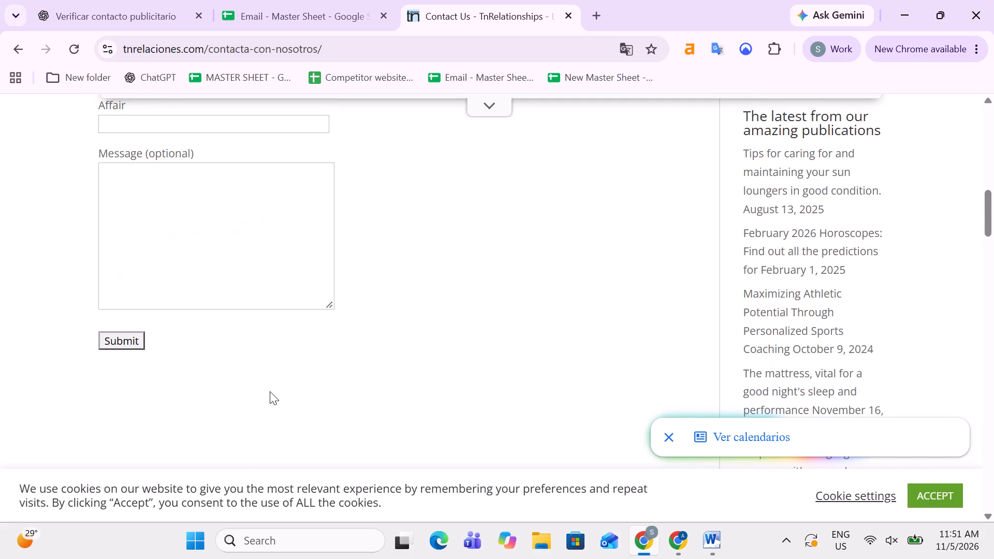
scroll(270, 391, up, 5)
scroll(278, 388, down, 7)
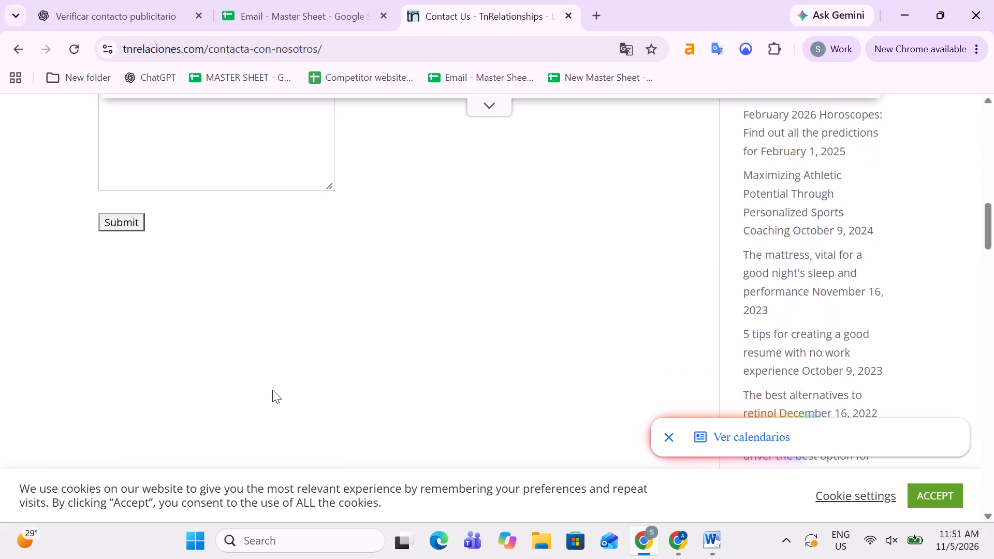
scroll(272, 390, up, 1)
Set the niche of tnrelaciones.com to Lifestyle in the Email - Master Sheet.
click(262, 0)
key(Tab)
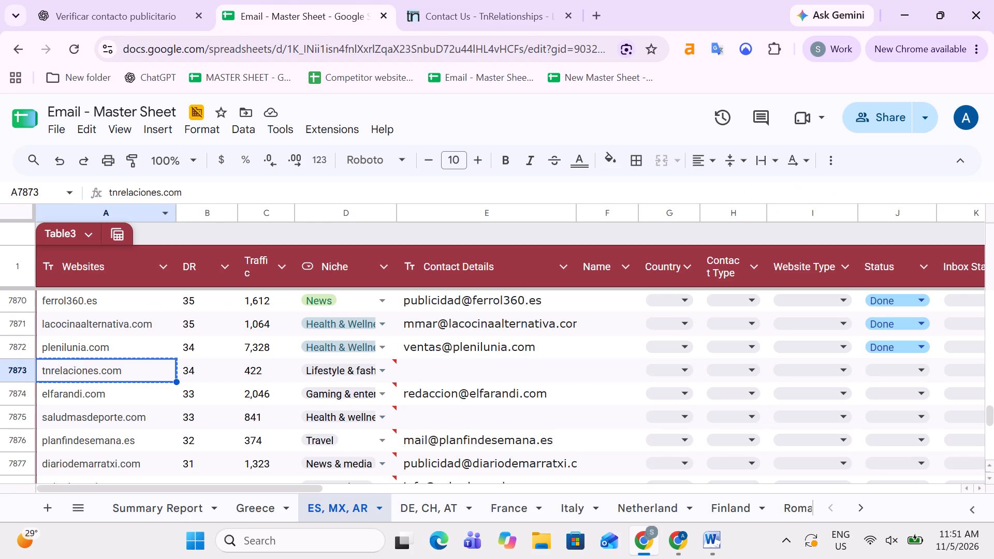
key(Right)
key(Right)
key(l)
key(Down)
key(Return)
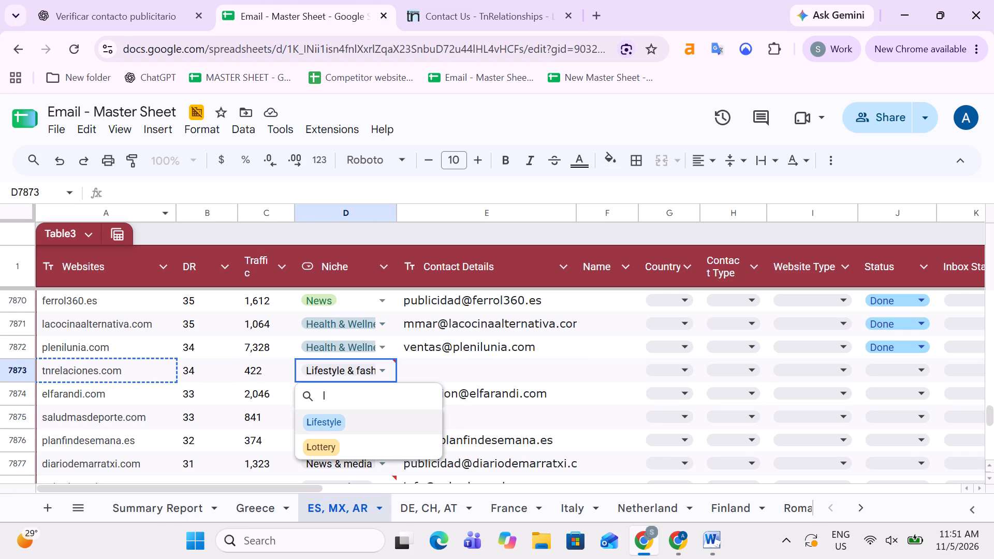
Enter "Form 866" as the contact details of tnrelaciones.com.
key(Up)
key(Right)
text(Fom)
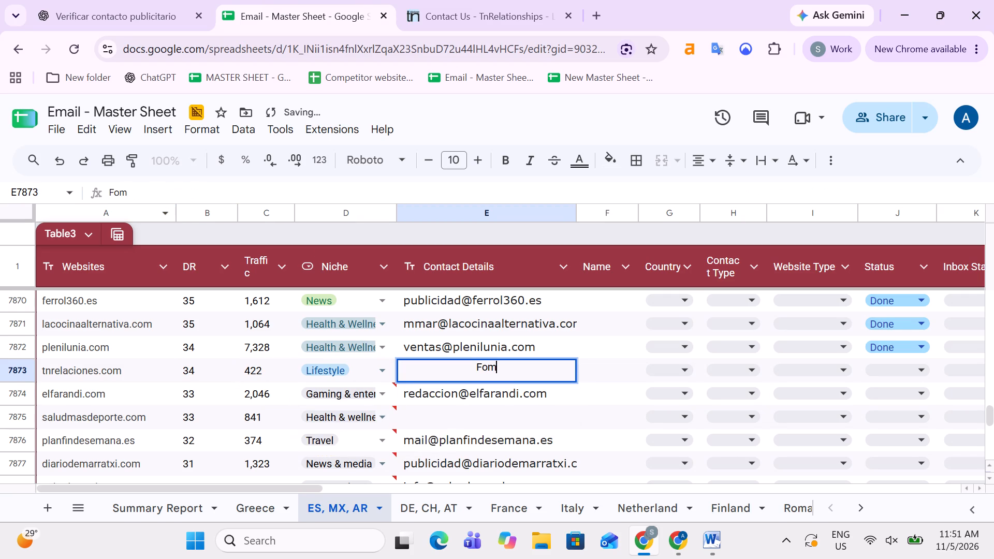
key(BackSpace)
text(rm)
key(space)
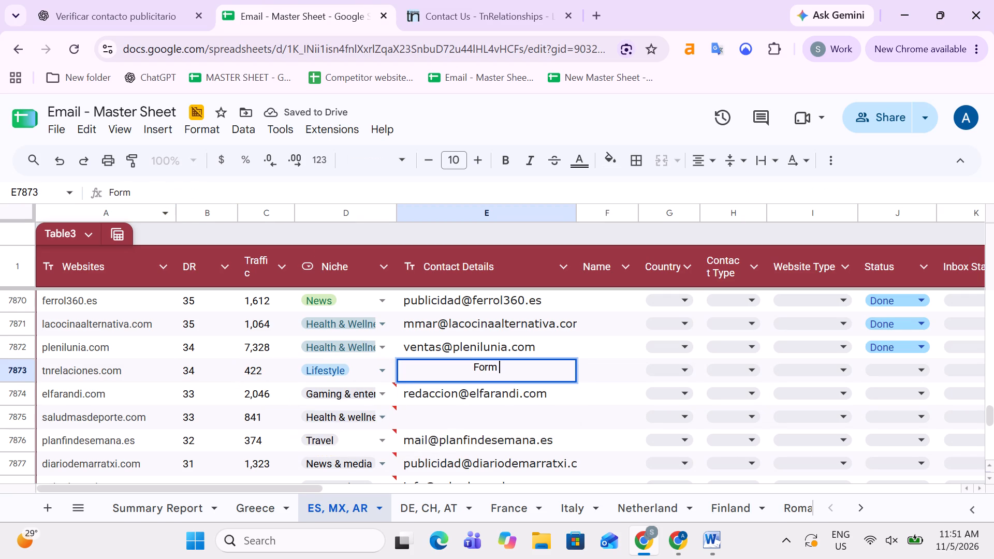
text(866)
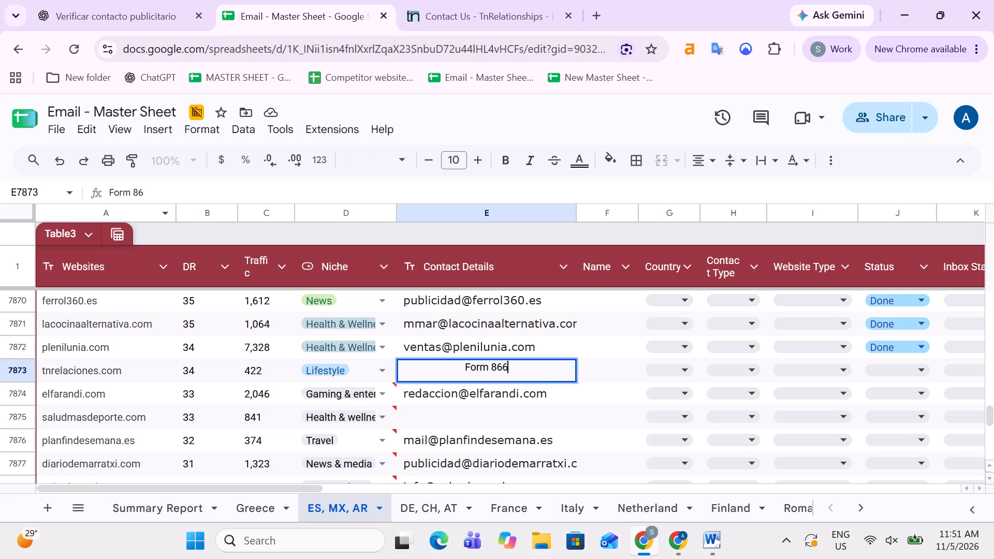
key(Tab)
Open the contact details entry of tnrelaciones.com for editing.
key(Left)
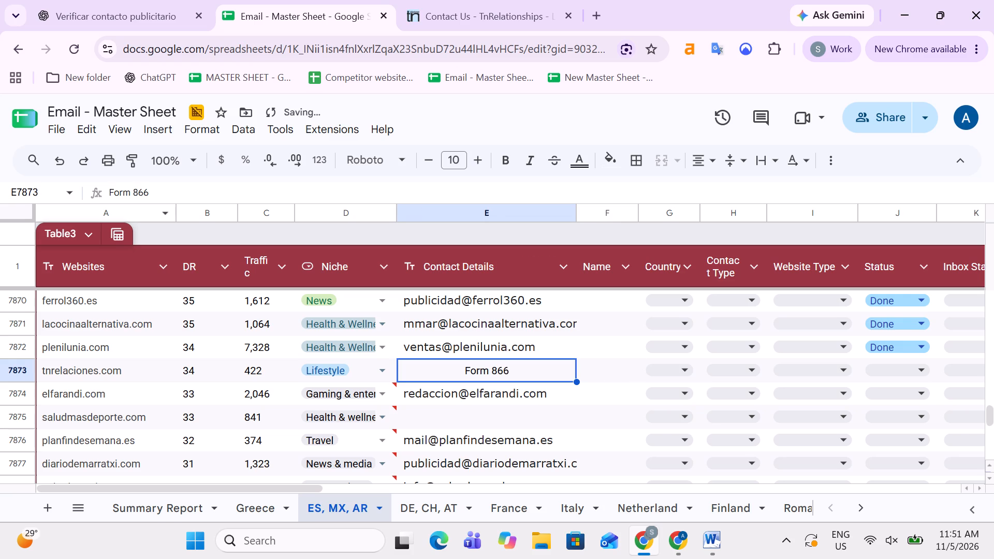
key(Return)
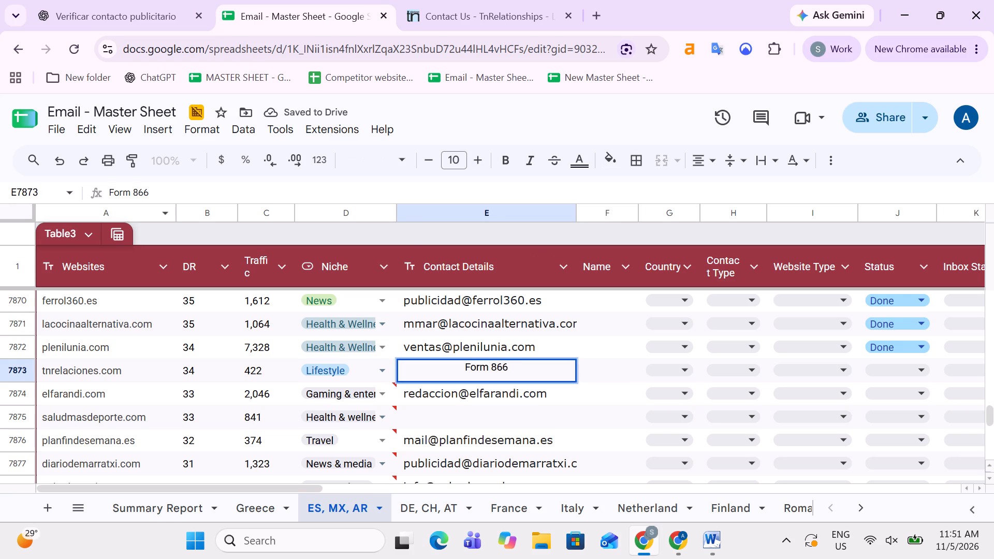
Change the contact details of tnrelaciones.com to "Form 867".
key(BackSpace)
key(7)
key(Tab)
Go to the contact details of elfarandi.com in the next row and select the whole email address text.
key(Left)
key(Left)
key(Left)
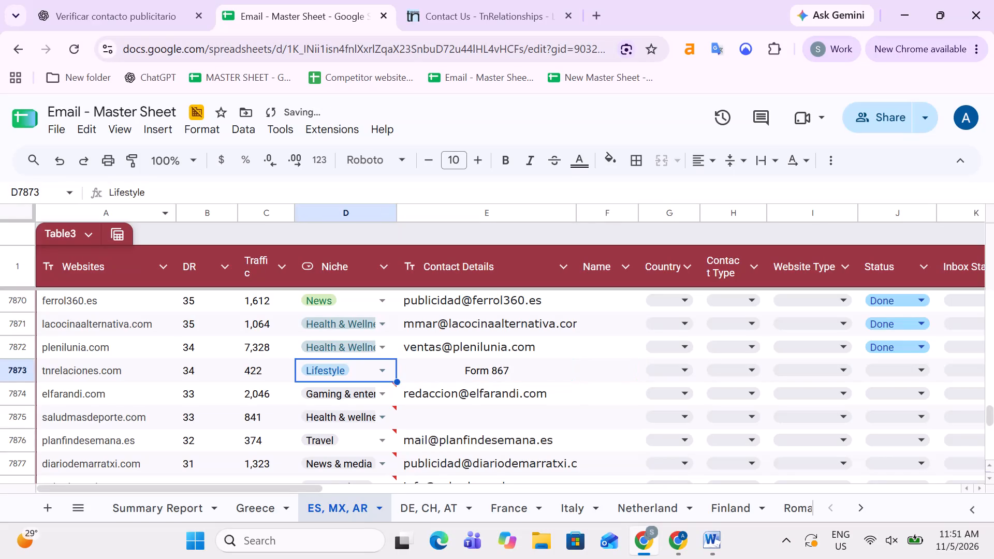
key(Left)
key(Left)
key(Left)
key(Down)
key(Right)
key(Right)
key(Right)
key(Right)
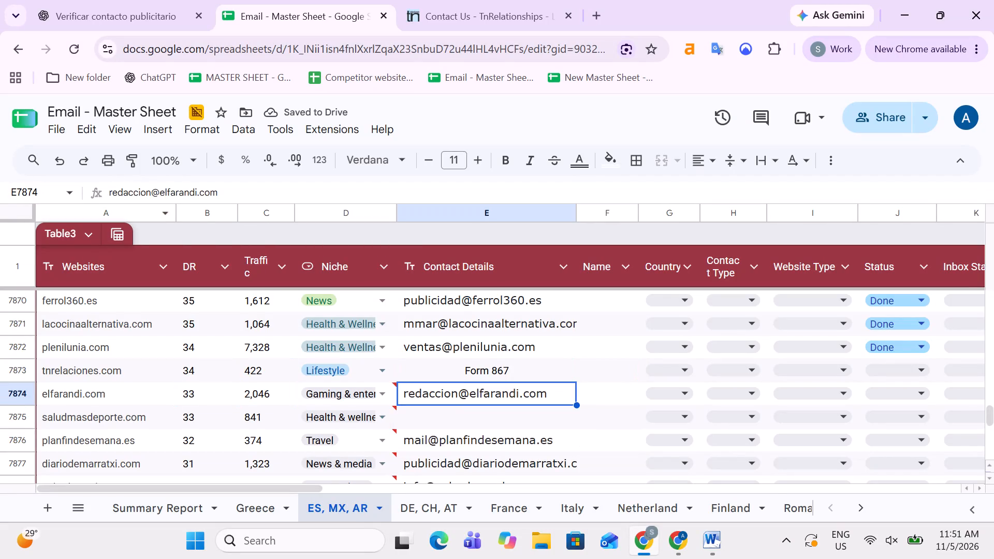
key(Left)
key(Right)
triple_click(164, 193)
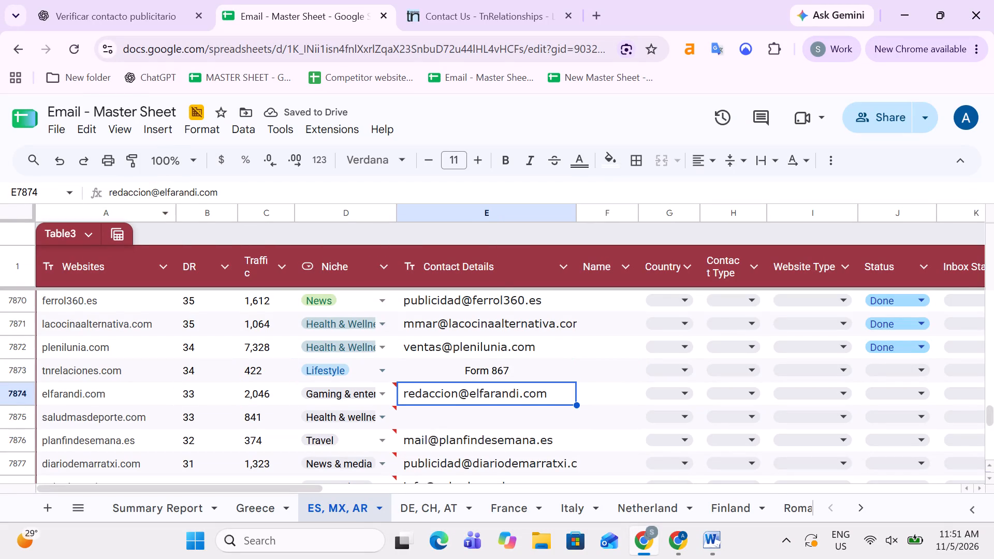
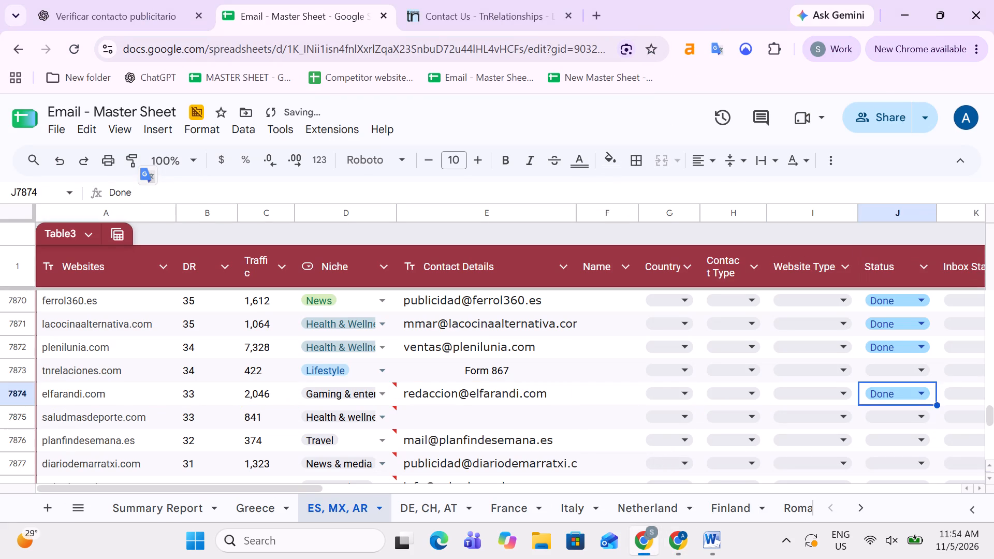
Set the niche of elfarandi.com to Gaming in the Email - Master Sheet.
key(Left)
key(Left)
key(Left)
key(Left)
key(Left)
key(Left)
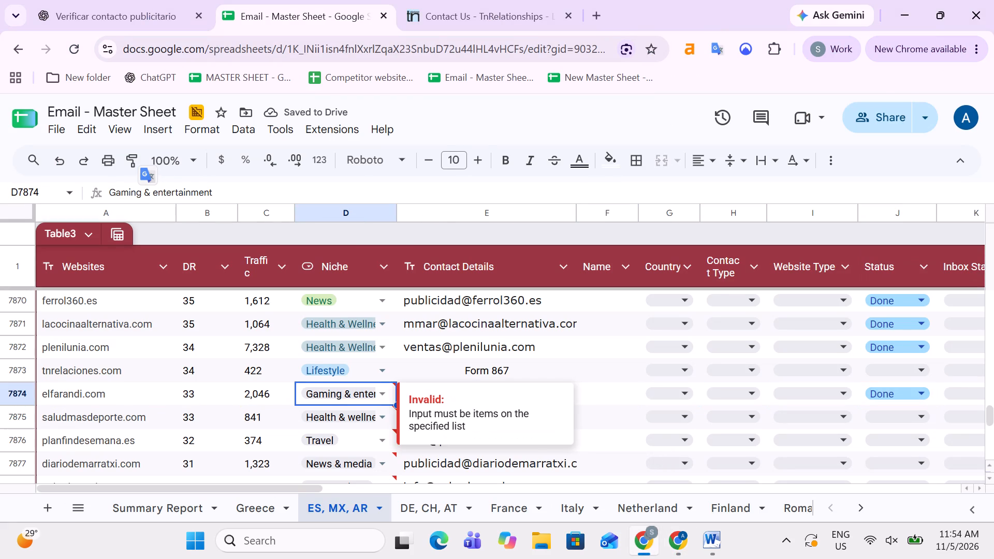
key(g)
key(Down)
key(Down)
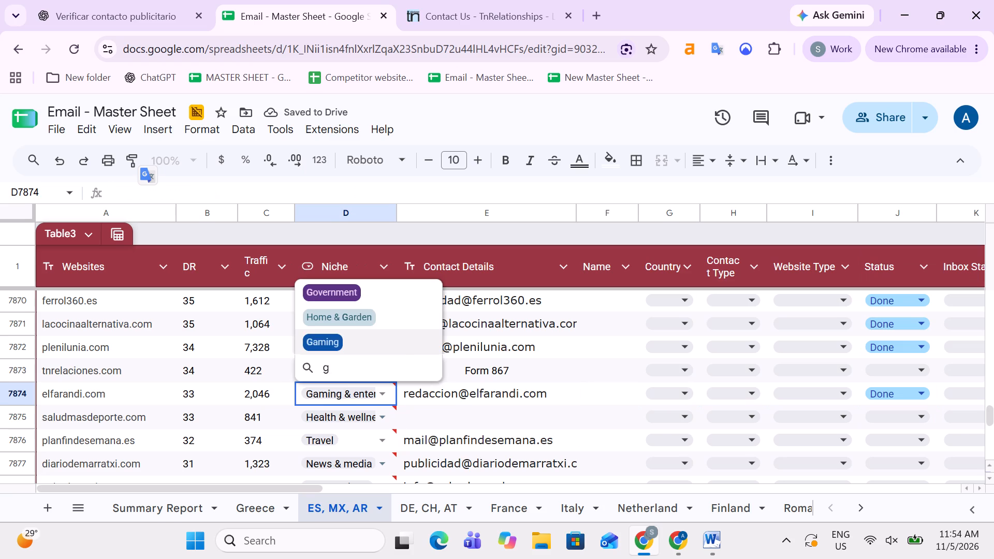
key(Return)
Select the saludmasdeporte.com entry in the Websites column.
key(Up)
key(Right)
key(Right)
key(Down)
key(Left)
key(Left)
key(Left)
key(Left)
key(Left)
key(Left)
key(Left)
key(Left)
key(Left)
key(Left)
key(Left)
key(Left)
key(Left)
key(Left)
key(Left)
key(Left)
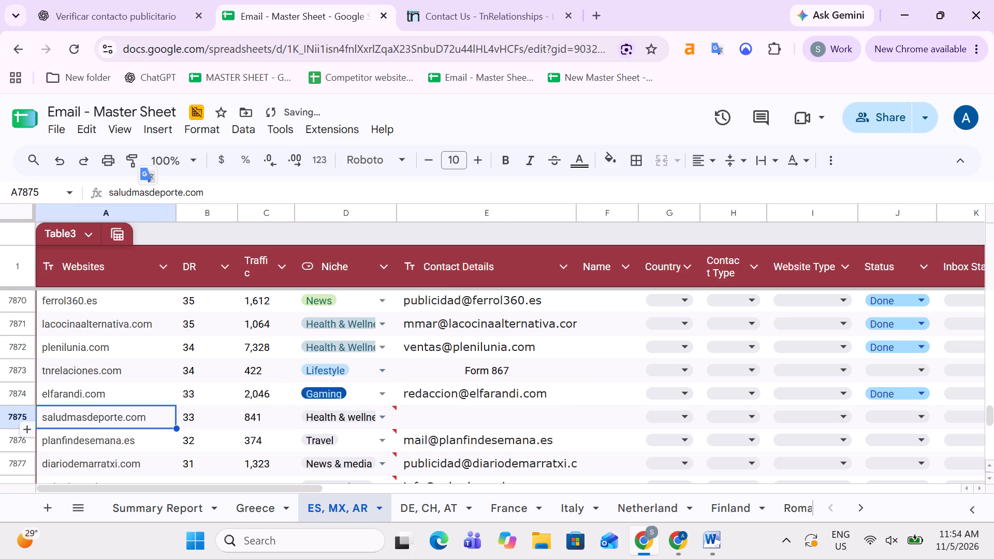
key(Right)
key(Right)
key(Right)
key(Left)
key(Left)
key(Left)
key(Left)
key(Left)
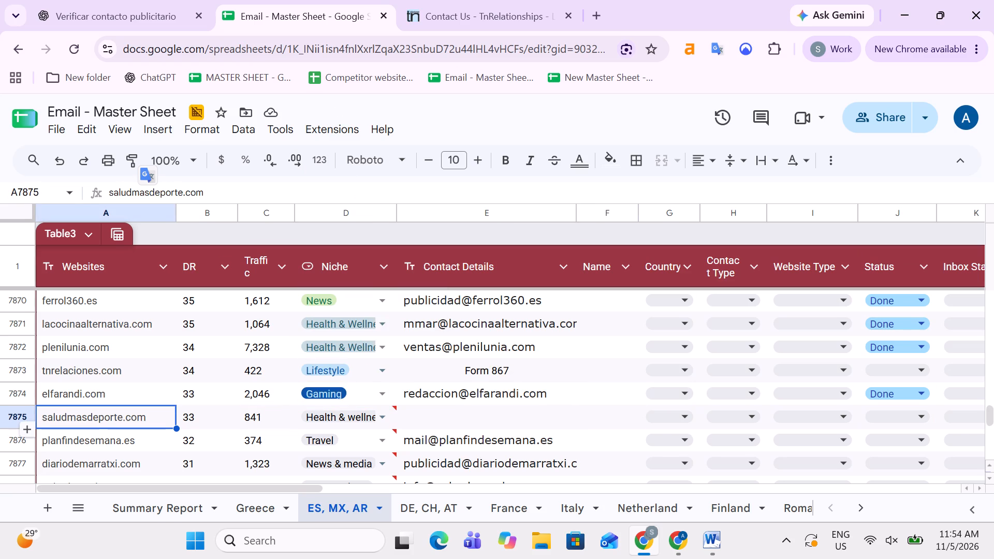
Copy the saludmasdeporte.com address from the Email - Master Sheet and open that website in place of the TnRelationships contact page.
key(Right)
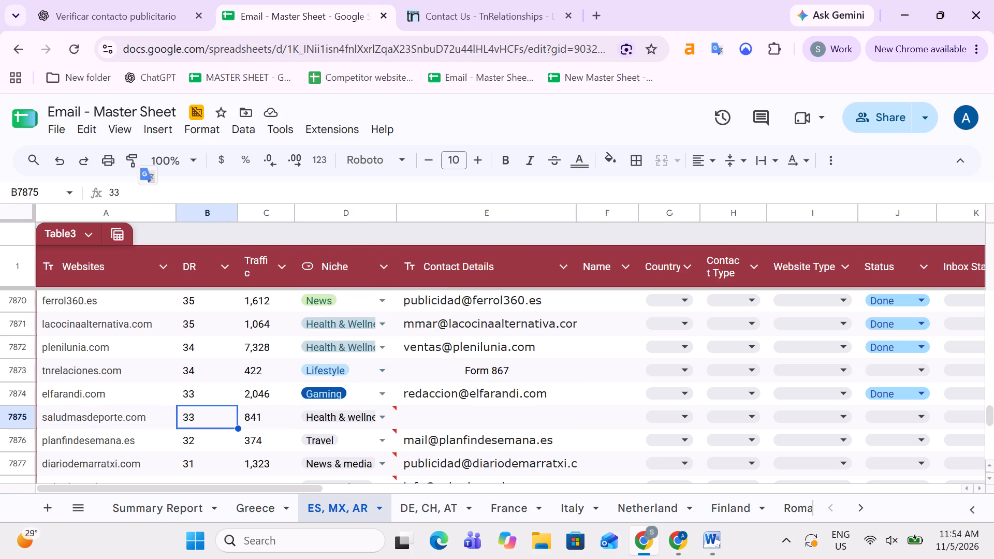
key(Left)
key(ctrl+c)
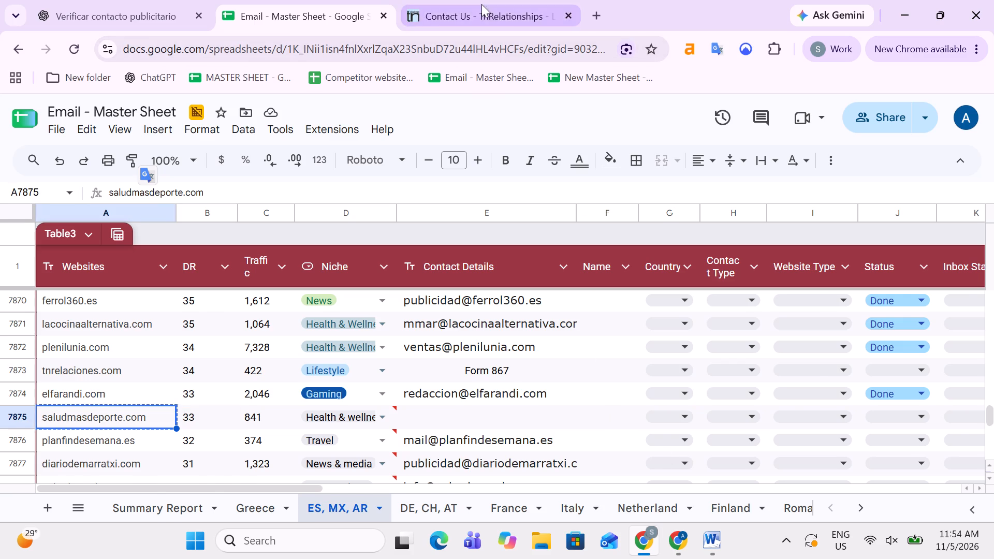
click(481, 4)
click(454, 45)
key(ctrl+v)
key(Return)
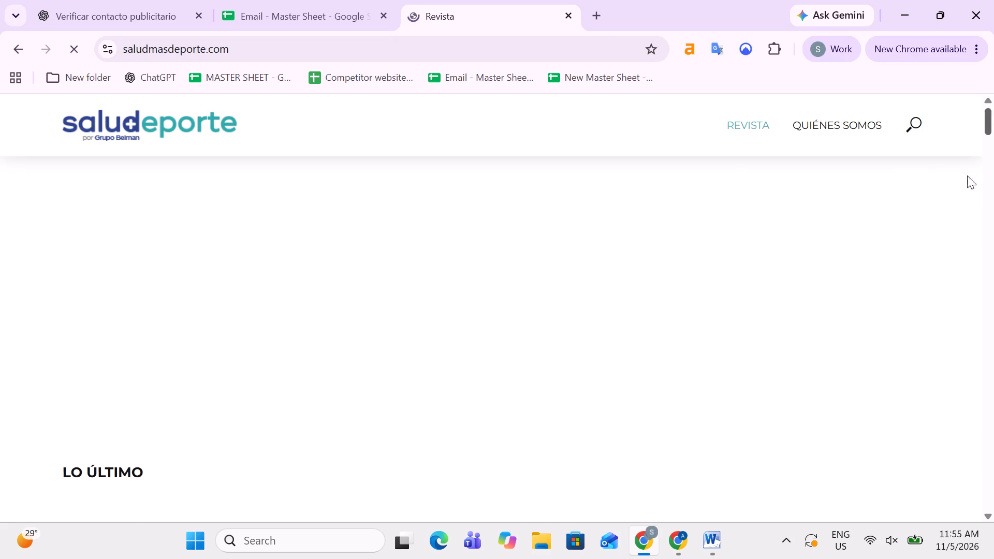
Examine the lower part and footer of the saludmasdeporte.com home page for contact details or a contact link.
drag(986, 126, 970, 546)
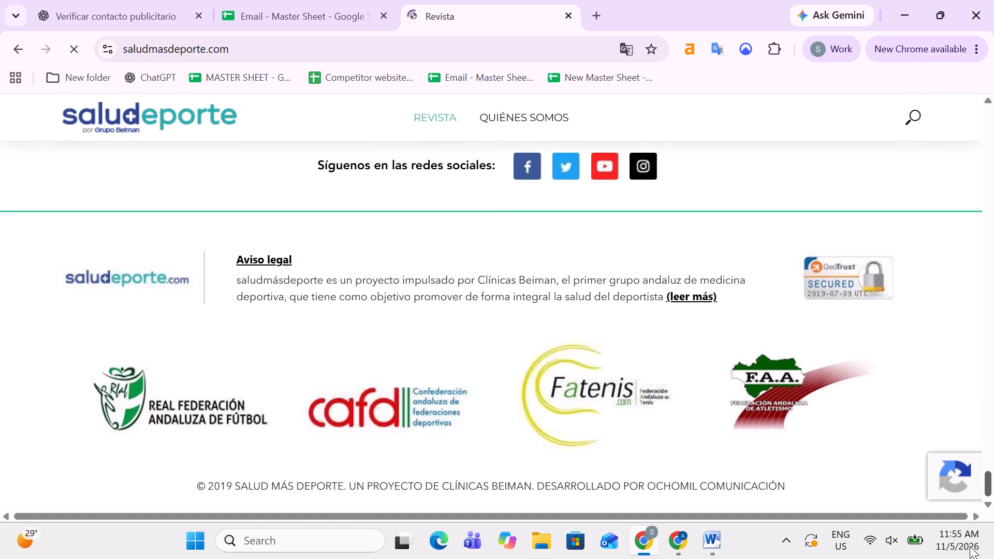
drag(970, 546, 969, 547)
scroll(428, 325, down, 3)
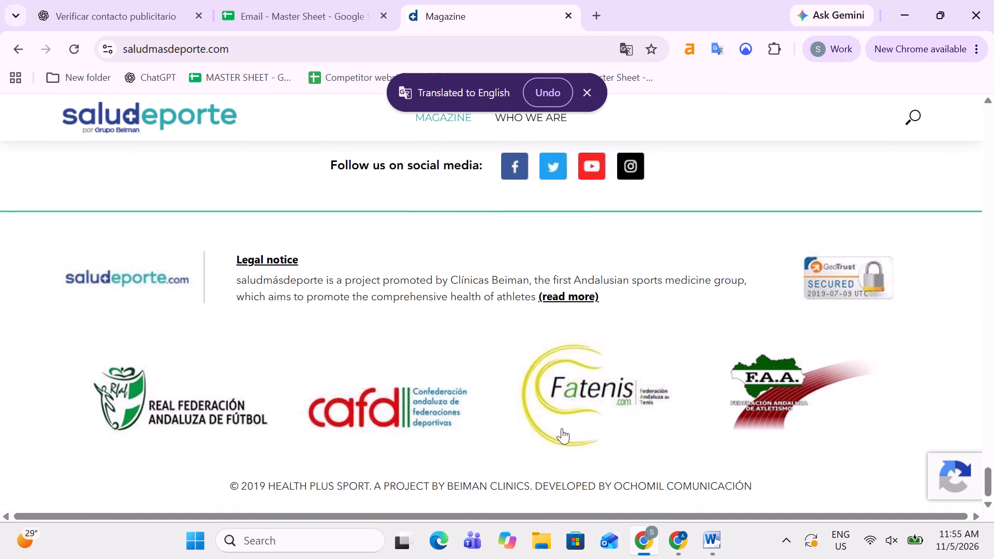
scroll(562, 428, up, 2)
scroll(537, 367, up, 1)
scroll(462, 293, up, 3)
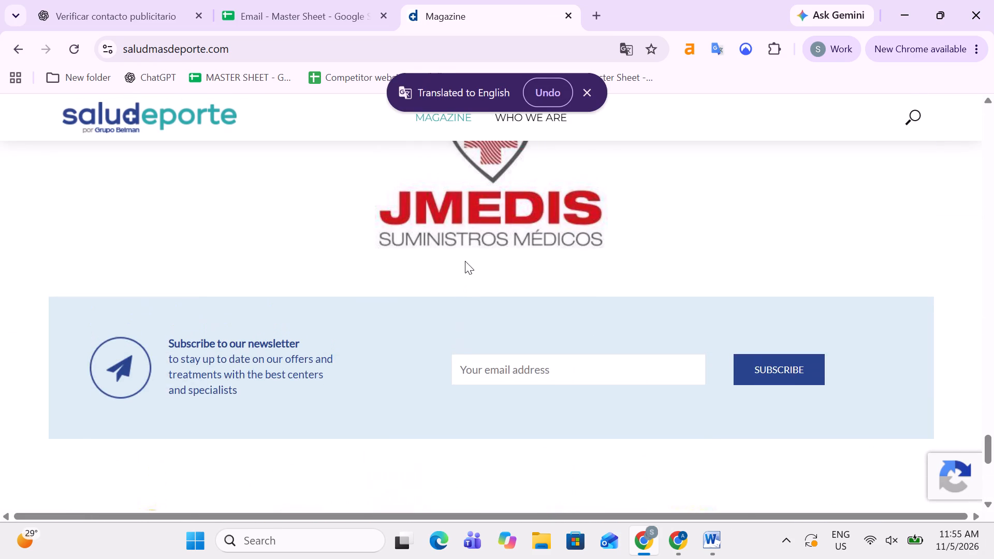
scroll(465, 255, down, 16)
scroll(268, 343, up, 9)
scroll(396, 348, down, 5)
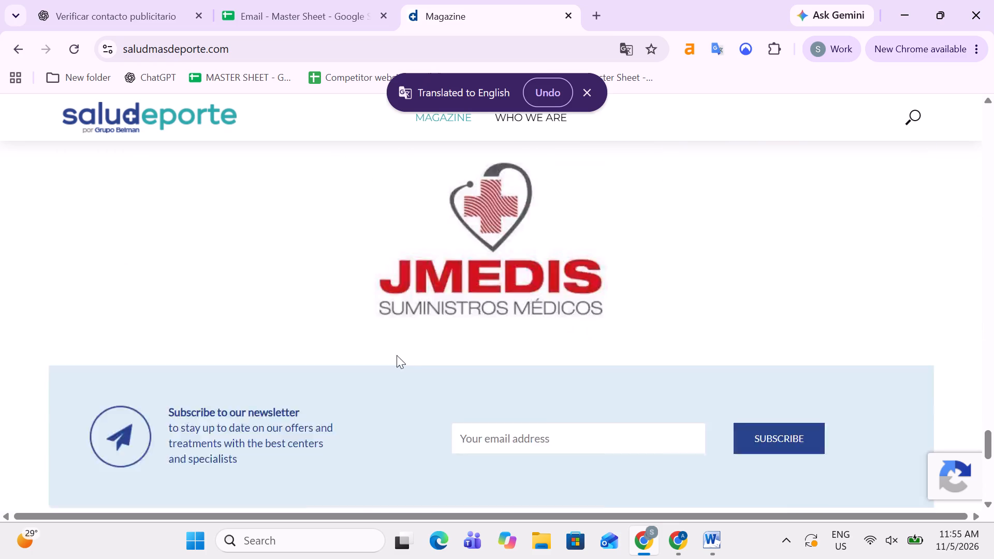
scroll(422, 358, down, 8)
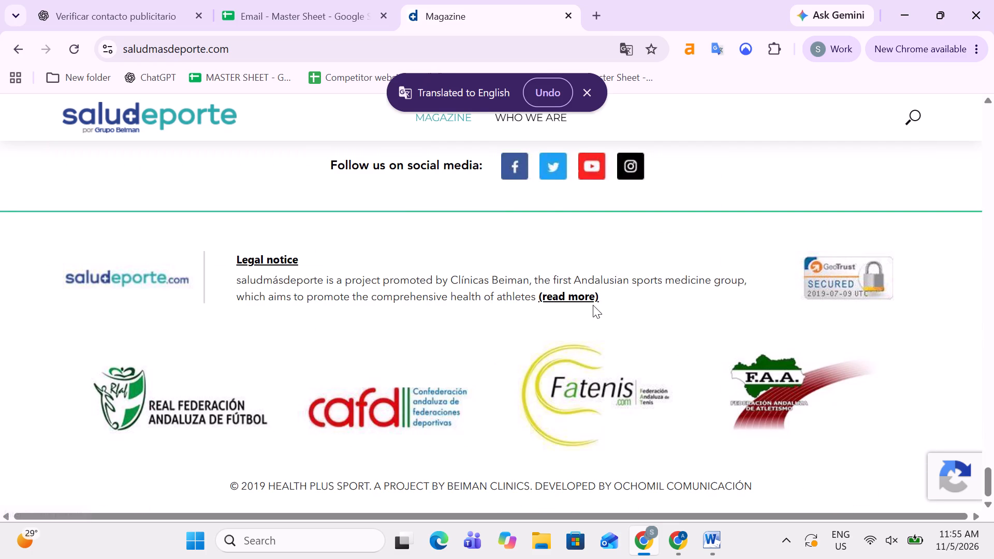
scroll(593, 305, down, 1)
scroll(544, 311, down, 3)
scroll(534, 319, up, 7)
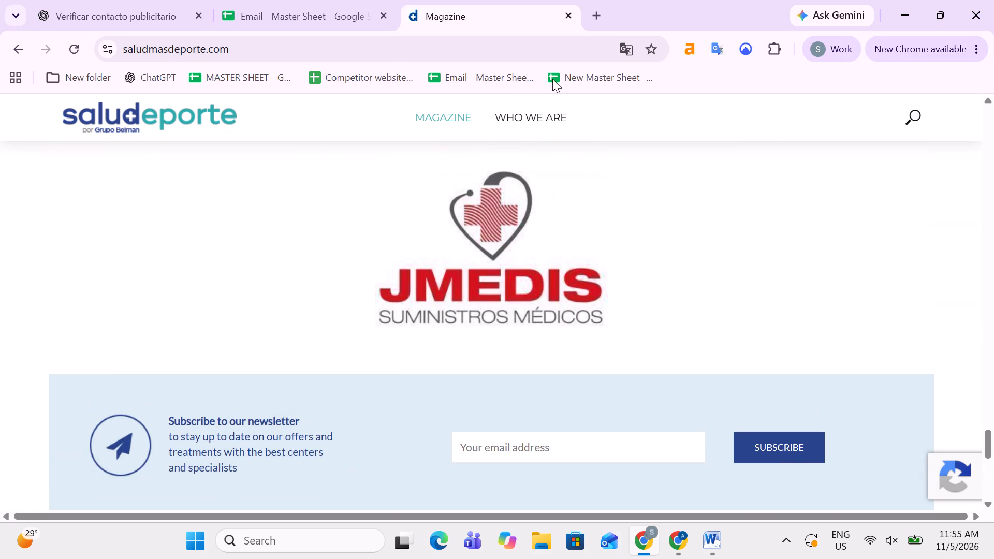
Open the Who We Are page of saludmasdeporte.com and find its Get in Touch contact form.
click(539, 120)
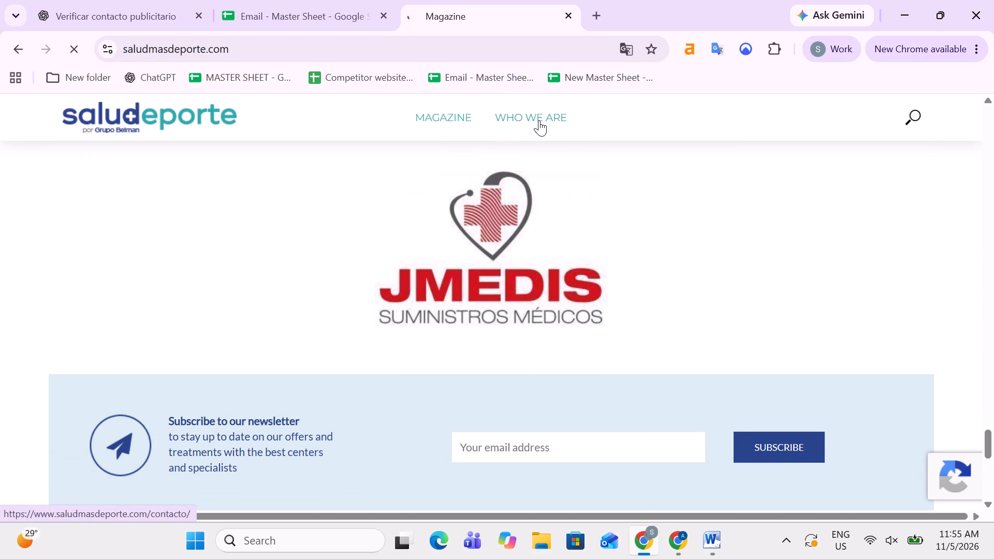
scroll(503, 243, down, 6)
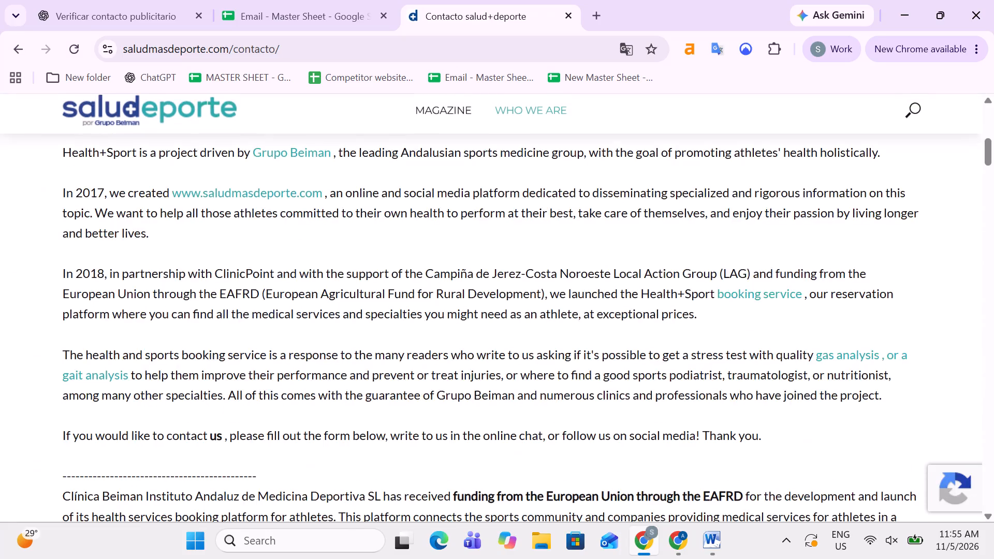
scroll(528, 273, down, 6)
scroll(281, 254, down, 2)
scroll(189, 268, up, 1)
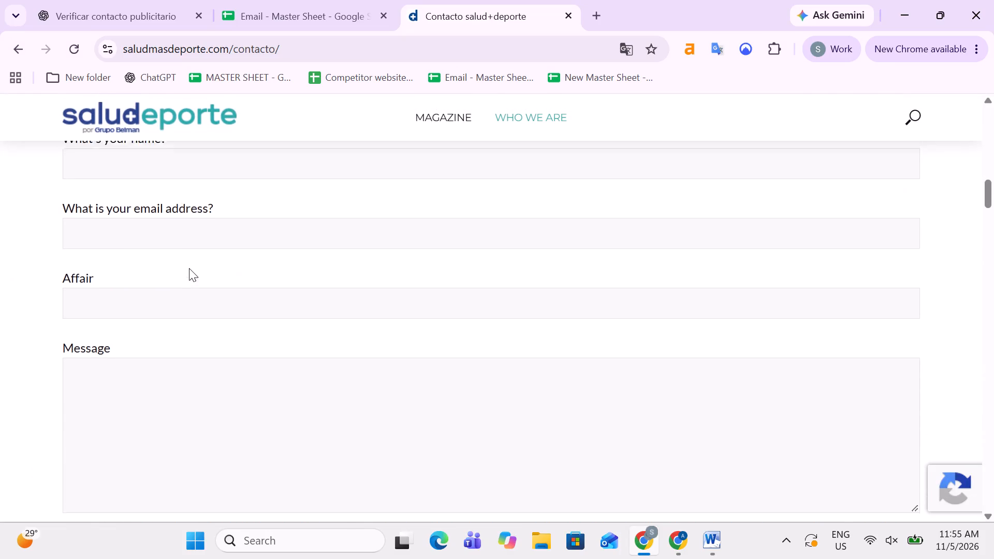
scroll(189, 268, up, 1)
Fill in the contact form's name and email address with the sender's saved details, choosing the first suggested email address.
click(128, 301)
click(174, 354)
click(171, 372)
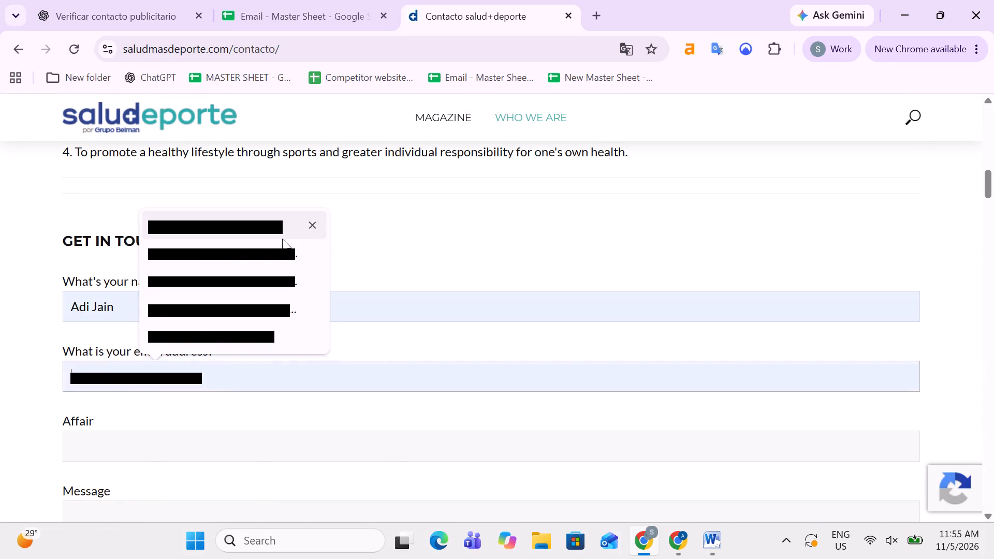
click(276, 226)
Fill the Affair field with the saved subject "Pregunta rápida sobre tnrelaciones.com" and place the cursor in the Message field.
scroll(320, 367, down, 2)
click(185, 259)
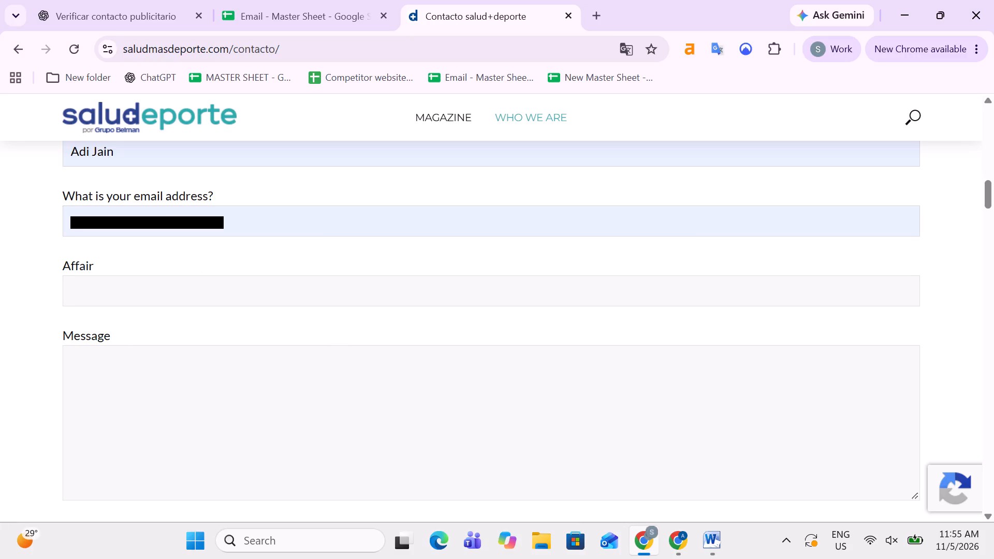
click(206, 280)
click(228, 356)
click(201, 418)
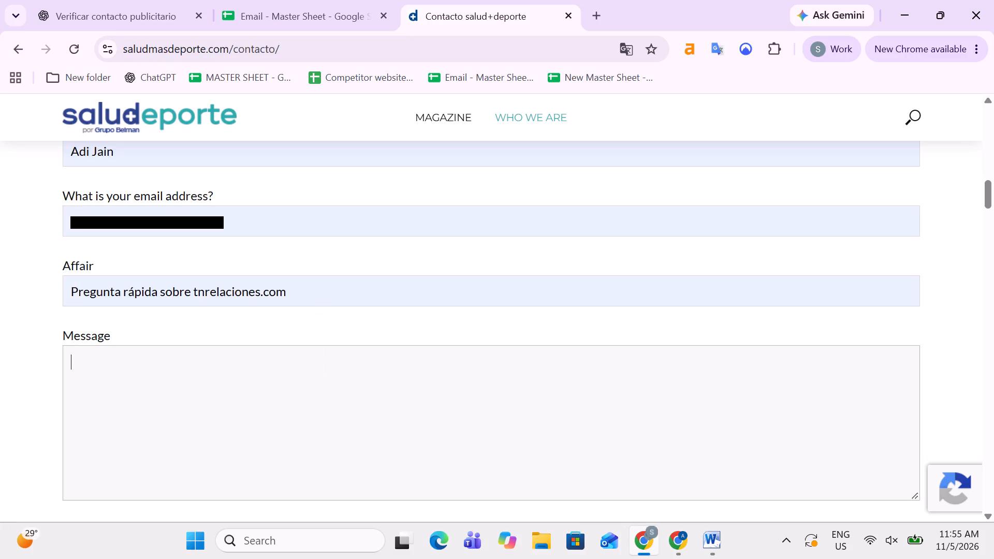
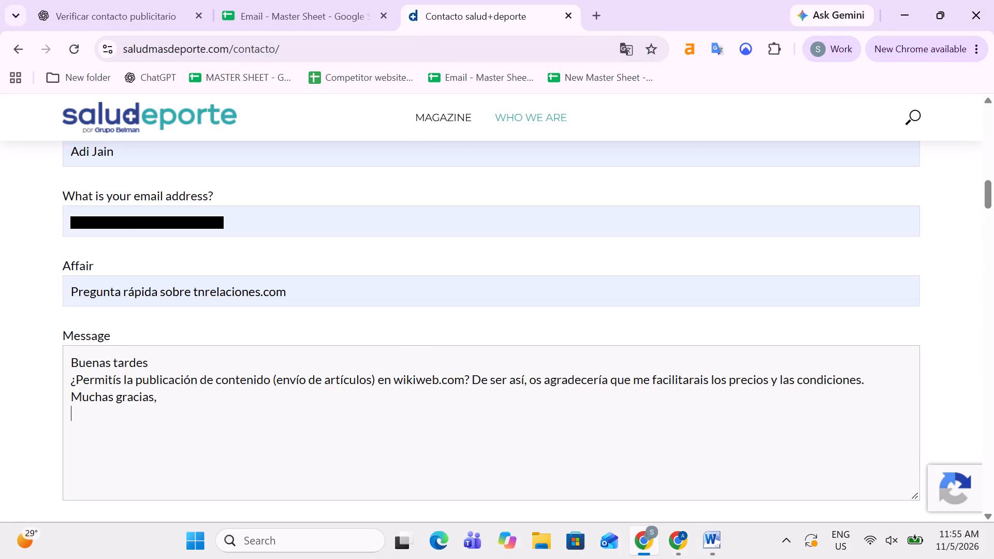
Join the greeting and the question on one line of the contact form message, separated by a comma and a space.
key(BackSpace)
key(Up)
key(Up)
key(Up)
key(Up)
key(Up)
key(Up)
key(Right)
key(Down)
key(Left)
key(BackSpace)
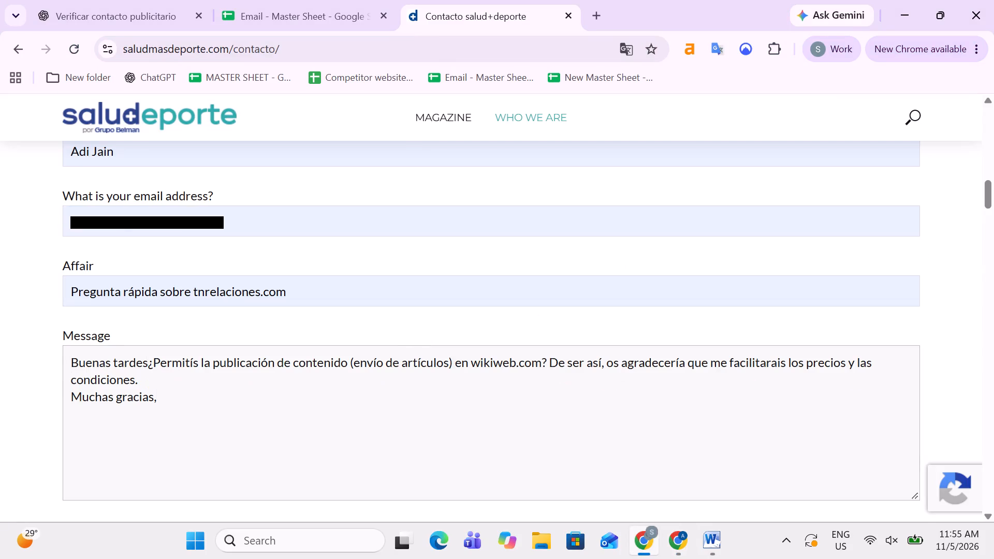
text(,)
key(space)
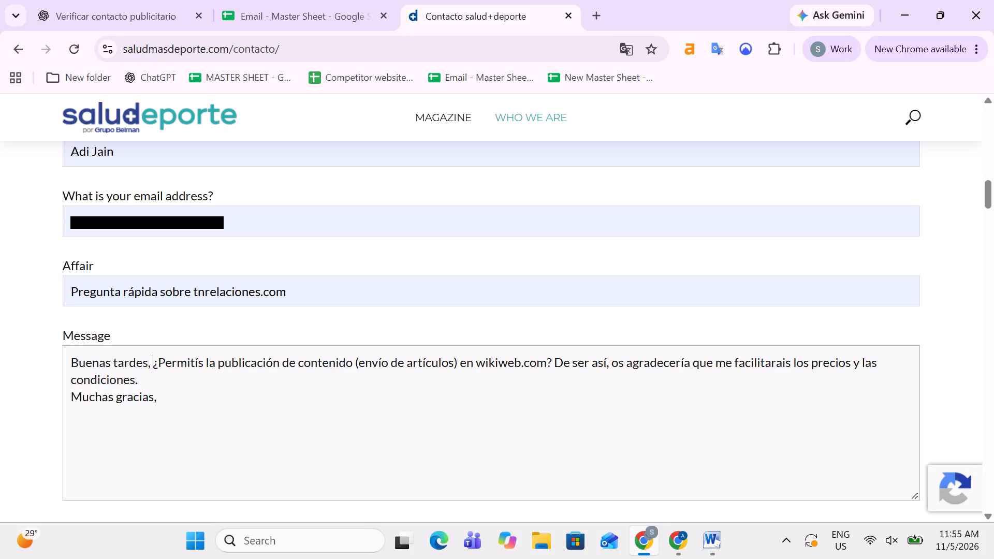
Break the message before "De ser así" and insert a blank line above "Muchas gracias,".
click(558, 368)
key(shift+Return)
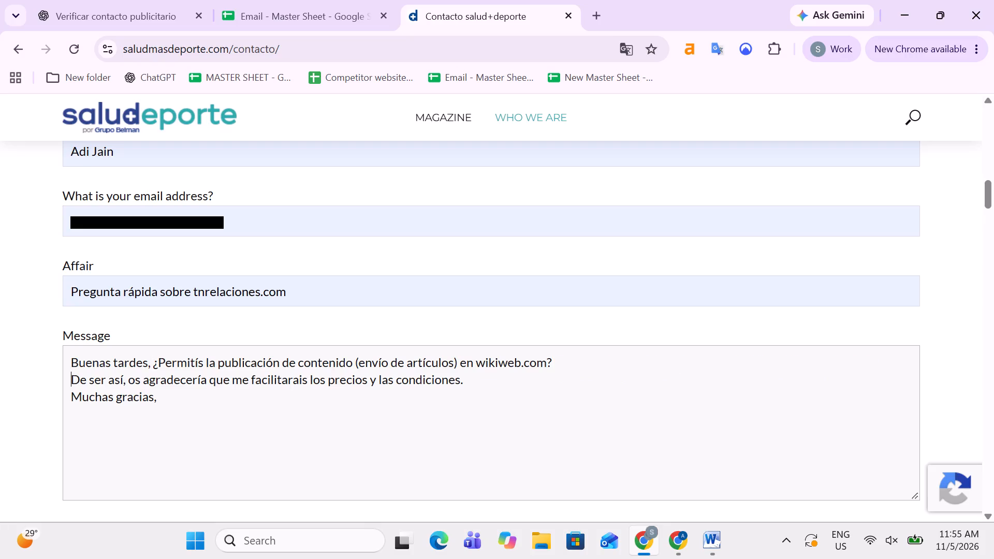
key(Down)
key(shift+Return)
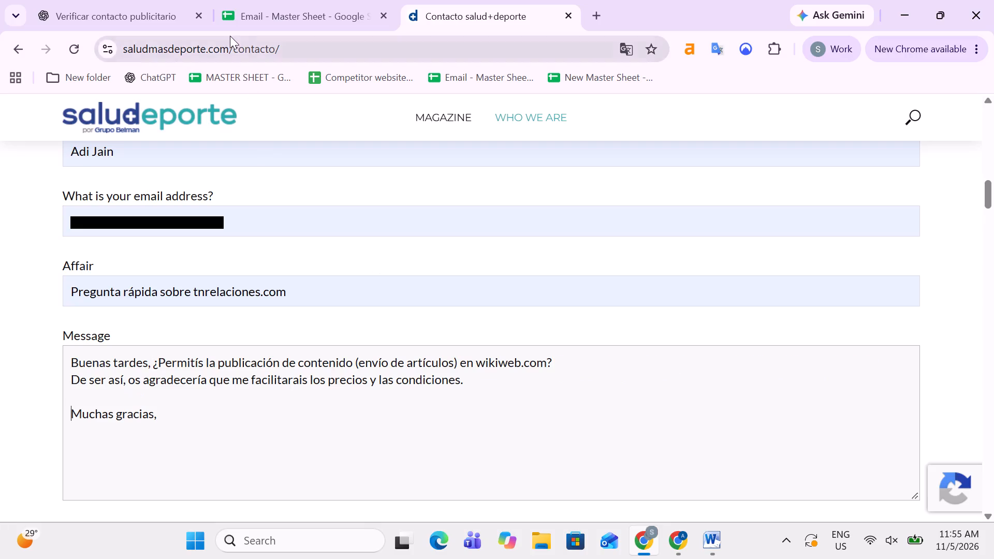
Copy the domain saludmasdeporte.com from the page address and put it in place of wikiweb.com in the message.
click(229, 40)
drag(229, 40, 231, 50)
key(ctrl+c)
key(ctrl+c)
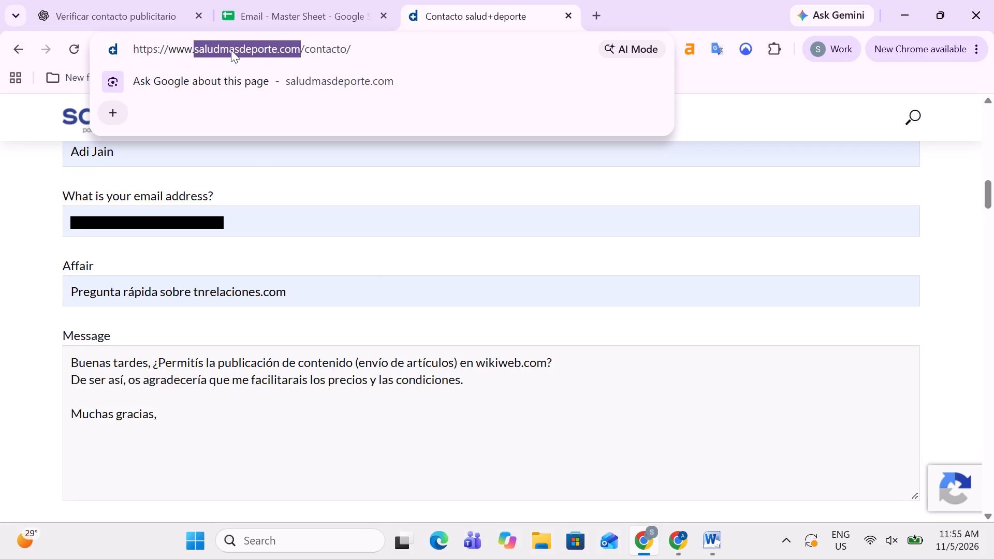
key(ctrl+c)
double_click(478, 356)
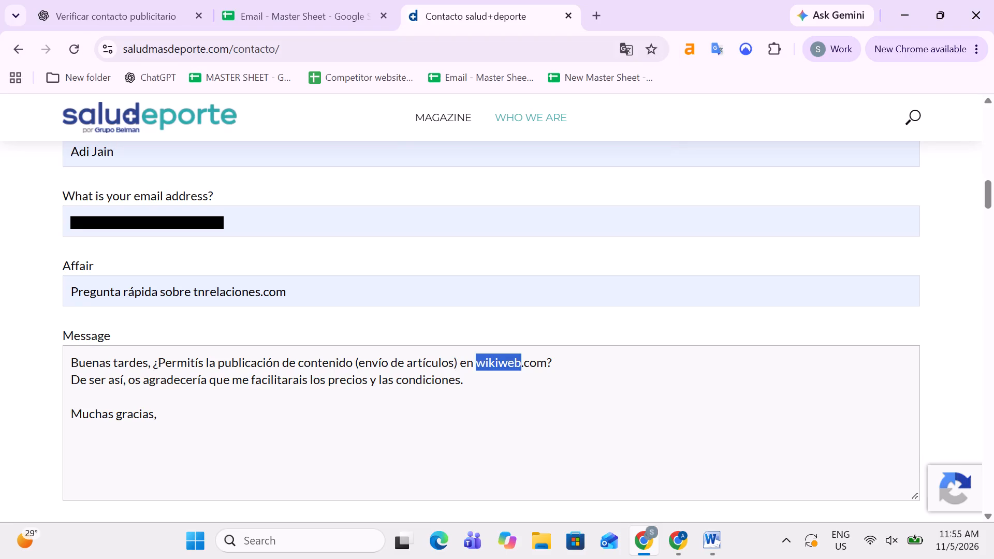
click(490, 361)
drag(490, 361, 530, 358)
key(ctrl+v)
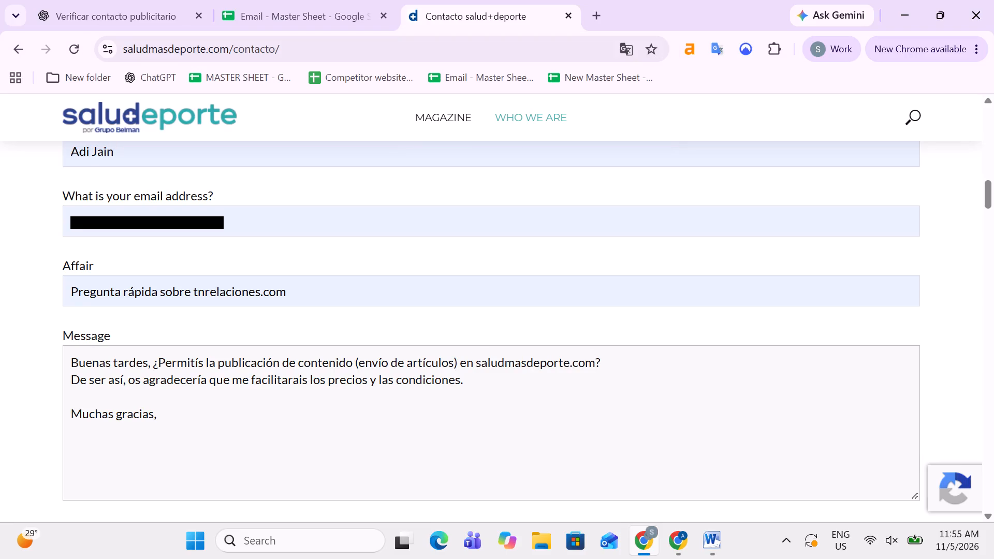
Select the domain in the Affair line of the contact form for replacement.
click(220, 285)
drag(220, 285, 298, 299)
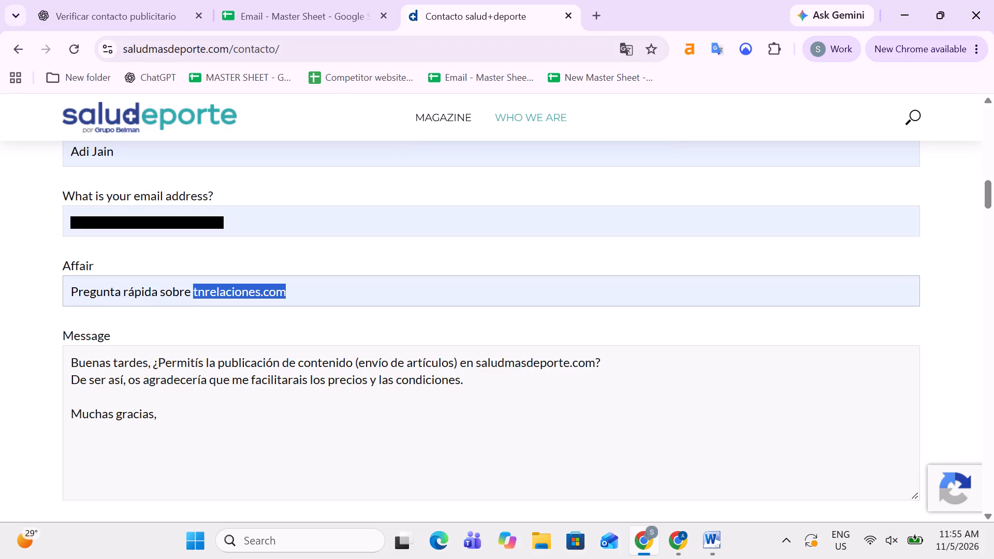
Replace the domain in the contact form's subject with saludmasdeporte.com and try to send the article publishing inquiry.
key(ctrl+v)
scroll(199, 275, up, 2)
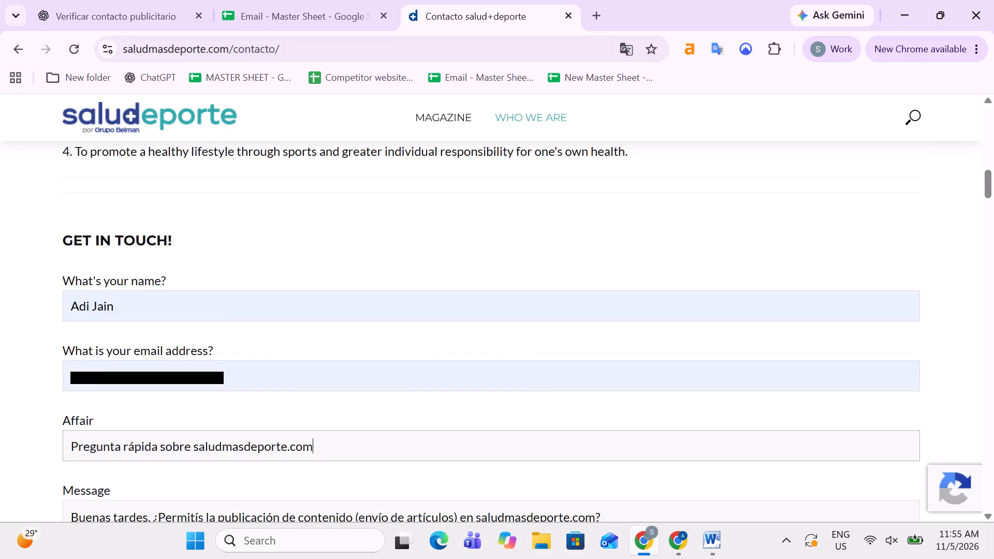
scroll(237, 291, down, 6)
click(118, 240)
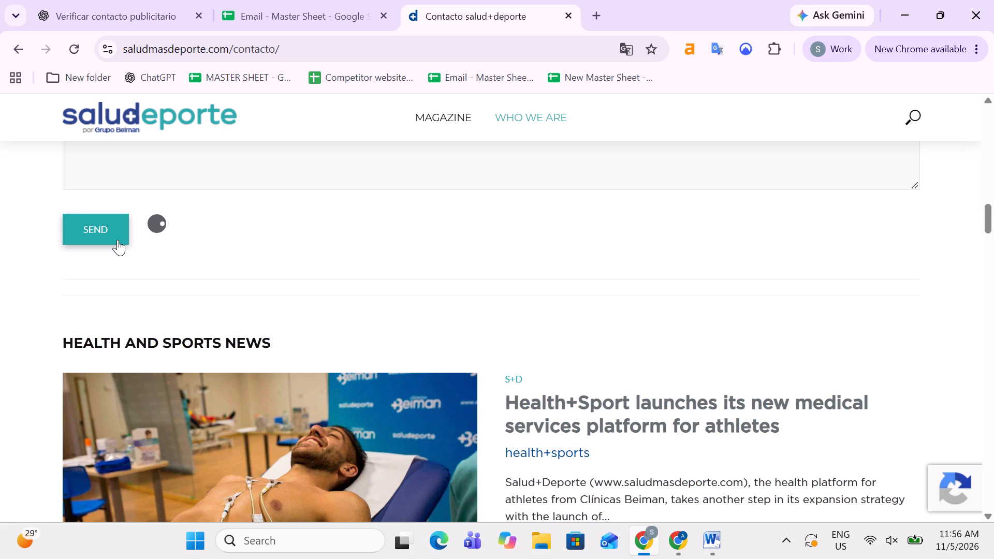
click(96, 231)
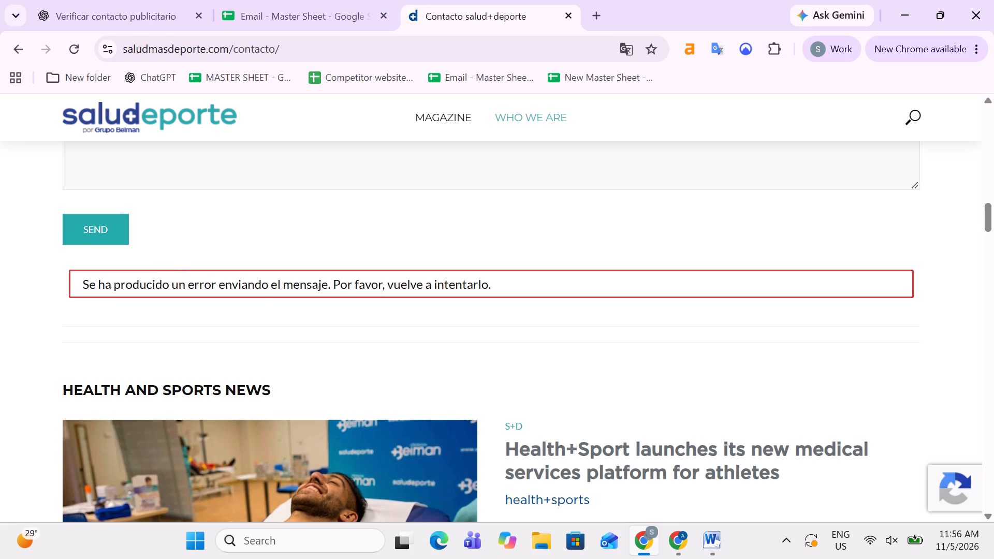
Set the niche for saludmasdeporte.com to Health & Wellness in the Email - Master Sheet.
click(318, 0)
key(Tab)
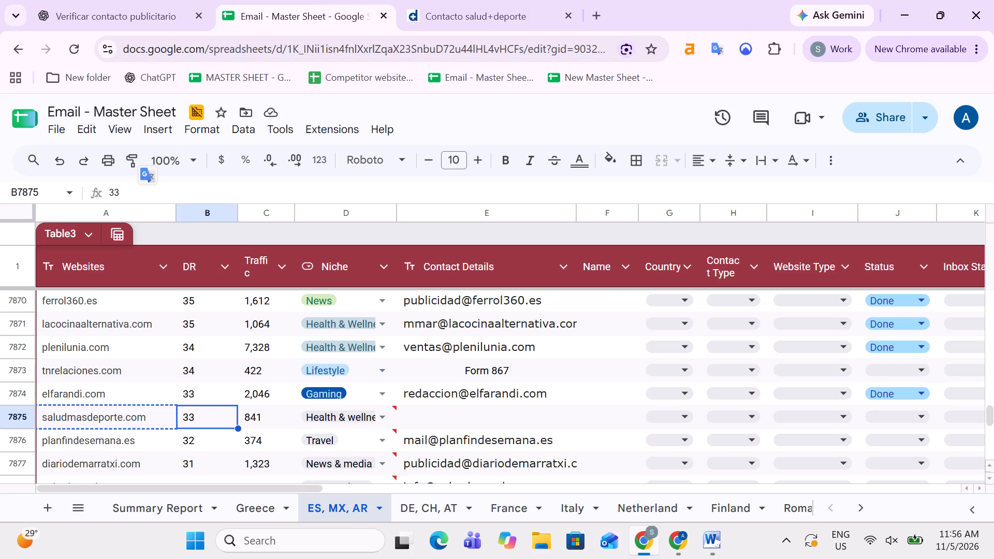
key(Right)
key(Right)
key(h)
key(Down)
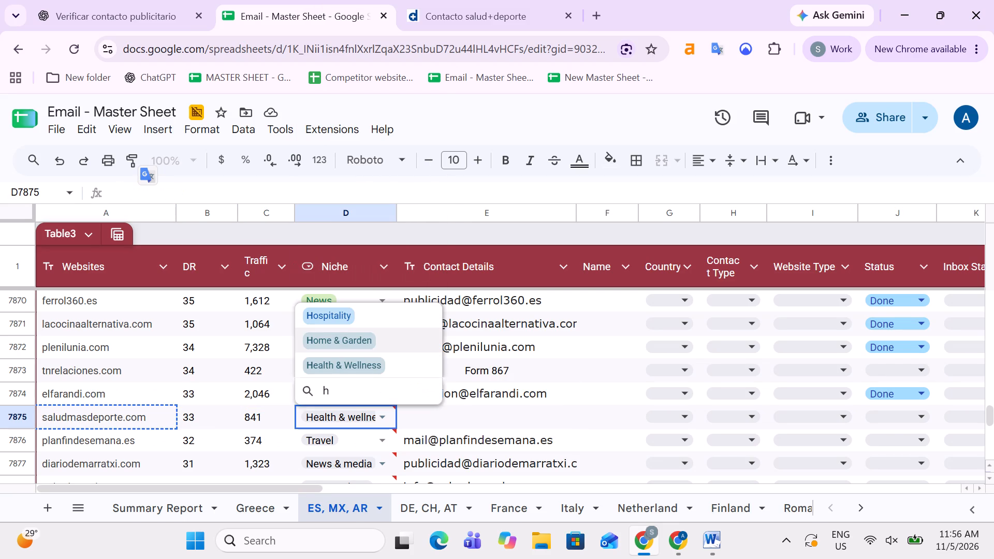
key(Down)
key(Return)
Open the niche choices for planfindesemana.es.
key(Return)
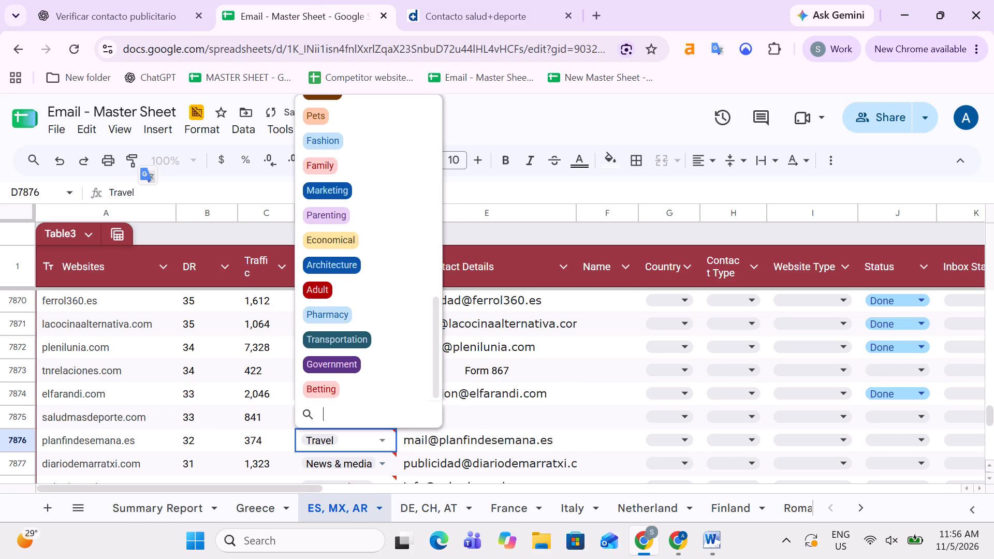
Enter Form 868 as the contact details for saludmasdeporte.com in the Email - Master Sheet.
click(567, 410)
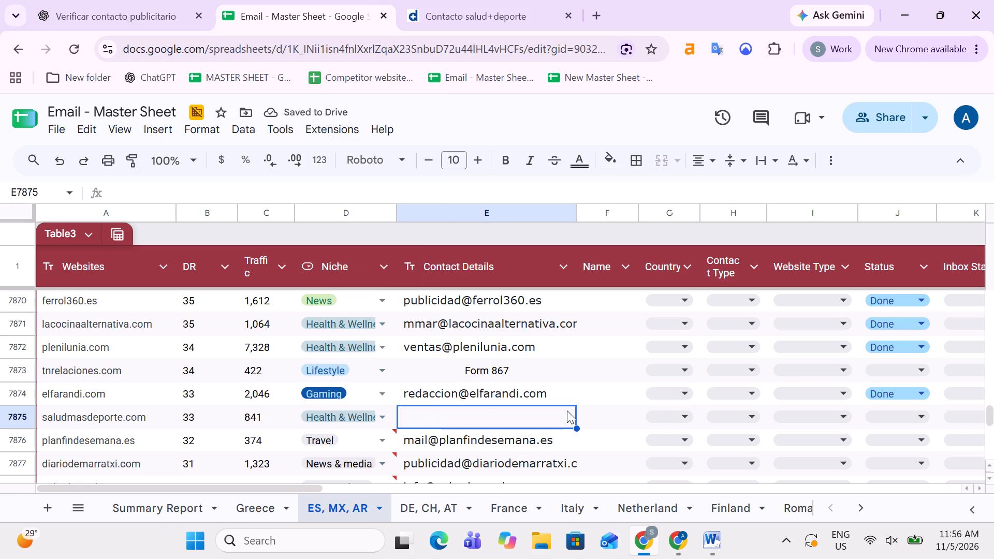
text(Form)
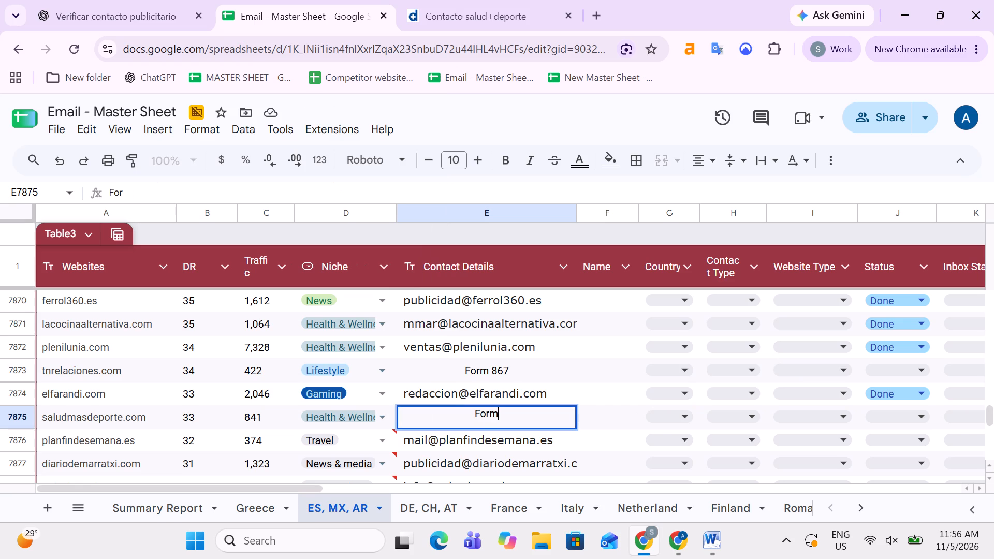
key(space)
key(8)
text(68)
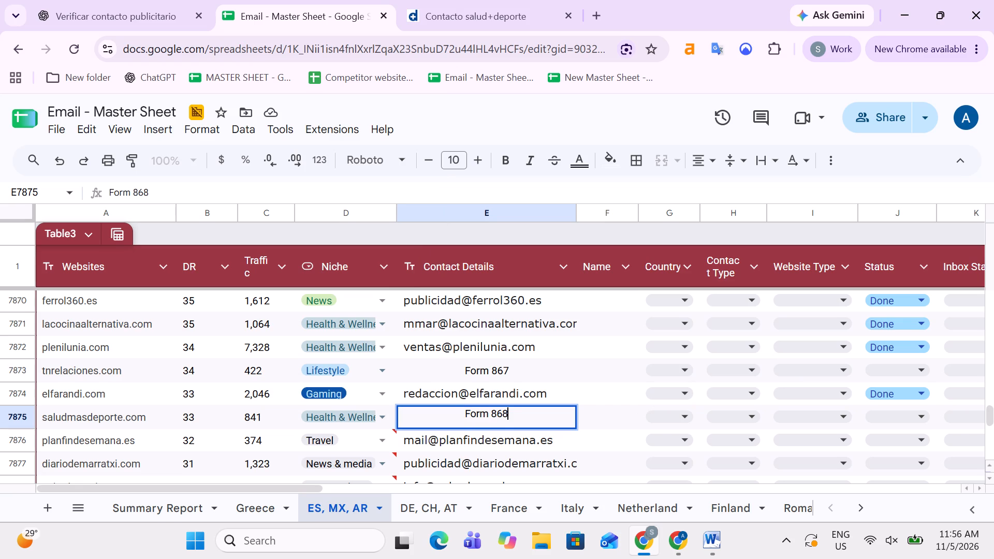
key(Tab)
Set the status of saludmasdeporte.com to Done.
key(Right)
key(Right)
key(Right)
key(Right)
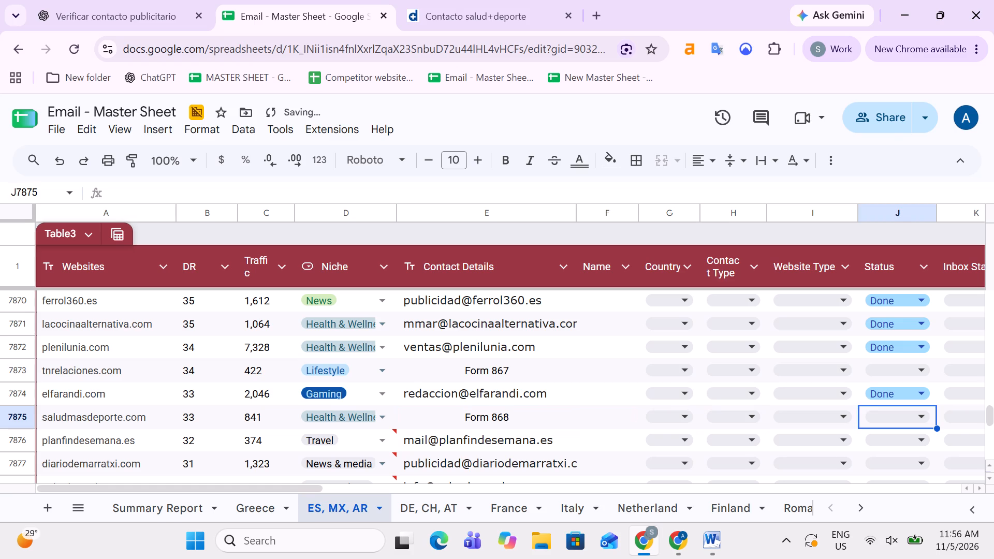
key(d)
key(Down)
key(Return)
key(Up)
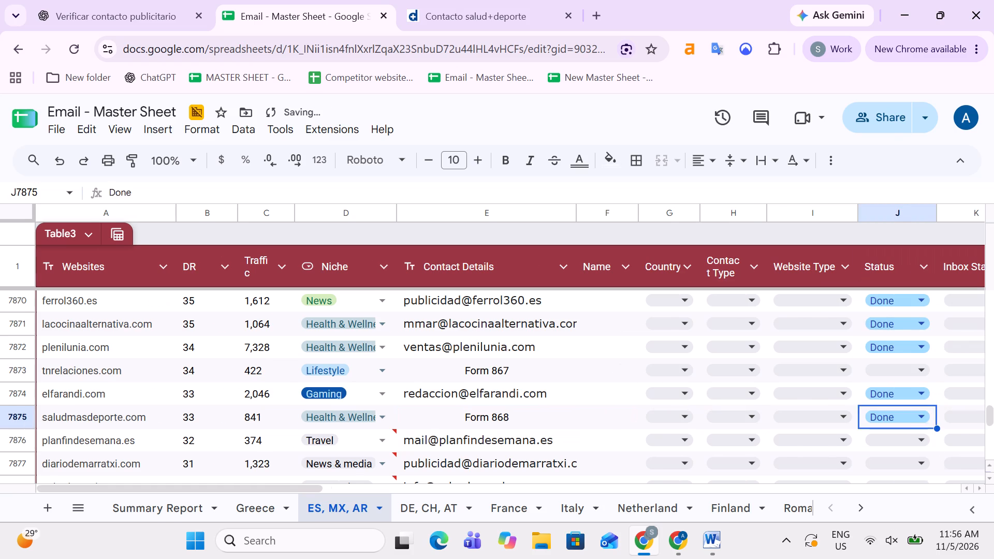
Set the inbox status of saludmasdeporte.com to Failed.
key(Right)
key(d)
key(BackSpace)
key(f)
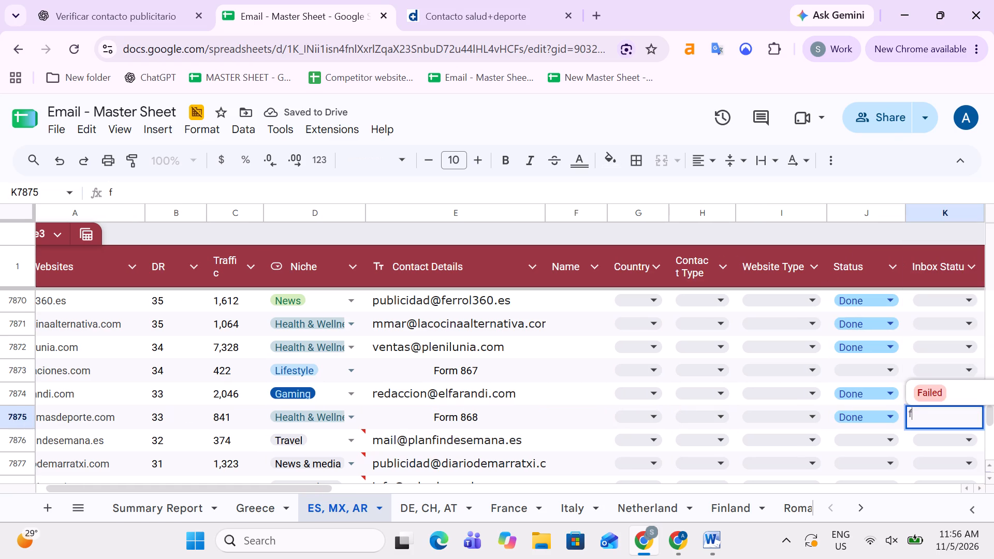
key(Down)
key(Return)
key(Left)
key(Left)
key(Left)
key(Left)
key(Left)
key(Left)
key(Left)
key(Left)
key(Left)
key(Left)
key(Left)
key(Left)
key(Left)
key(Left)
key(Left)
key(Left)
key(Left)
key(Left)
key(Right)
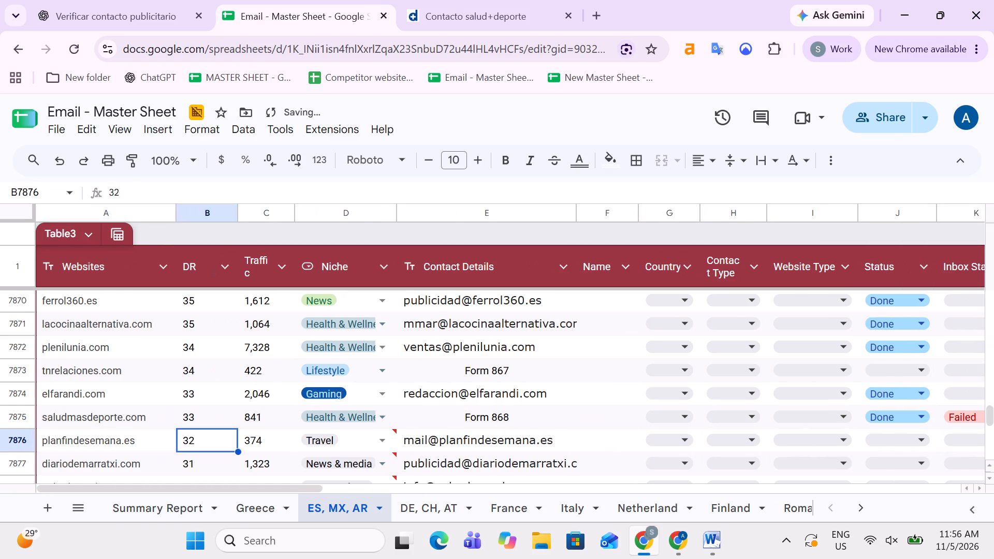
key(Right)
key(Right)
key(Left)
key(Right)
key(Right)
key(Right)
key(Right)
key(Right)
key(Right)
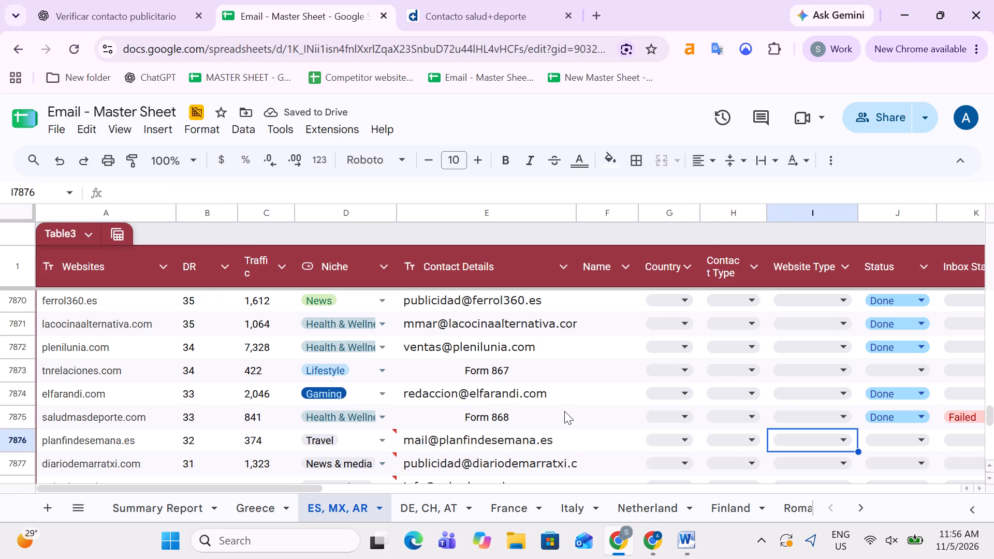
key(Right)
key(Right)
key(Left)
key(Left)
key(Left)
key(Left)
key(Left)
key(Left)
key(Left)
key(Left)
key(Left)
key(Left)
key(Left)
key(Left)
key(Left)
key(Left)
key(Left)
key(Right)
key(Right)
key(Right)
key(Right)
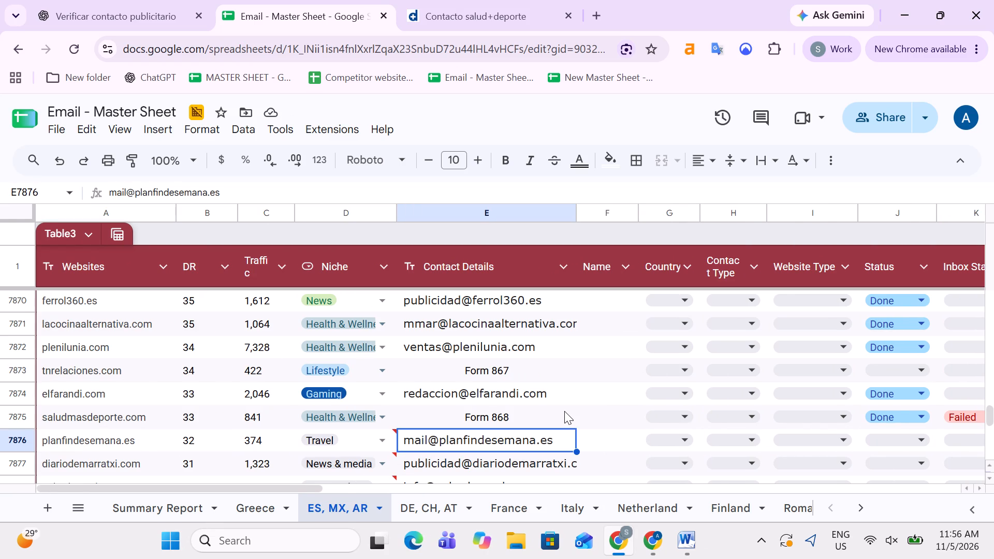